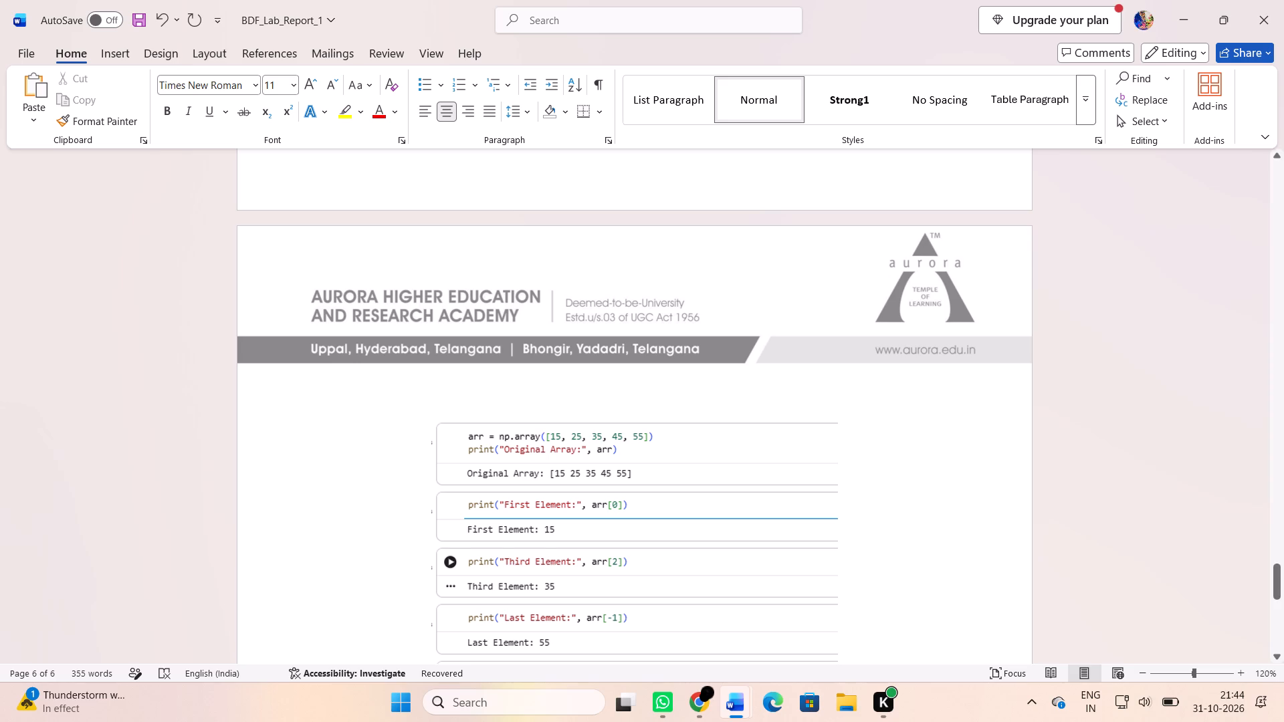
Copy "NumPy Indexing" from ChatGPT's Part D heading and paste it into the Word report above the array code screenshot on page 6.
scroll(618, 546, down, 3)
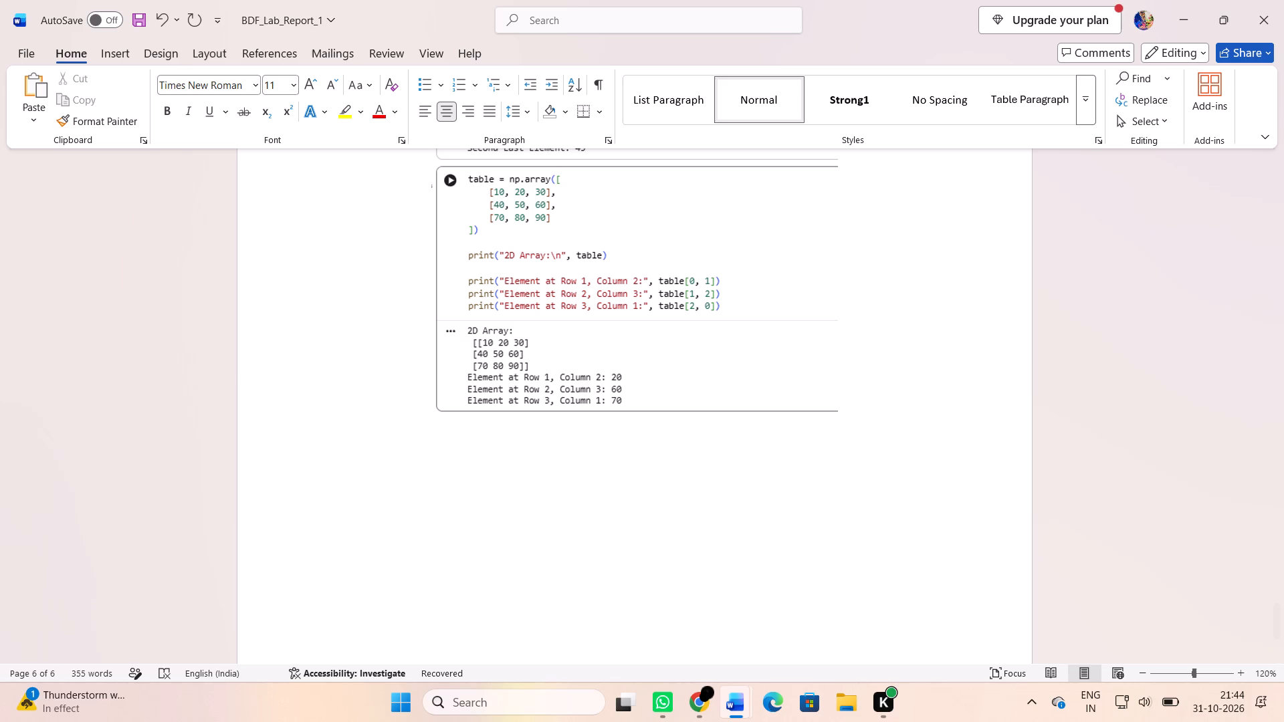
scroll(609, 461, up, 2)
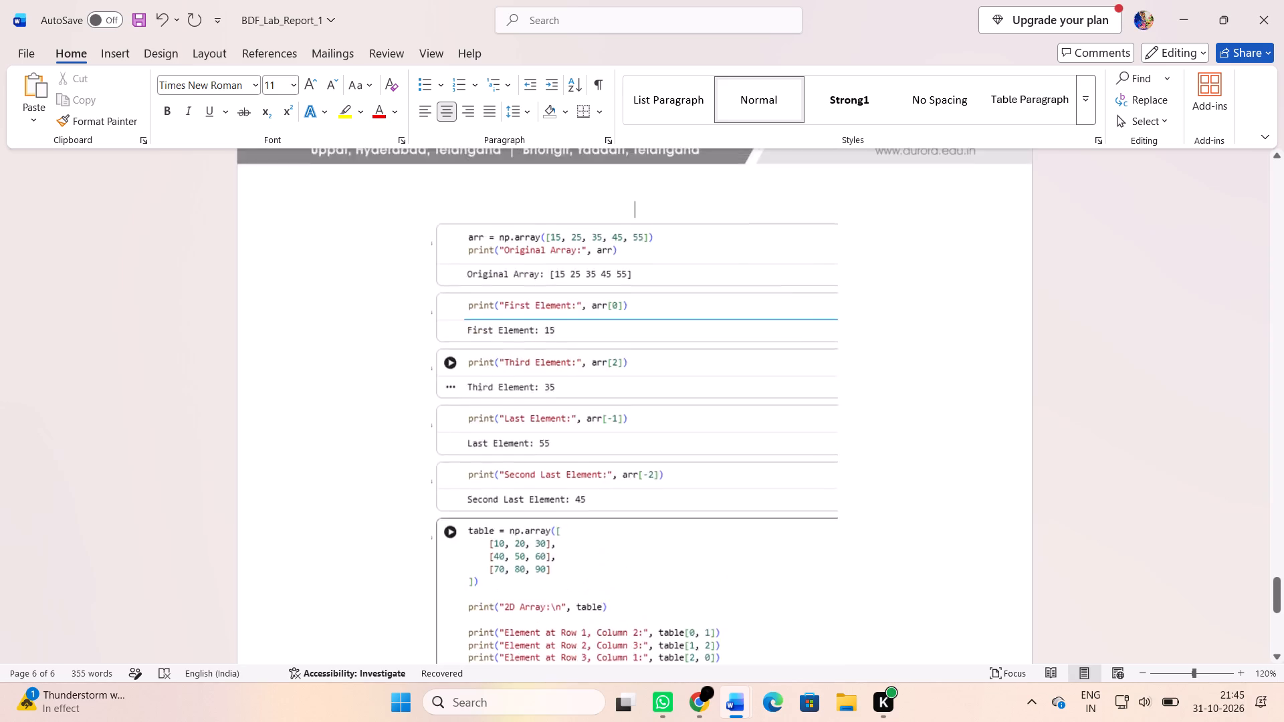
scroll(609, 461, up, 1)
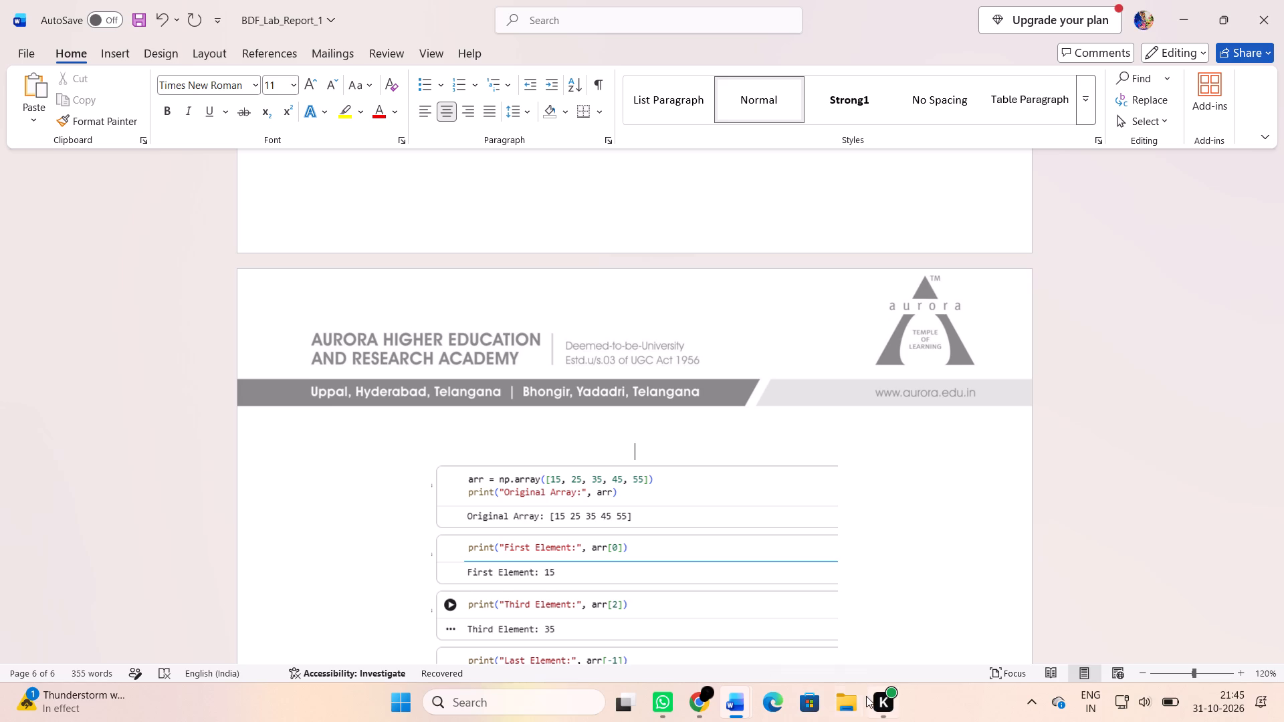
click(693, 688)
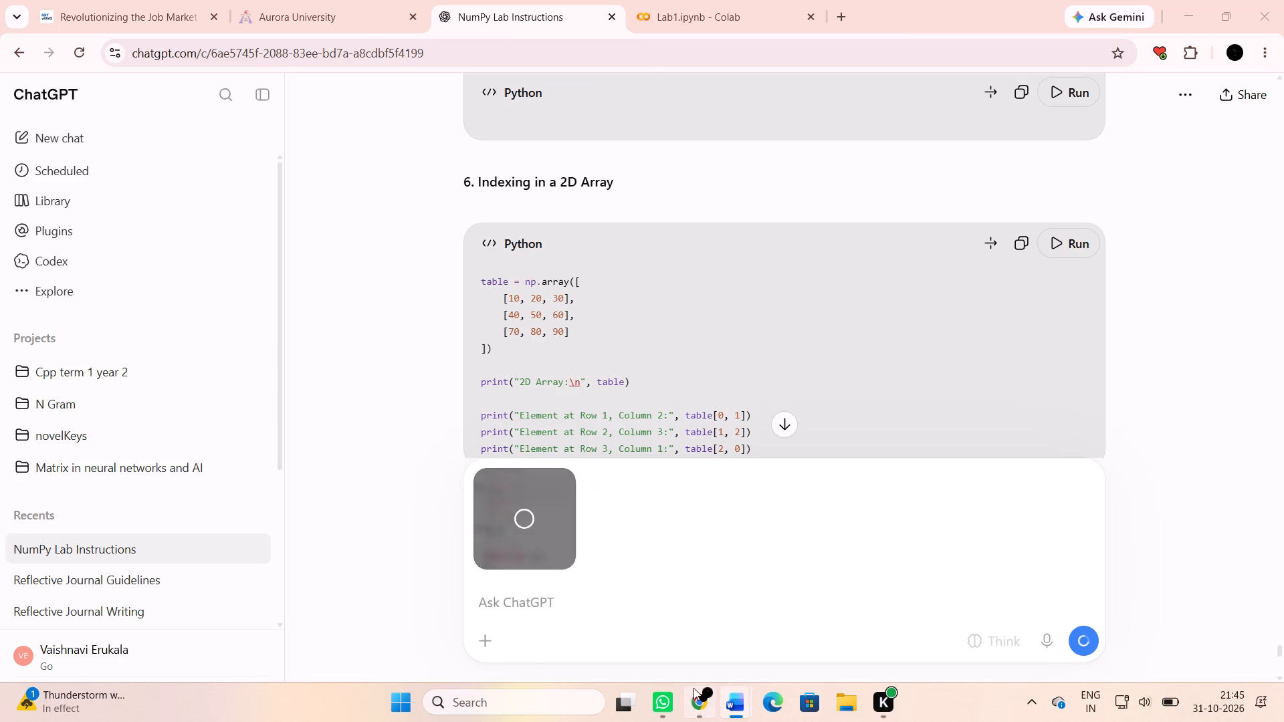
scroll(607, 479, down, 1)
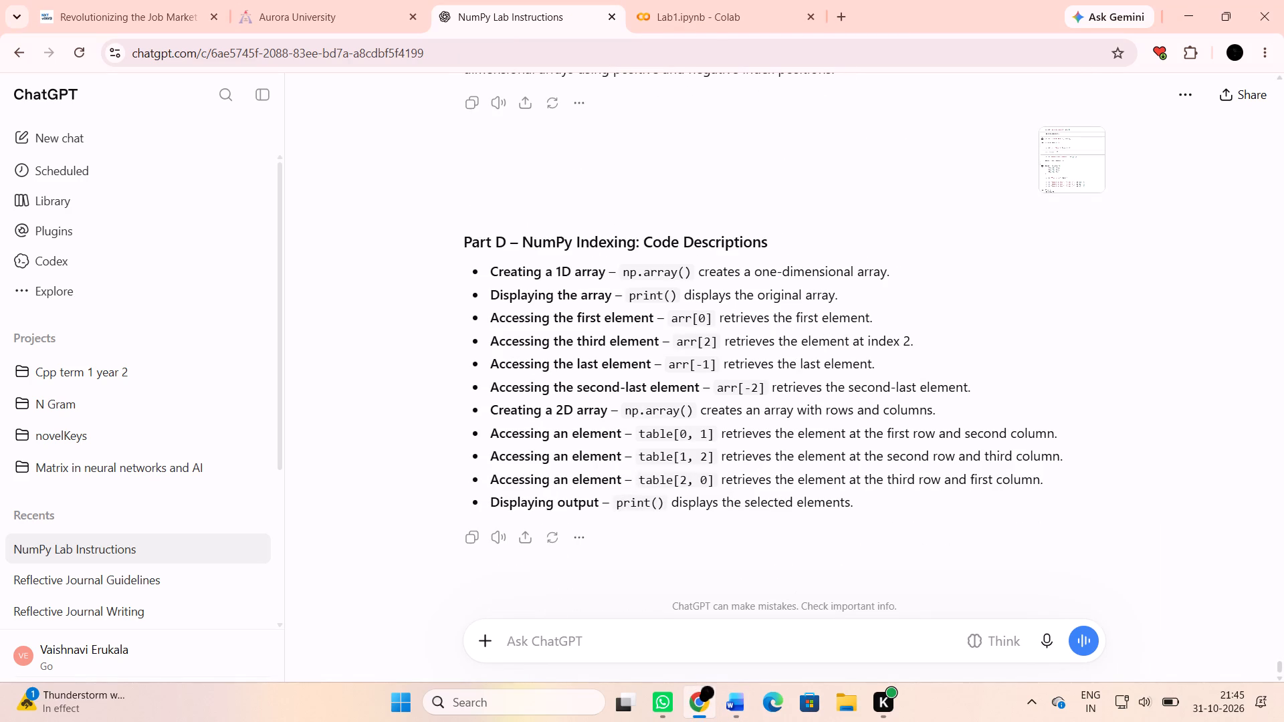
drag(635, 245, 524, 244)
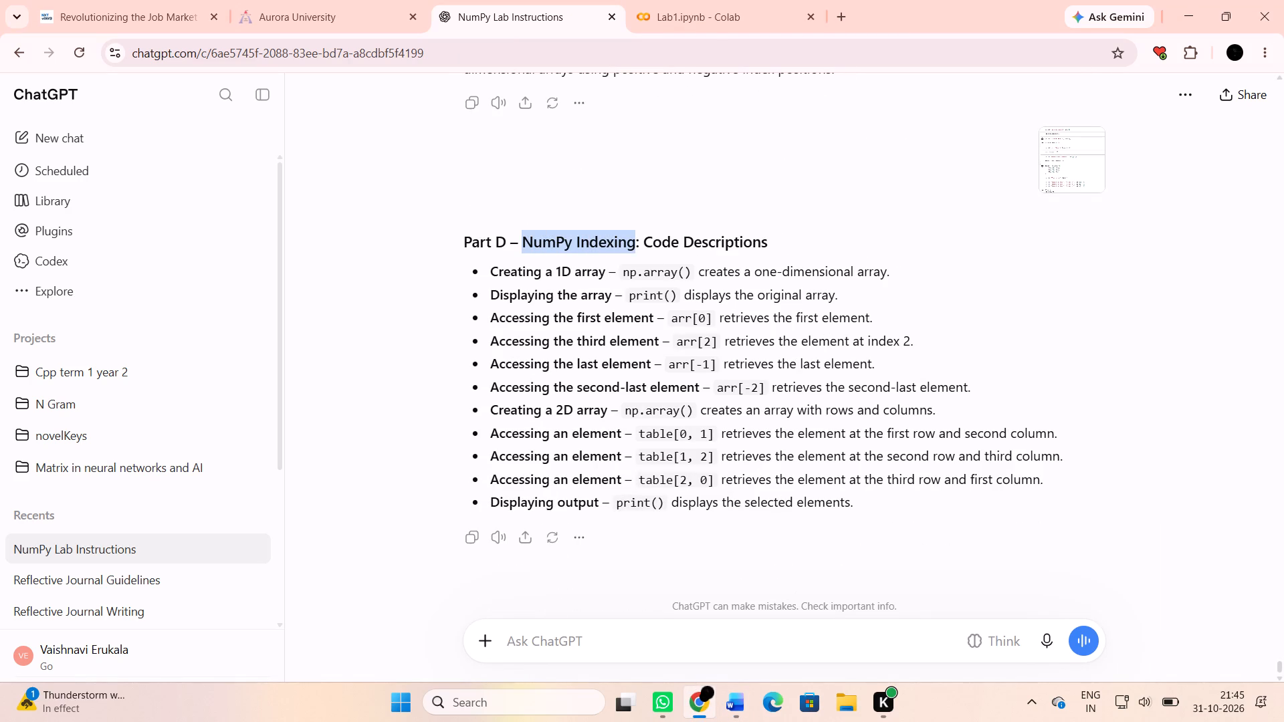
key(ctrl+c)
click(835, 611)
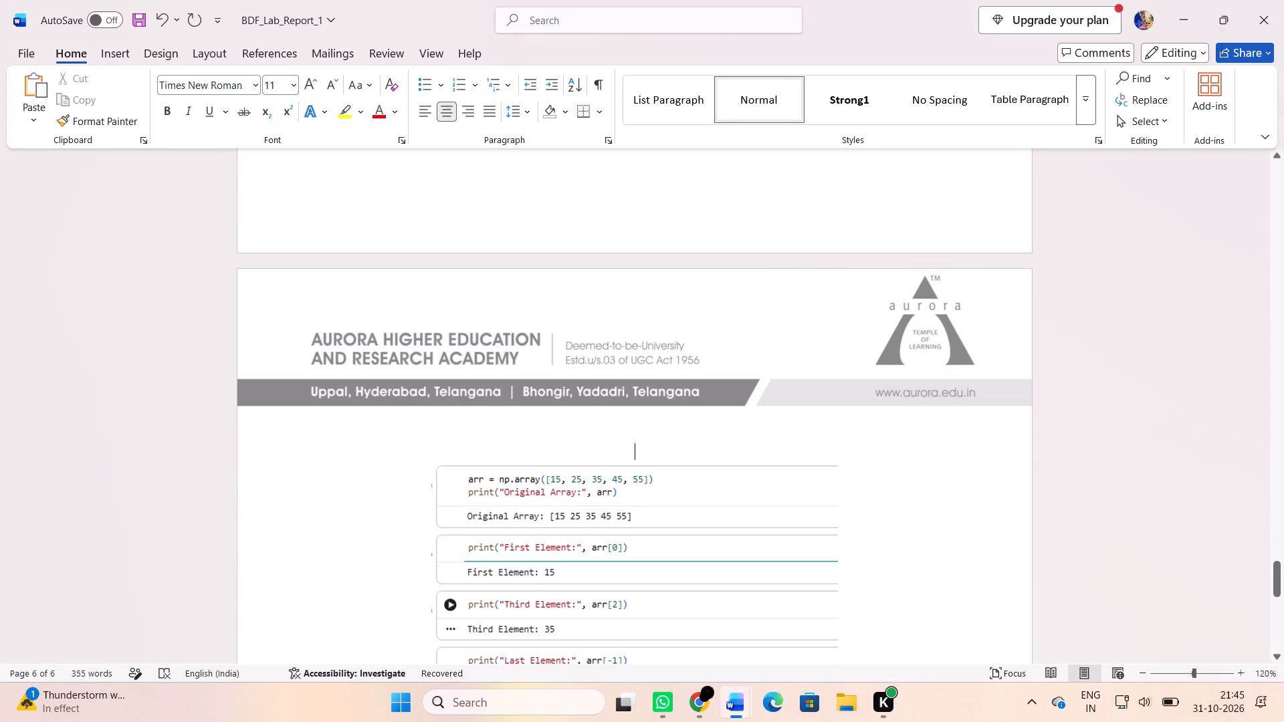
key(ctrl+v)
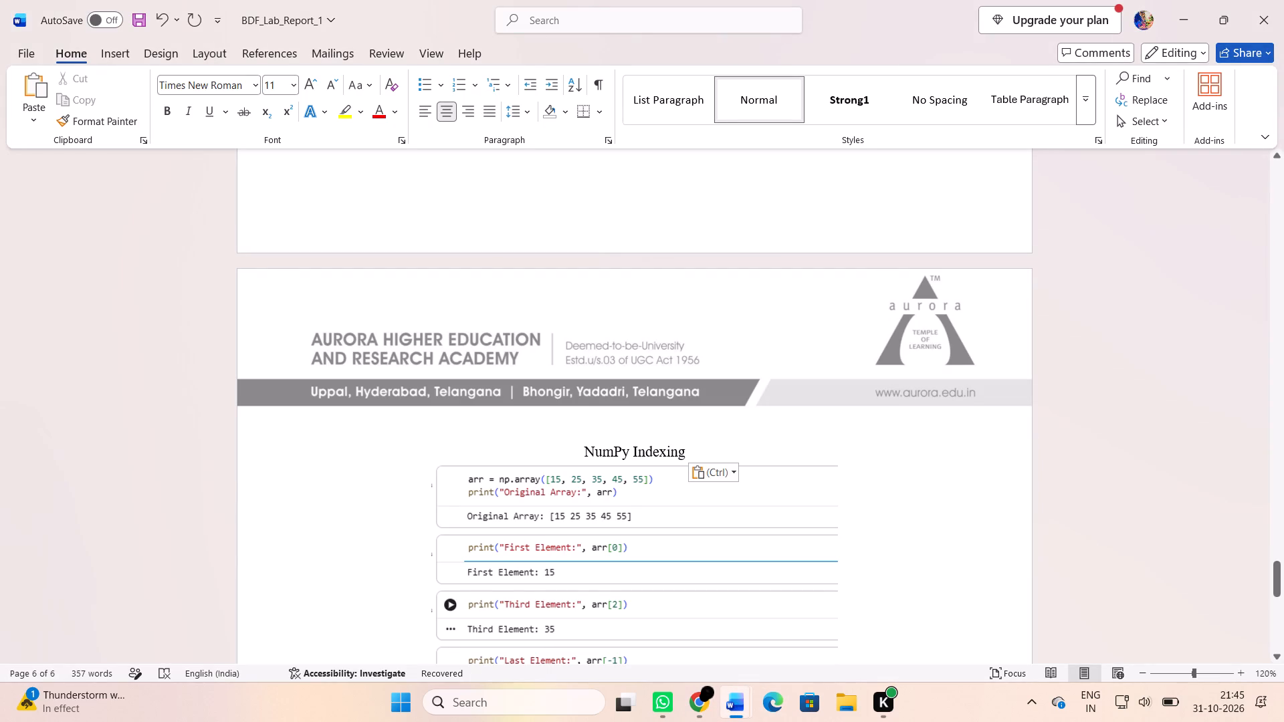
Make the "NumPy Indexing" heading bold and remove the empty line above it.
key(shift+Left)
key(shift+Left)
key(shift+Up)
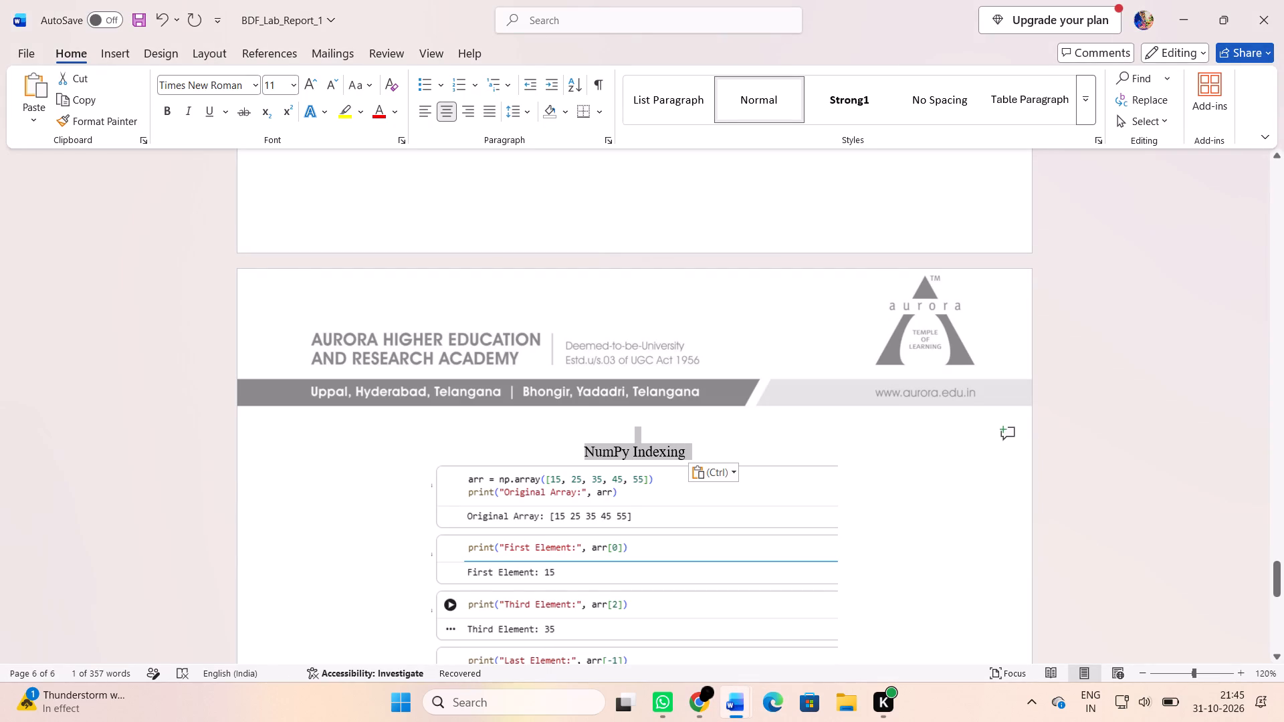
key(ctrl+b)
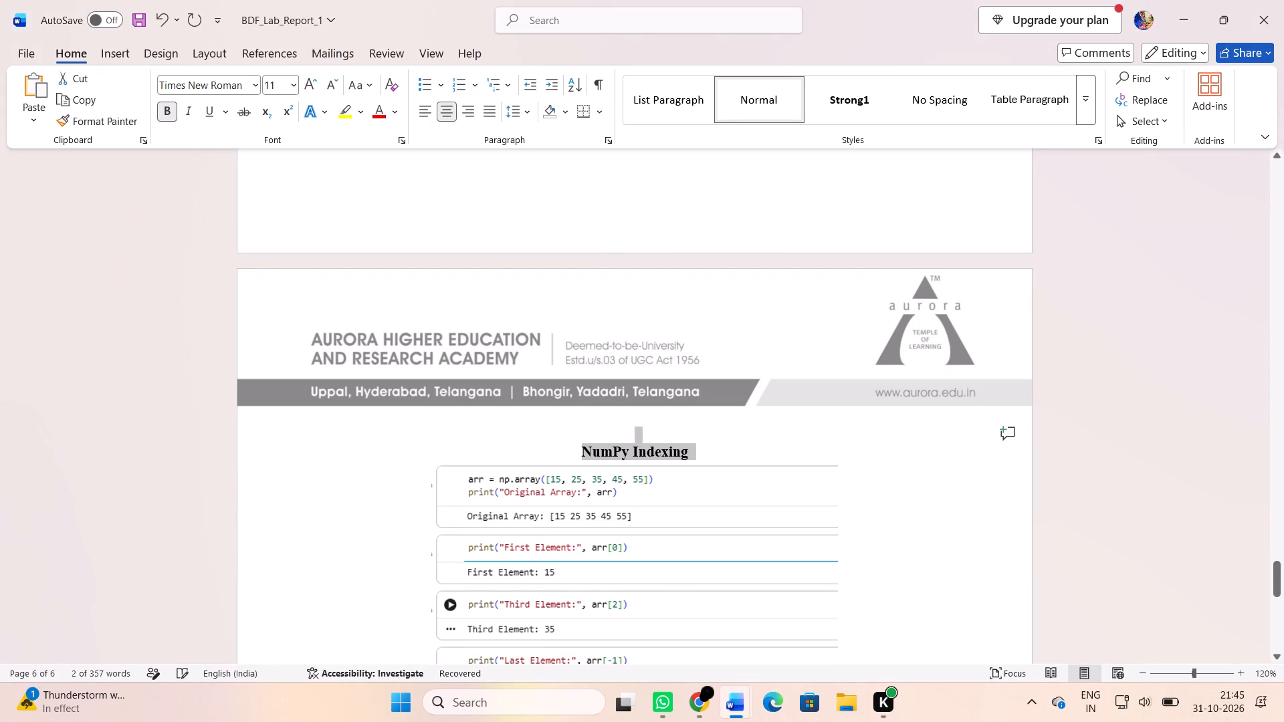
click(586, 447)
key(BackSpace)
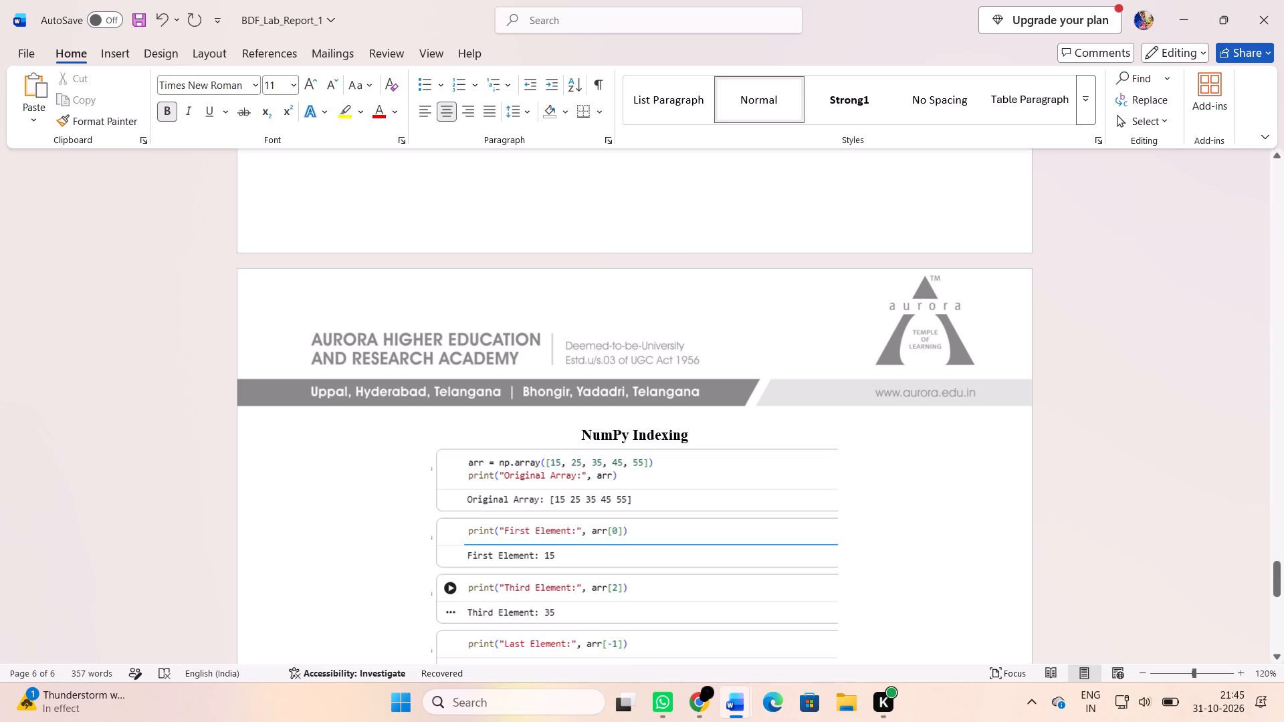
Add a new left-aligned line below the indexing code screenshot on page 6.
scroll(637, 501, down, 2)
click(855, 482)
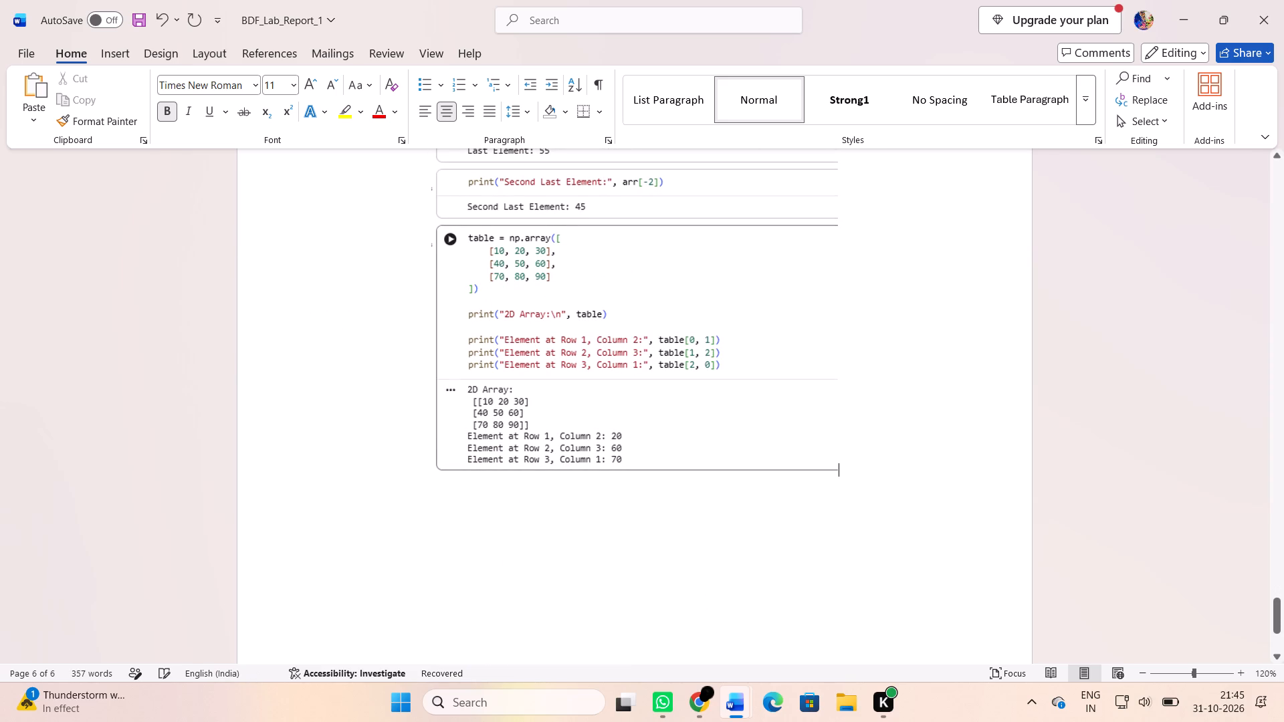
key(Return)
key(ctrl+e)
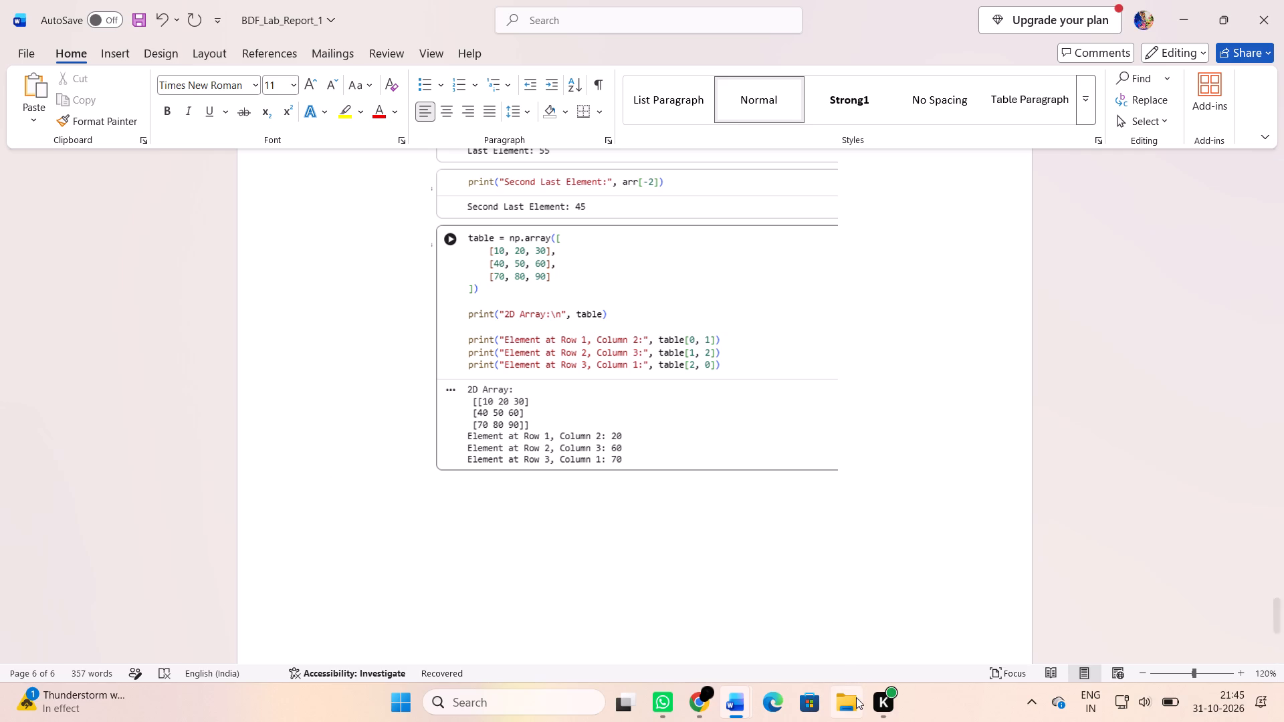
click(700, 707)
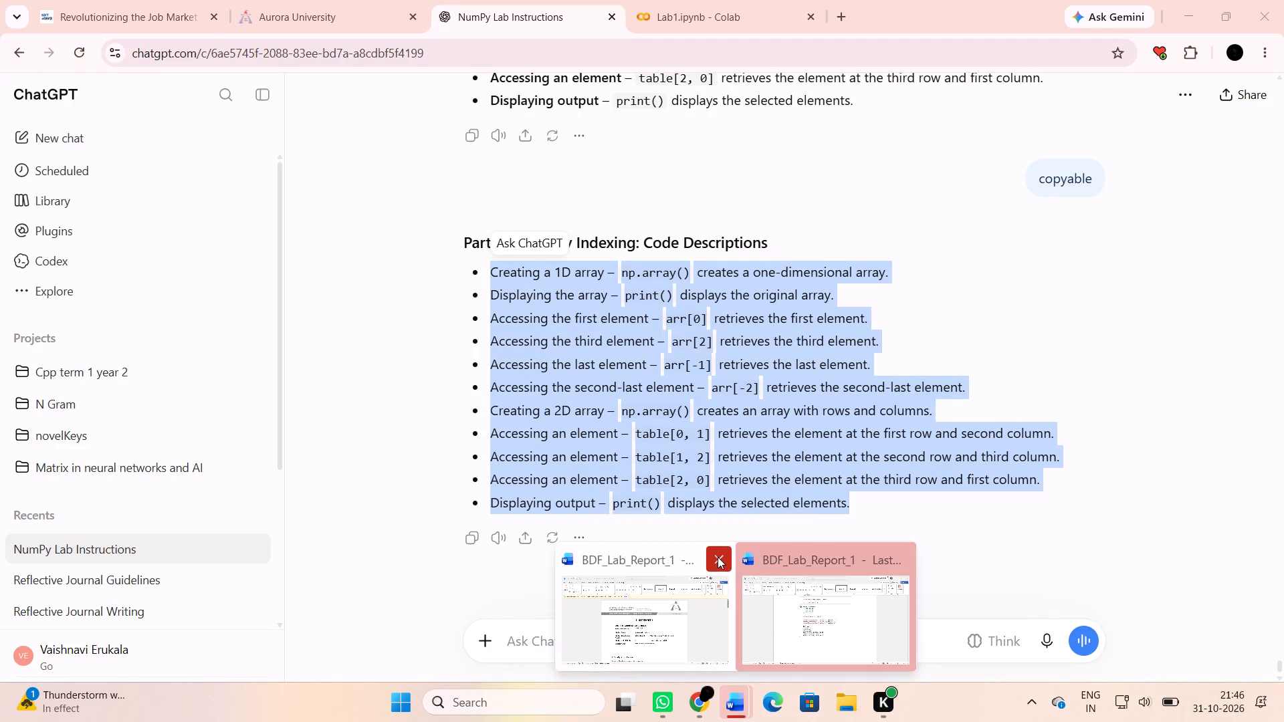
click(718, 557)
click(680, 631)
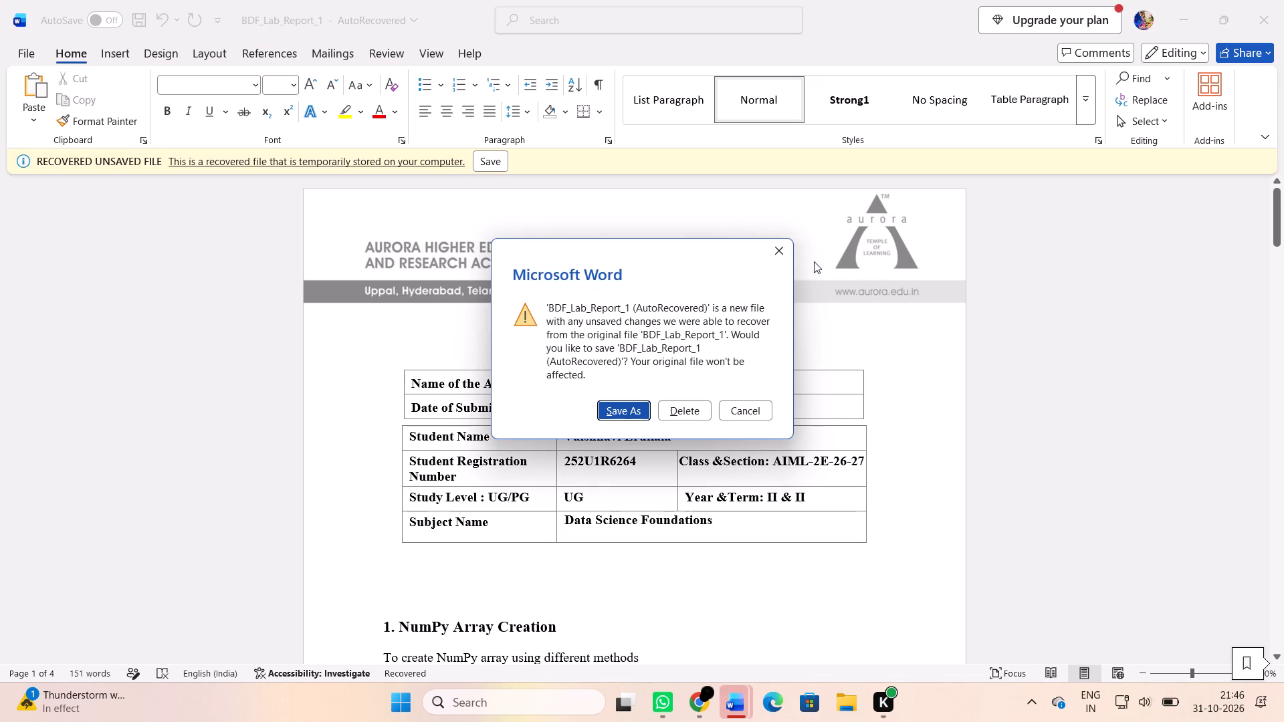
click(635, 407)
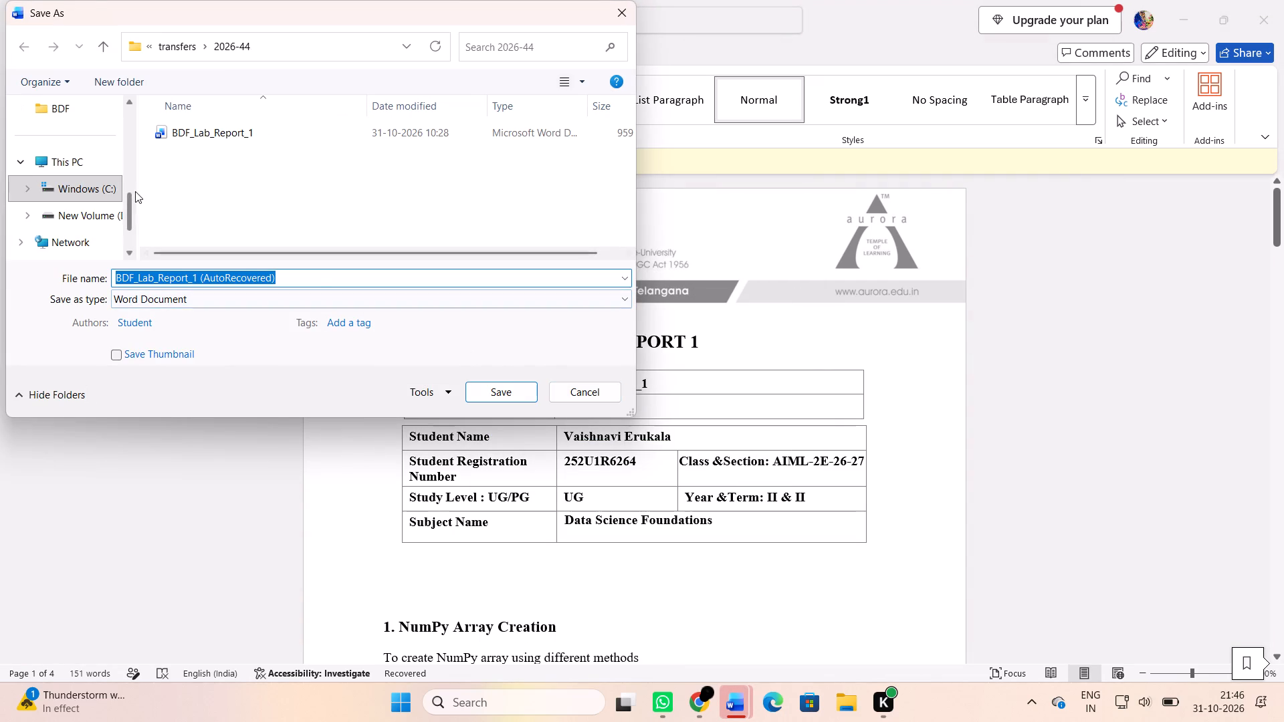
Create a folder named FDS on the Desktop while choosing where to save the file.
scroll(48, 171, up, 1)
click(60, 216)
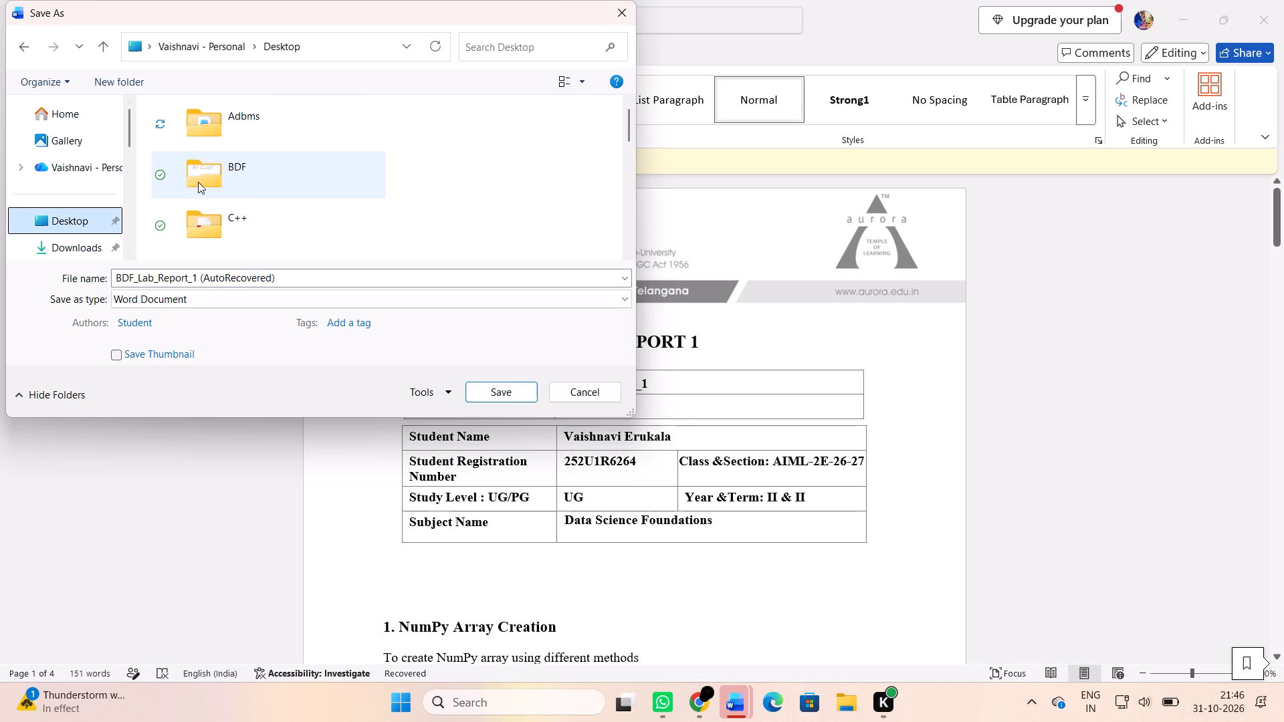
right_click(495, 185)
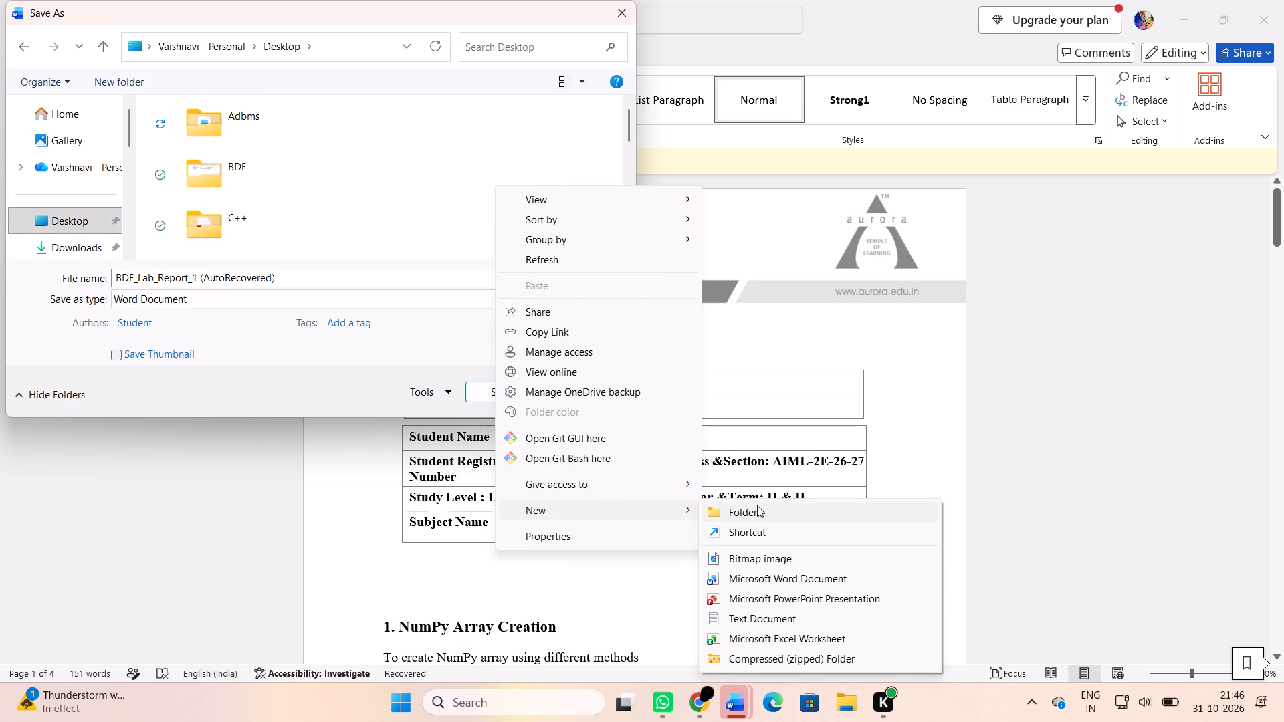
click(757, 505)
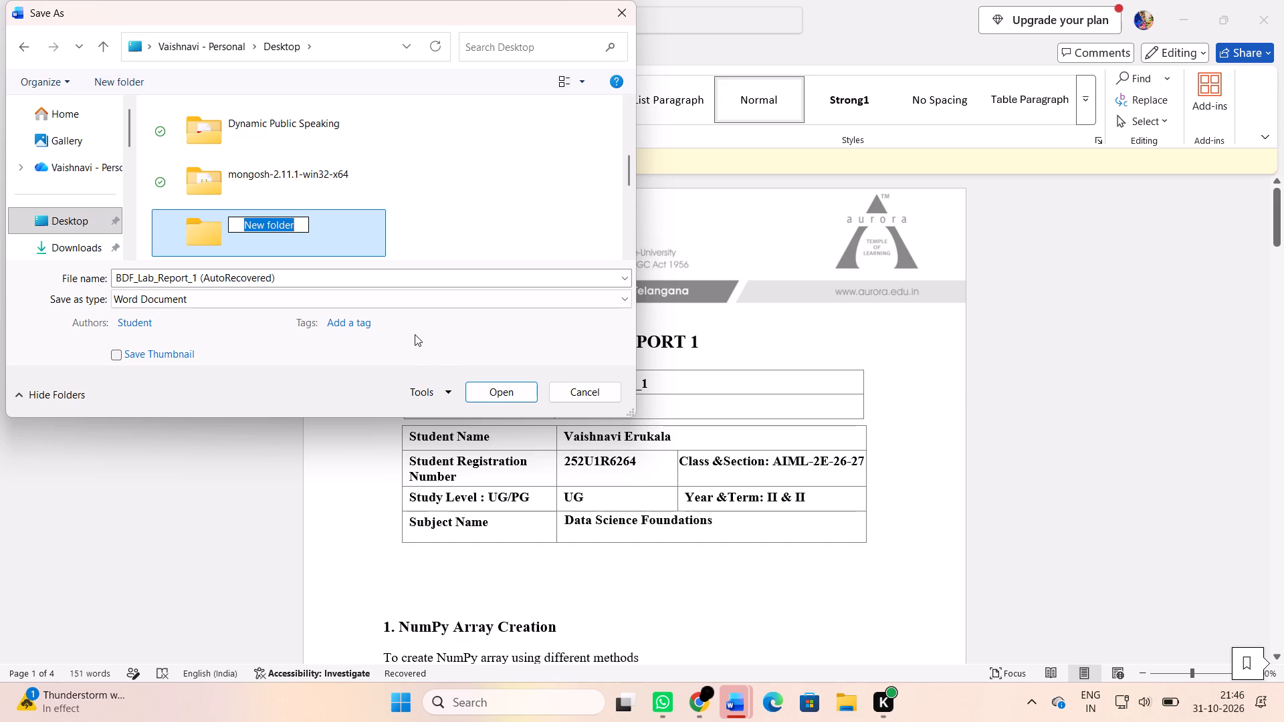
text(FDS)
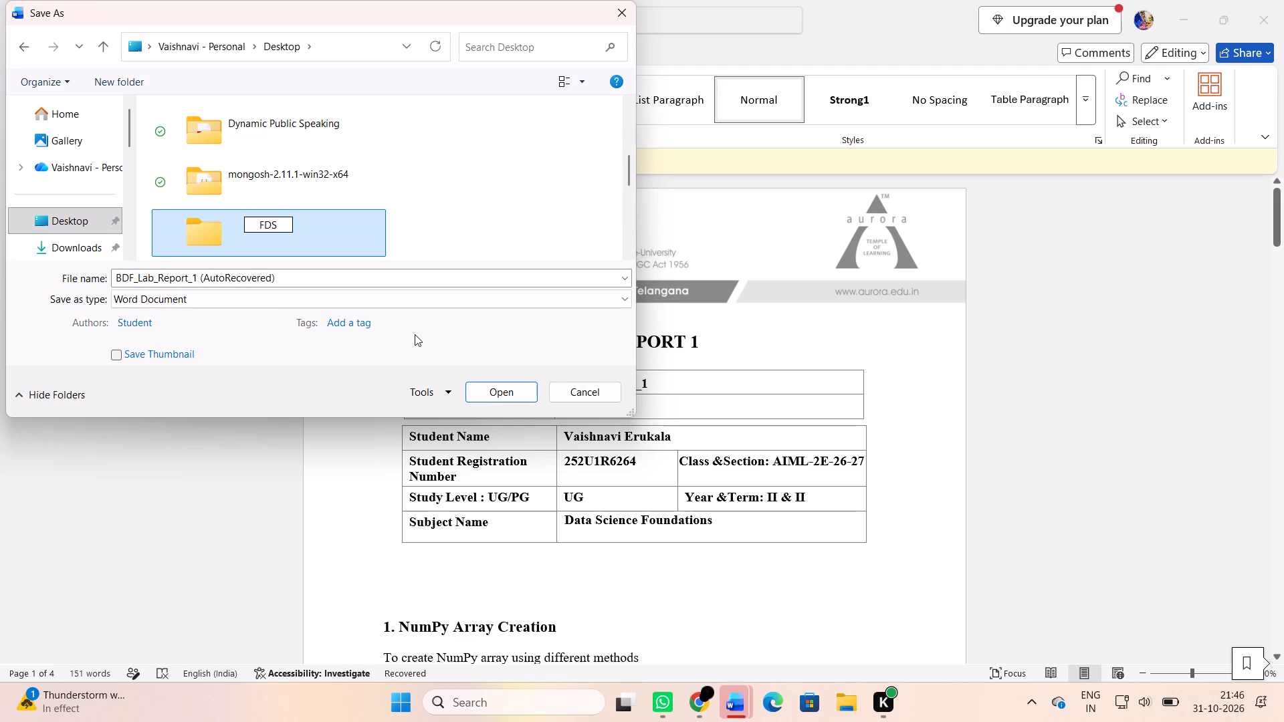
click(449, 233)
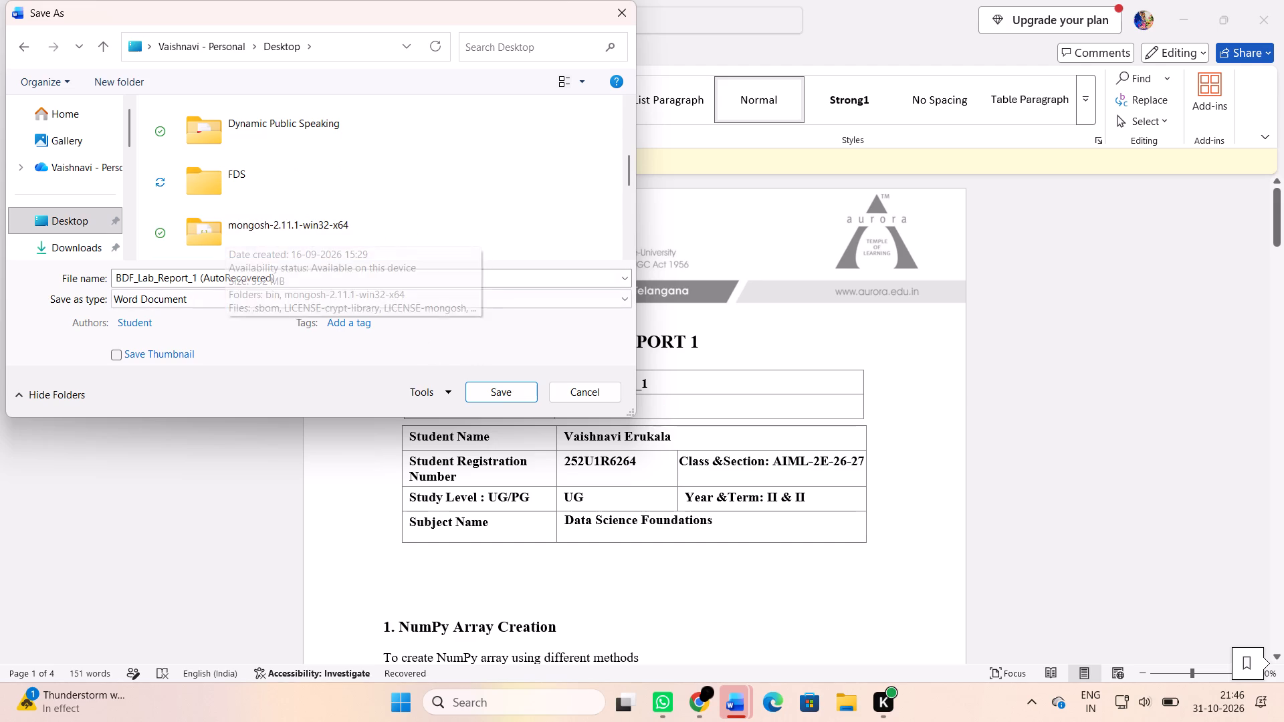
Change the BDF prefix in the file name to Fds and save the recovered report as "Fds_Lab_Report_1 (AutoRecovered)" on the Desktop.
click(693, 588)
scroll(642, 588, down, 2)
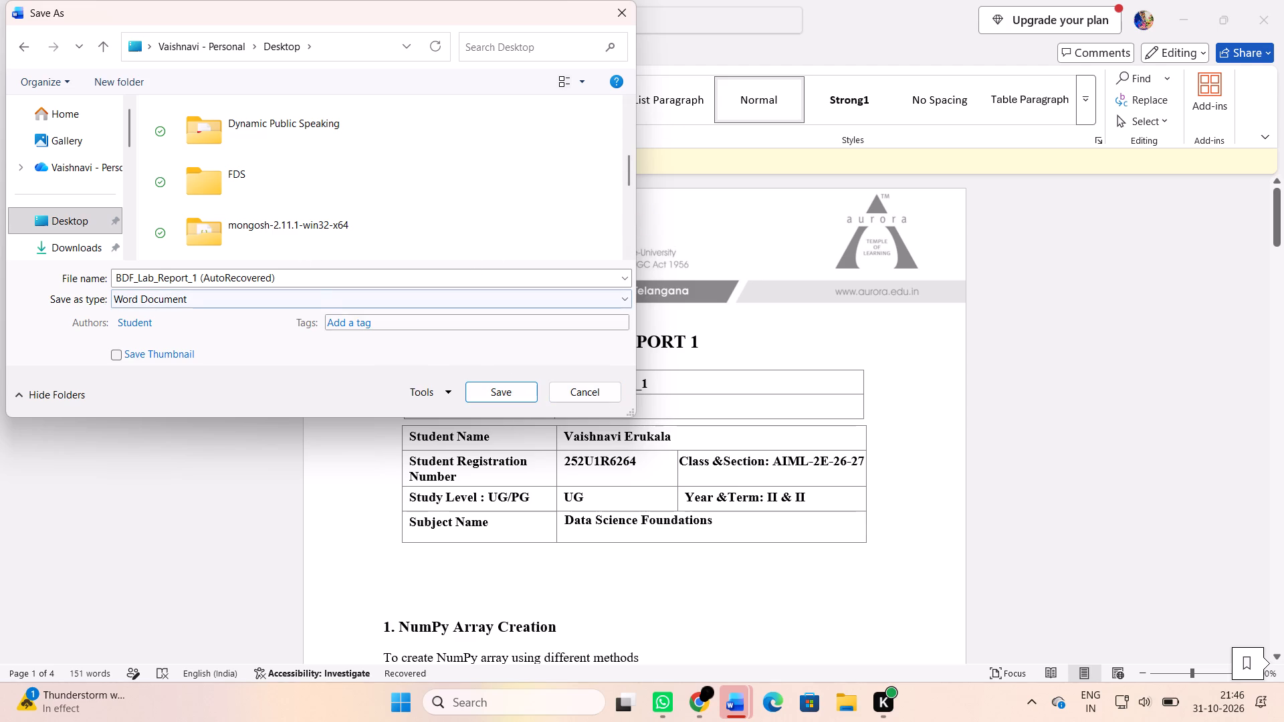
click(136, 278)
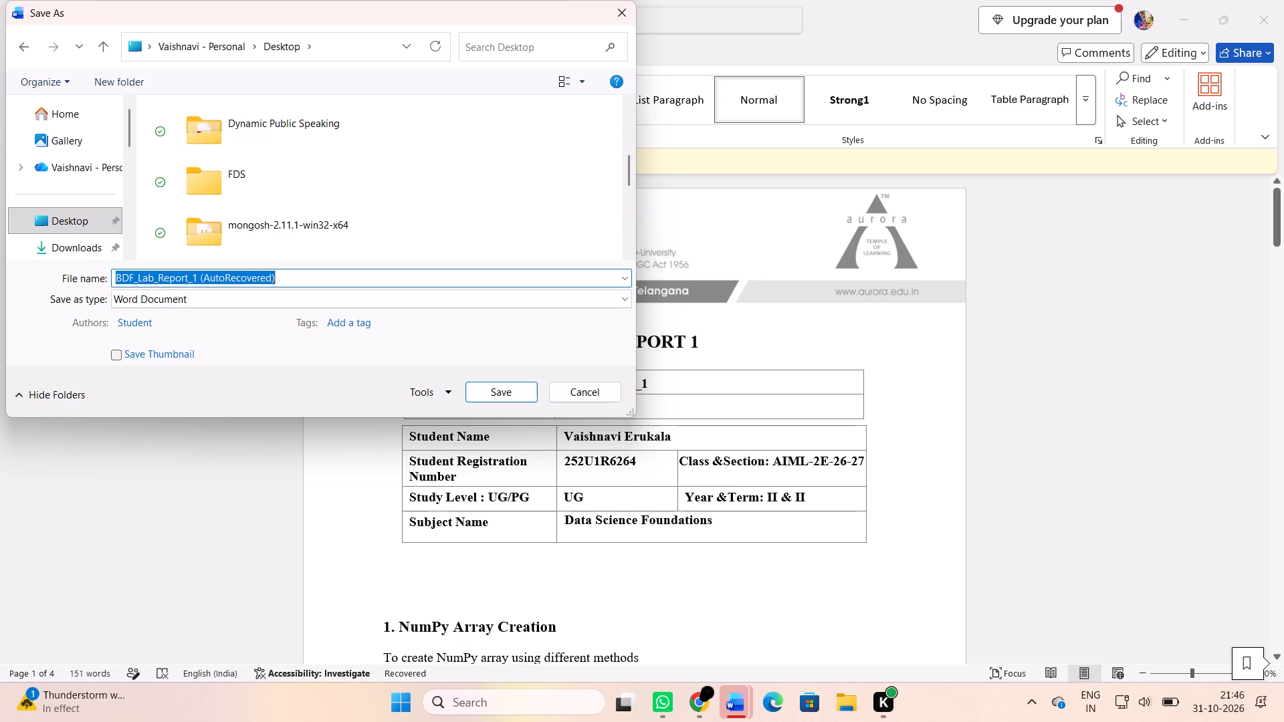
click(130, 279)
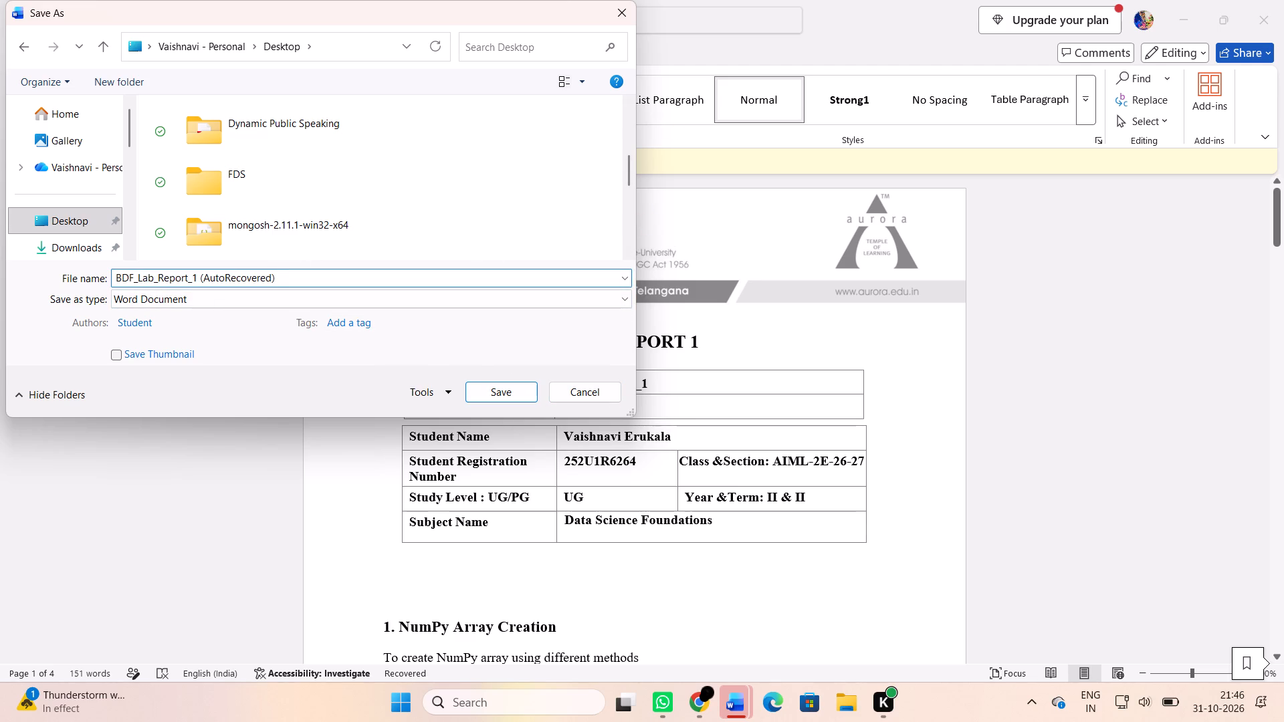
key(BackSpace)
key(BackSpace)
key(Right)
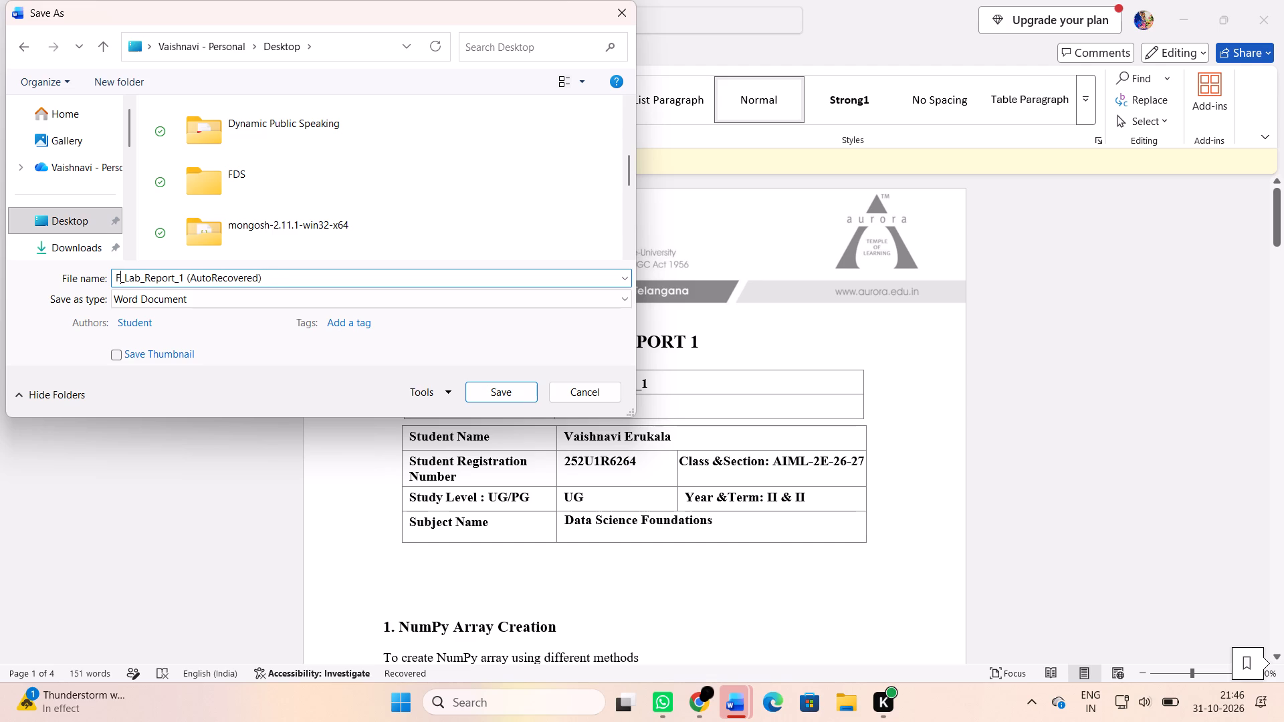
text(ds)
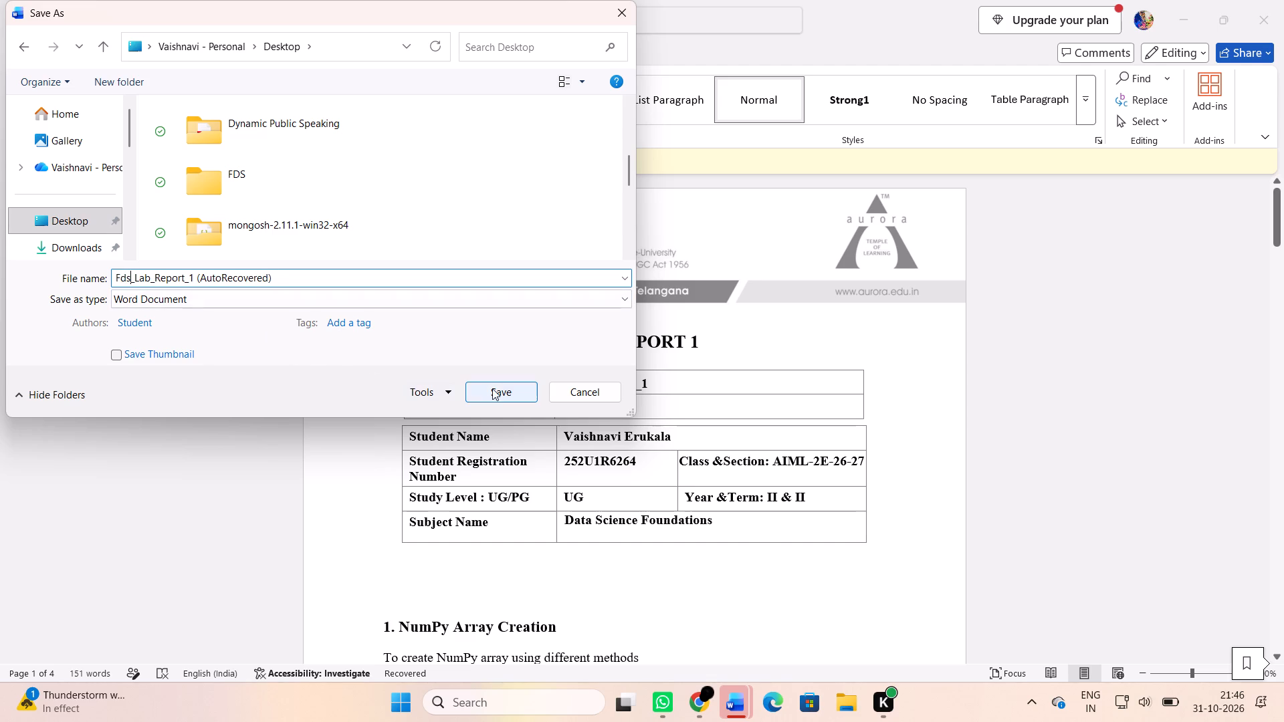
click(498, 395)
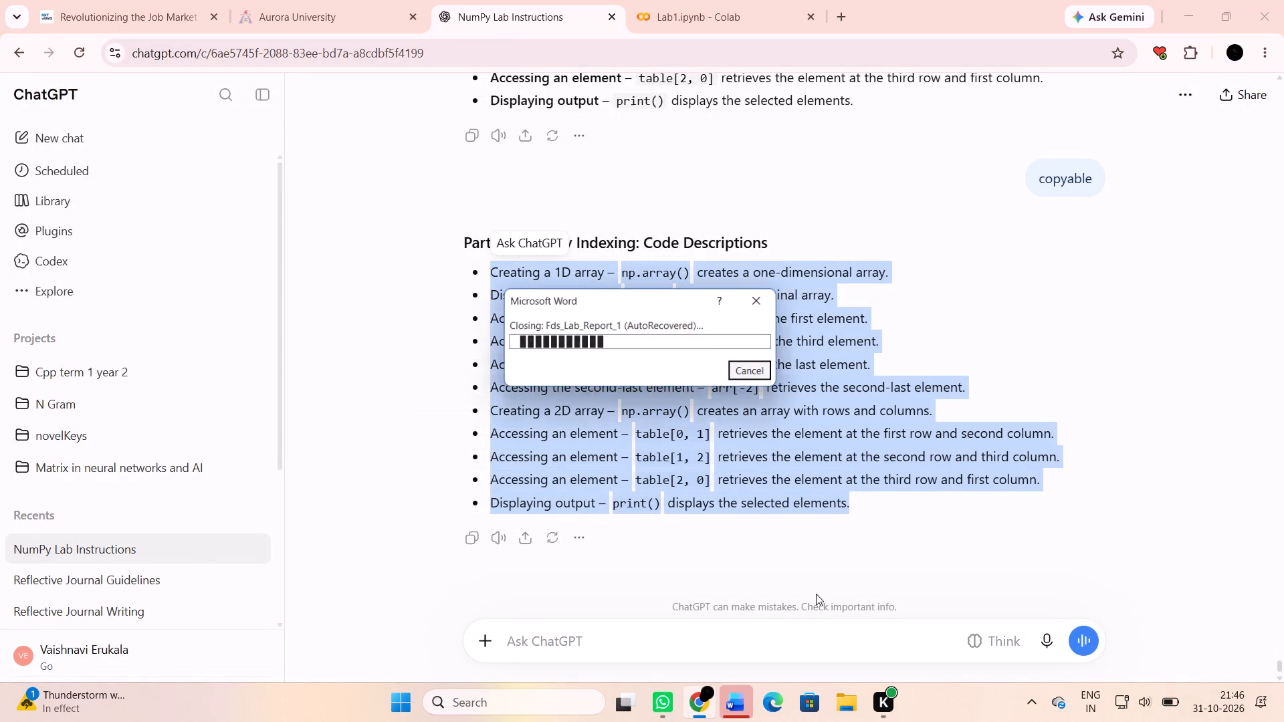
Switch to the BDF_Lab_Report_1 document in Word and choose the Desktop's FDS folder as the location for saving a copy.
click(732, 693)
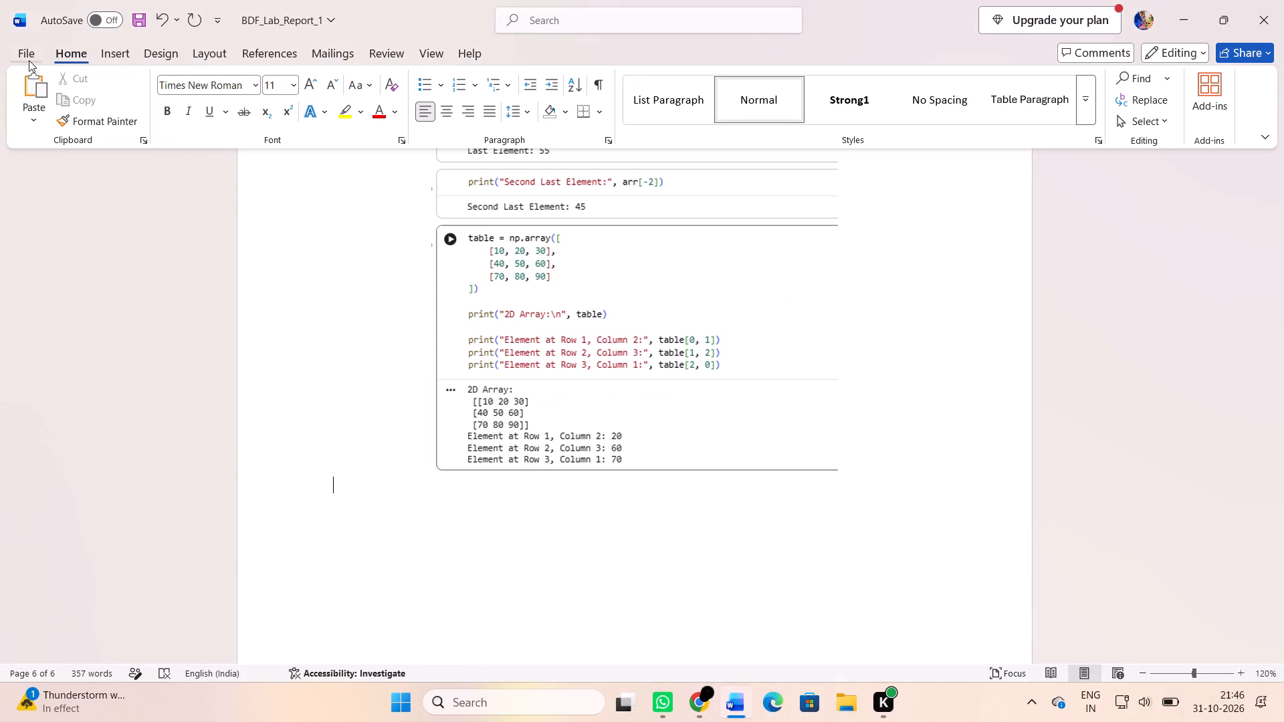
click(28, 59)
click(72, 310)
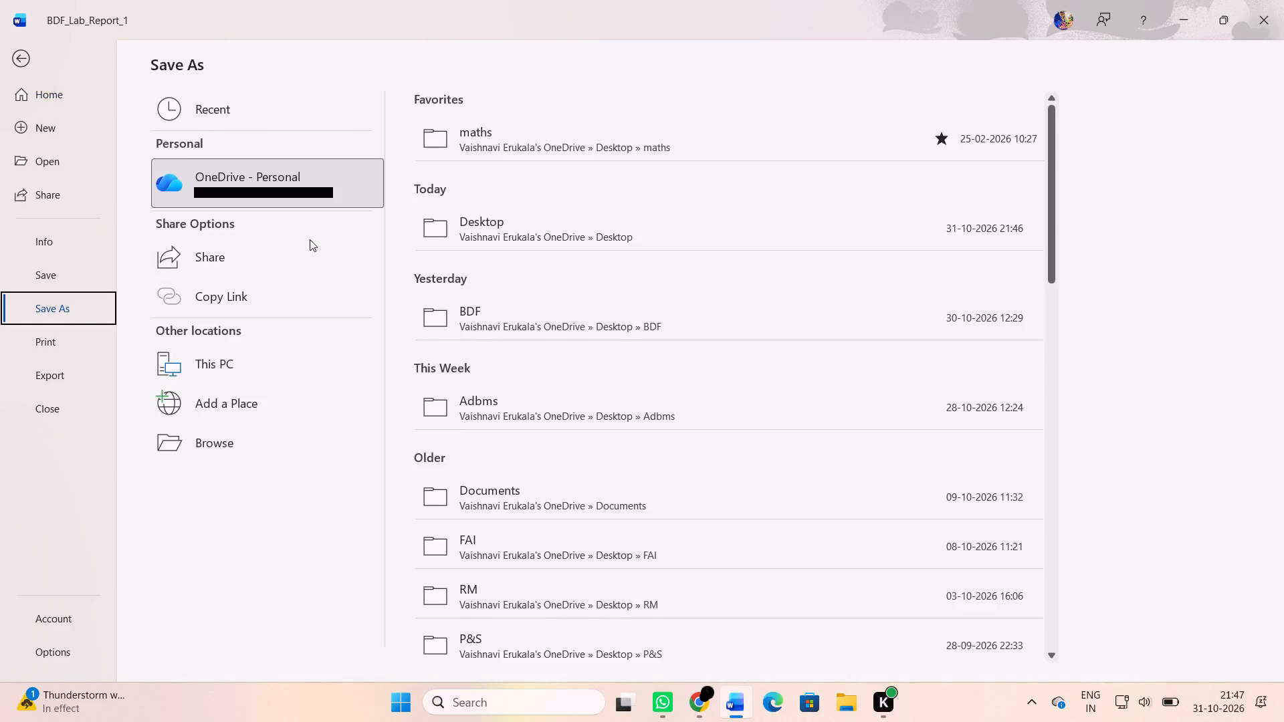
click(476, 218)
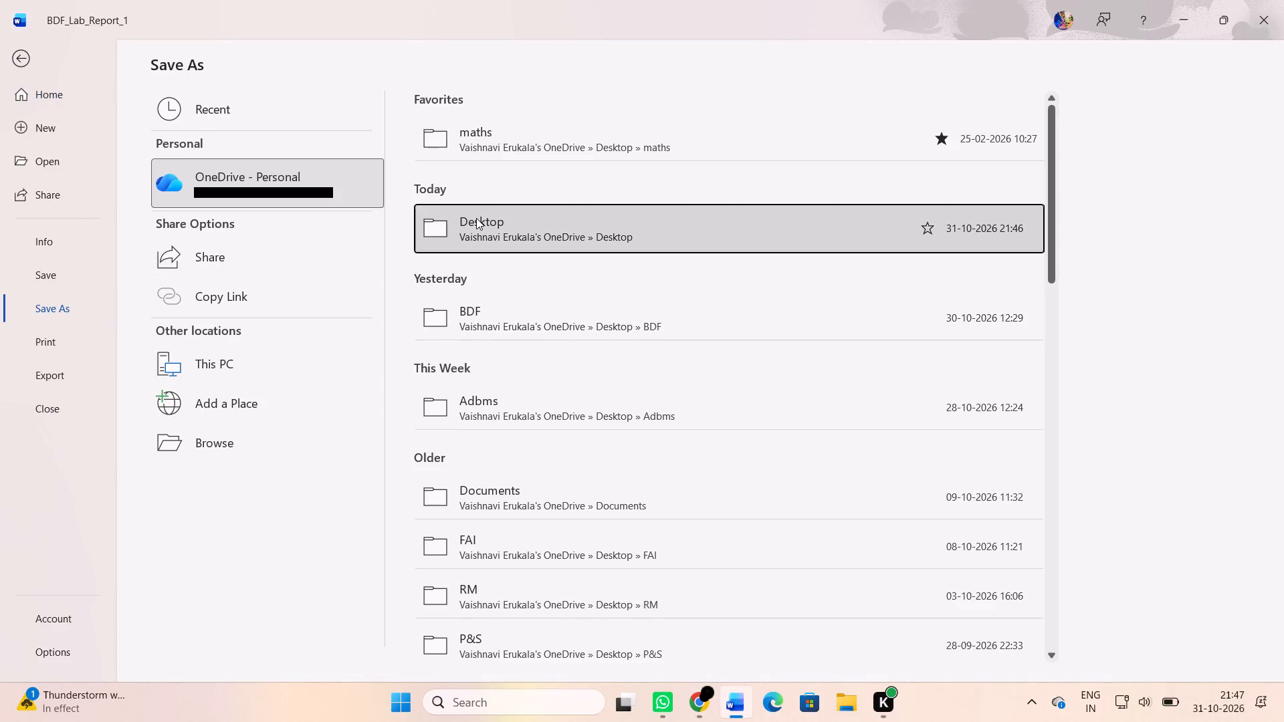
double_click(476, 218)
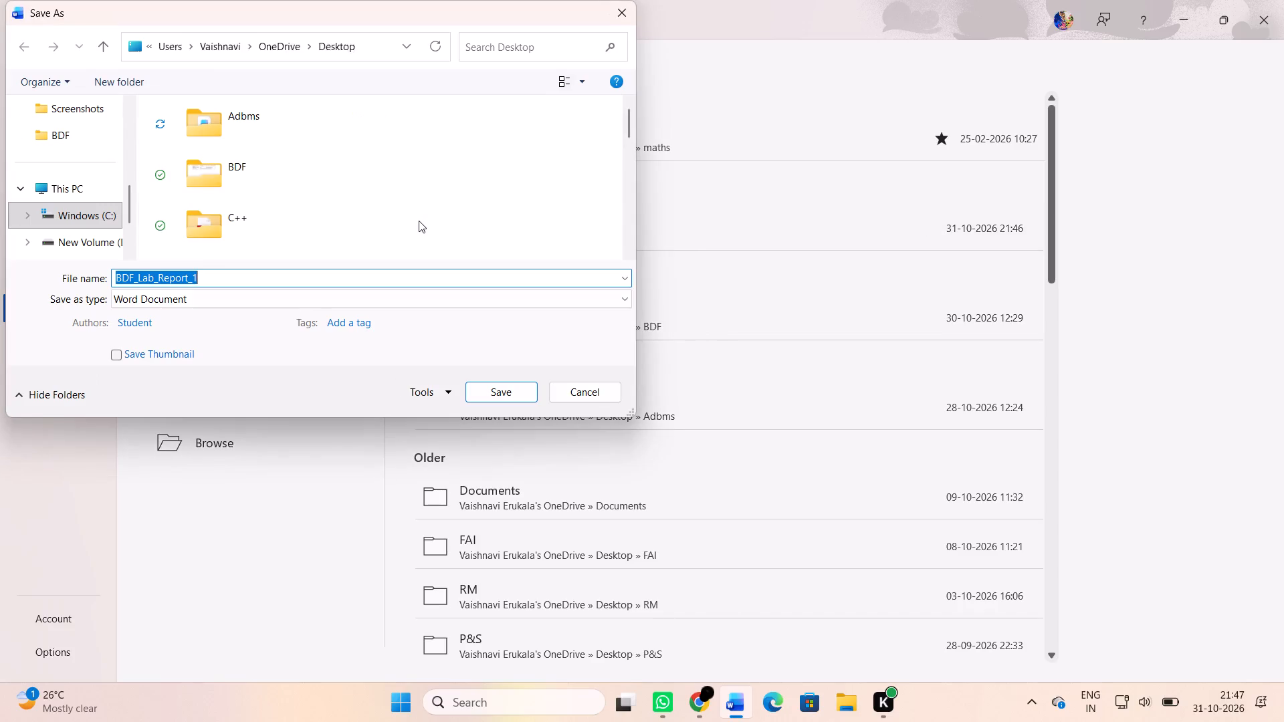
scroll(282, 180, down, 1)
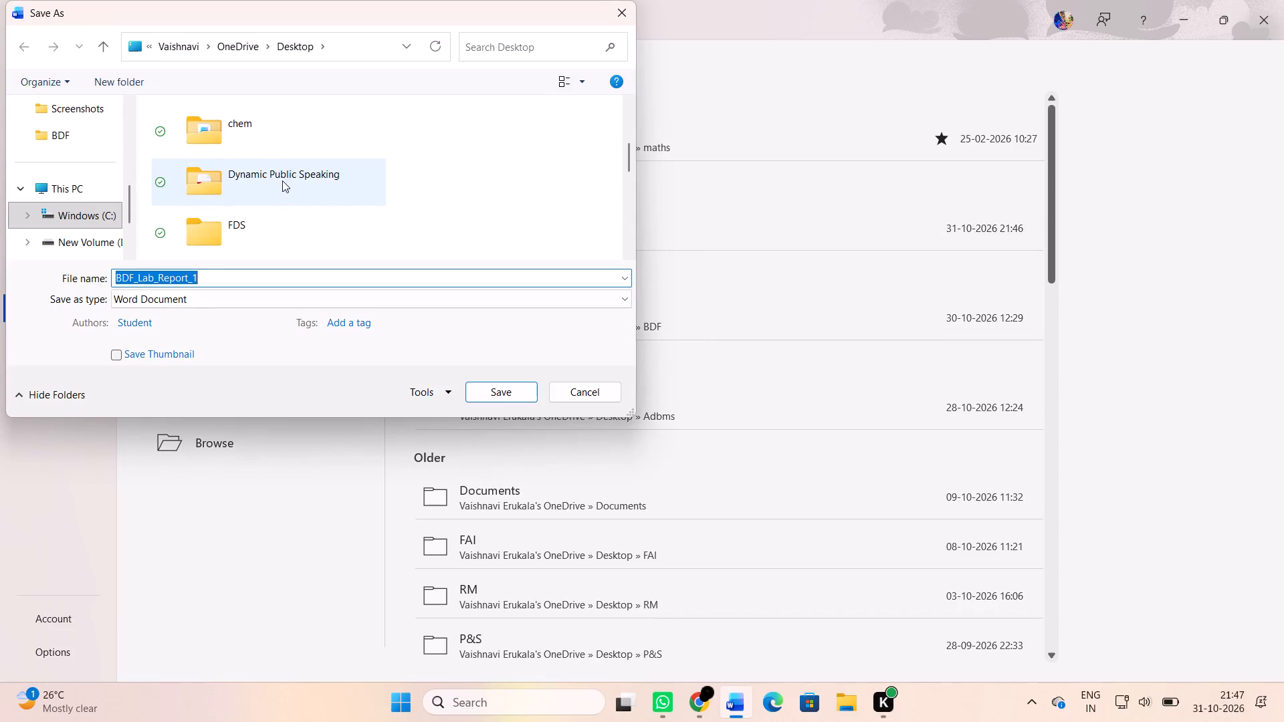
scroll(282, 180, down, 1)
double_click(270, 216)
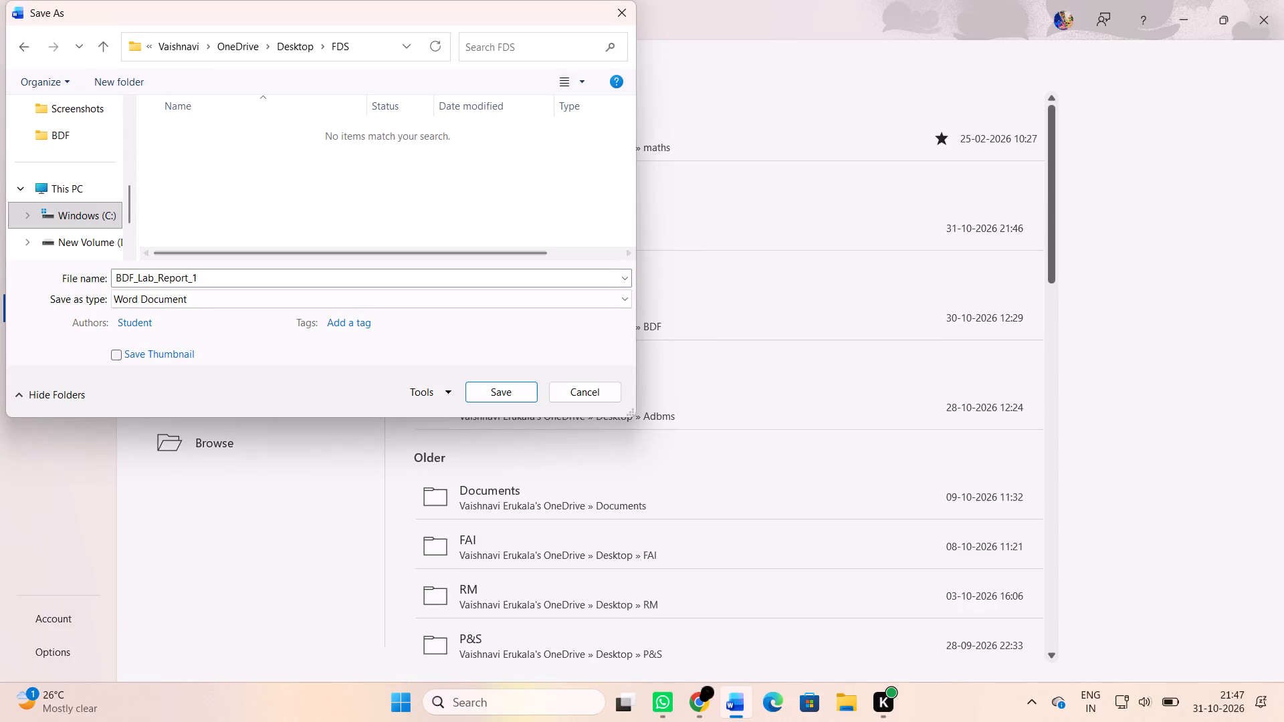
Replace the BDF prefix in the file name with FDS and save the report as "FDS_Lab_Report_1".
click(133, 275)
click(133, 275)
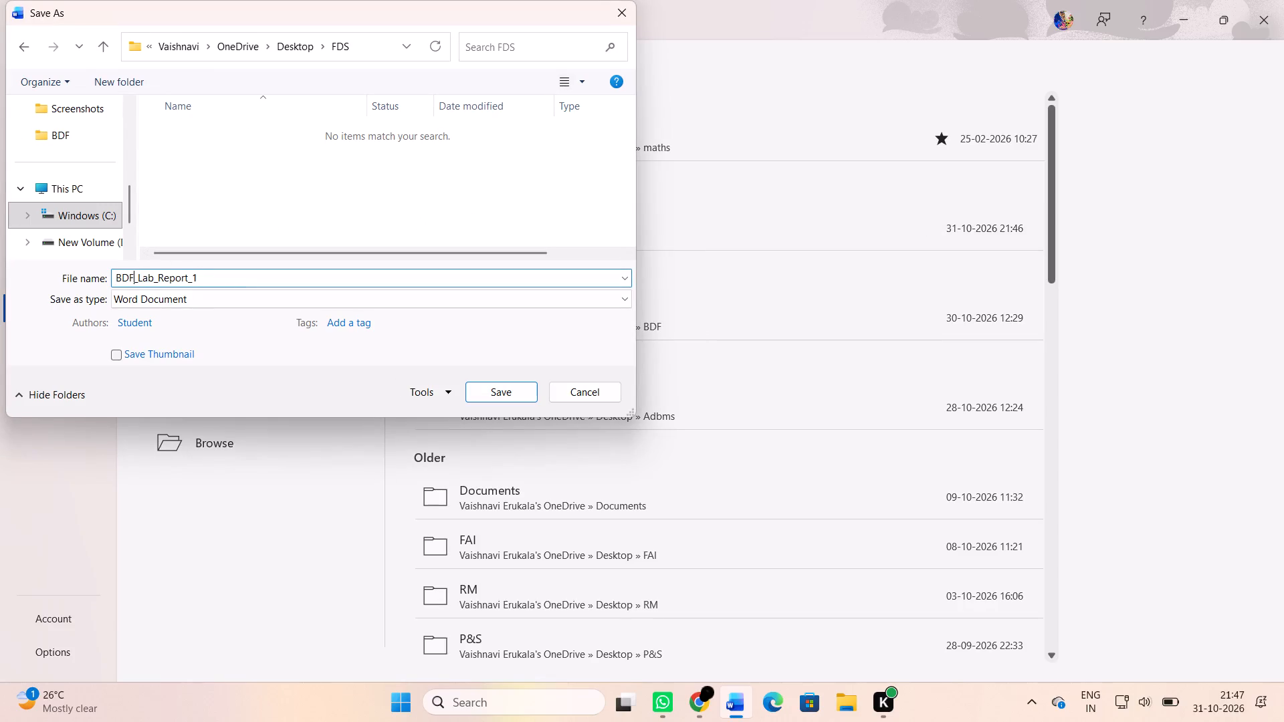
key(BackSpace)
key(BackSpace)
key(BackSpace)
key(BackSpace)
key(BackSpace)
key(BackSpace)
key(BackSpace)
key(BackSpace)
key(BackSpace)
key(BackSpace)
key(BackSpace)
key(BackSpace)
key(BackSpace)
key(BackSpace)
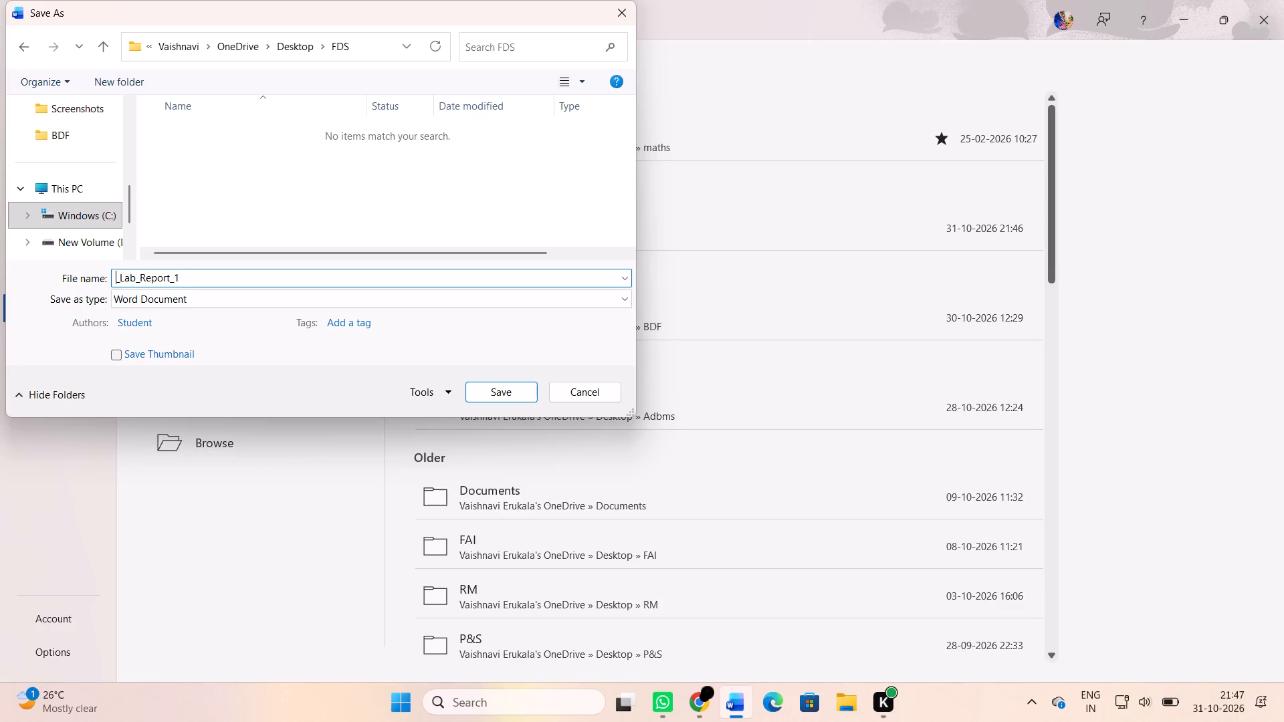
text(FDS)
key(Return)
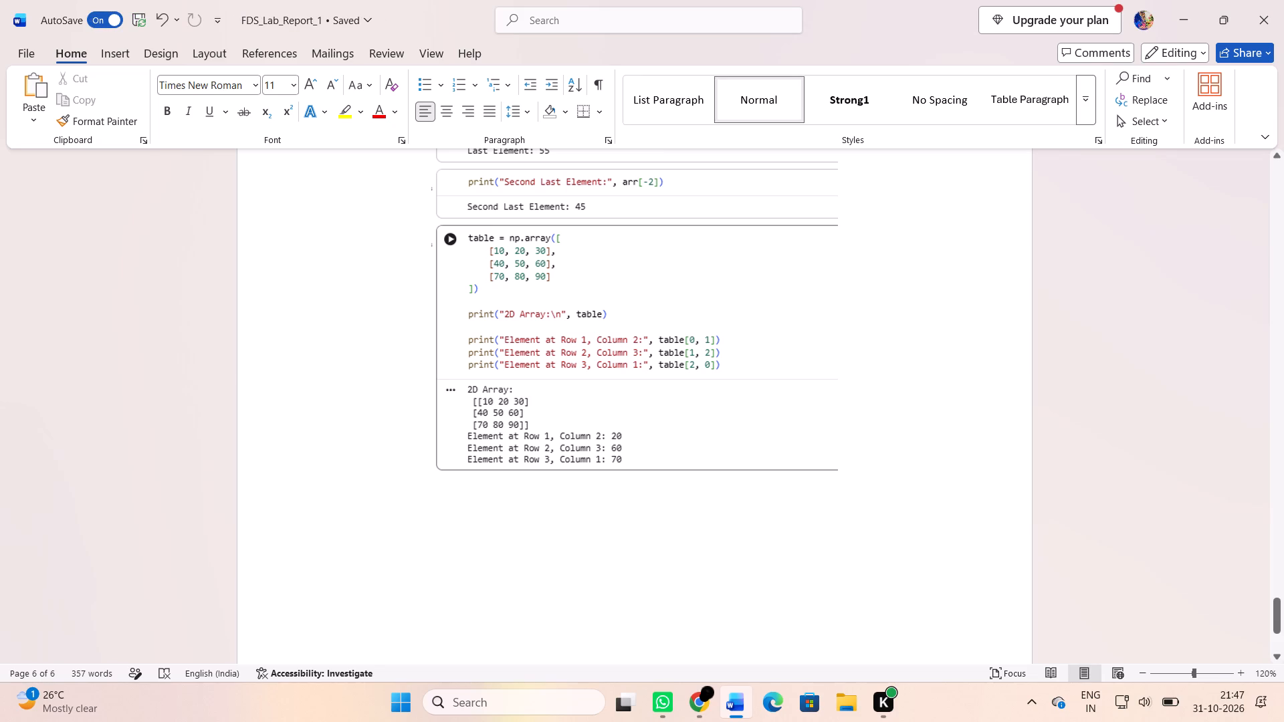
Paste the copied code descriptions below the 2D array code screenshot and format them as a bulleted list.
key(ctrl+v)
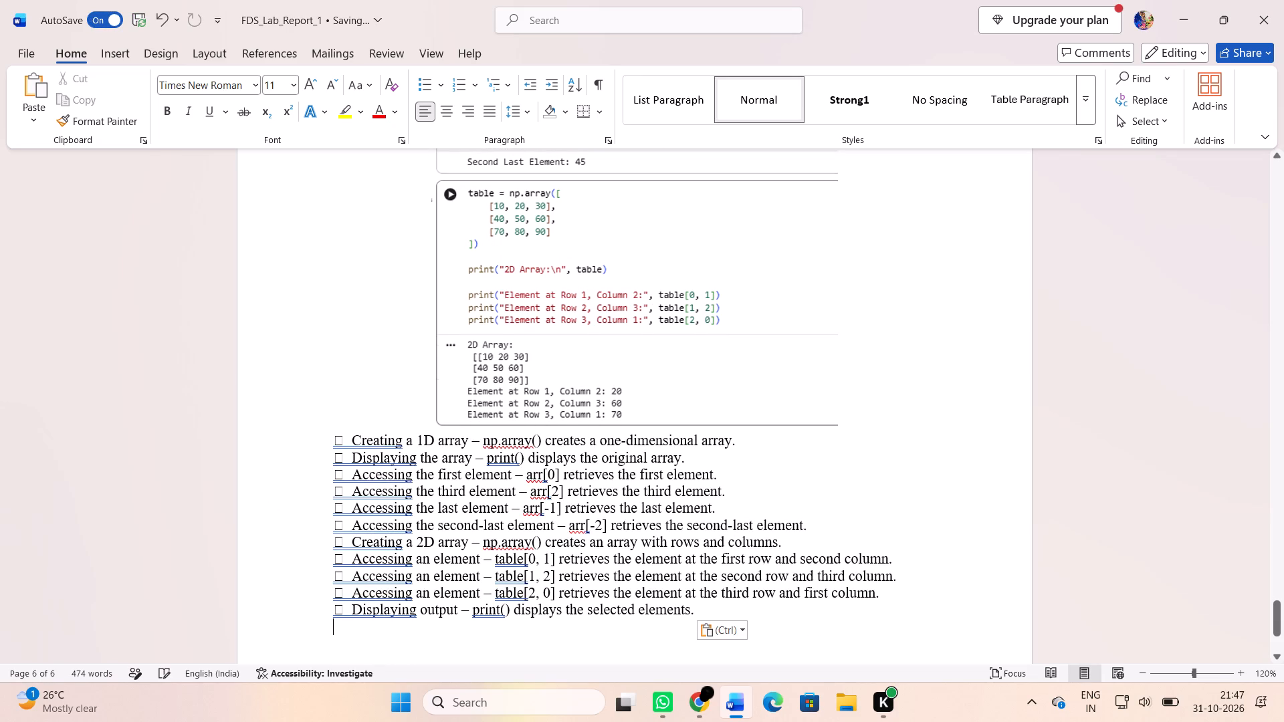
drag(698, 614, 314, 412)
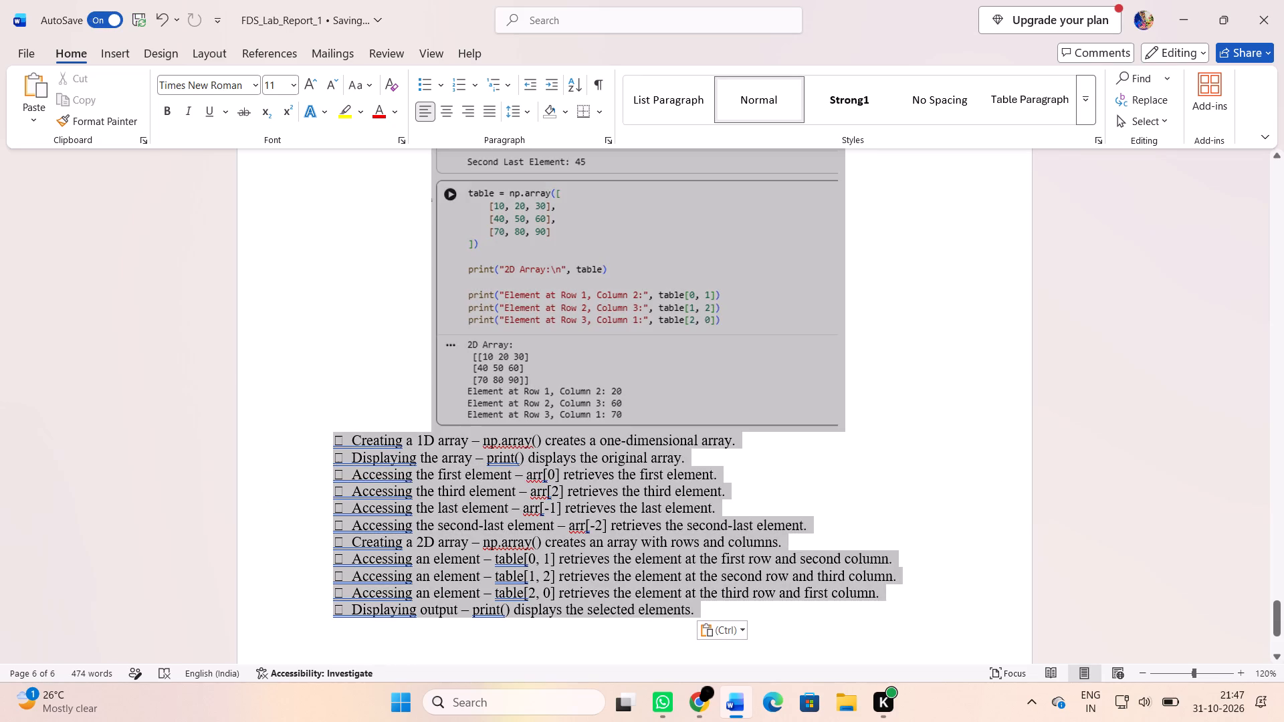
drag(314, 412, 328, 442)
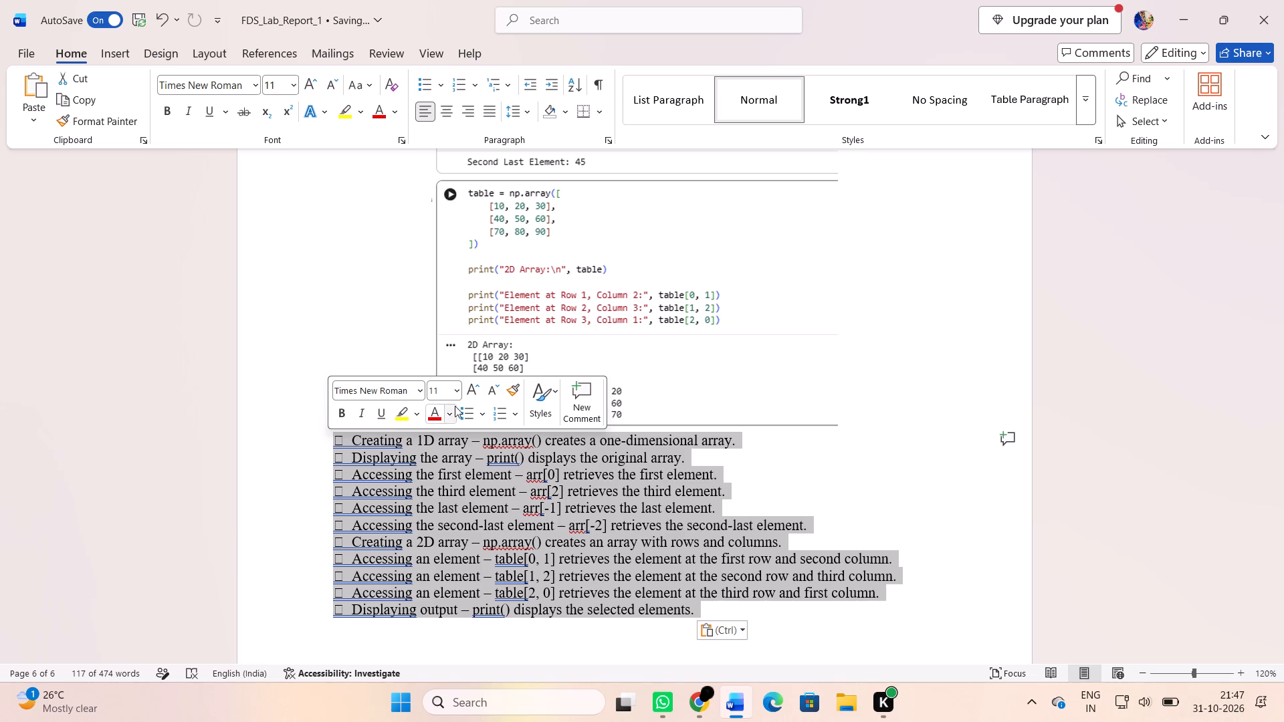
click(418, 76)
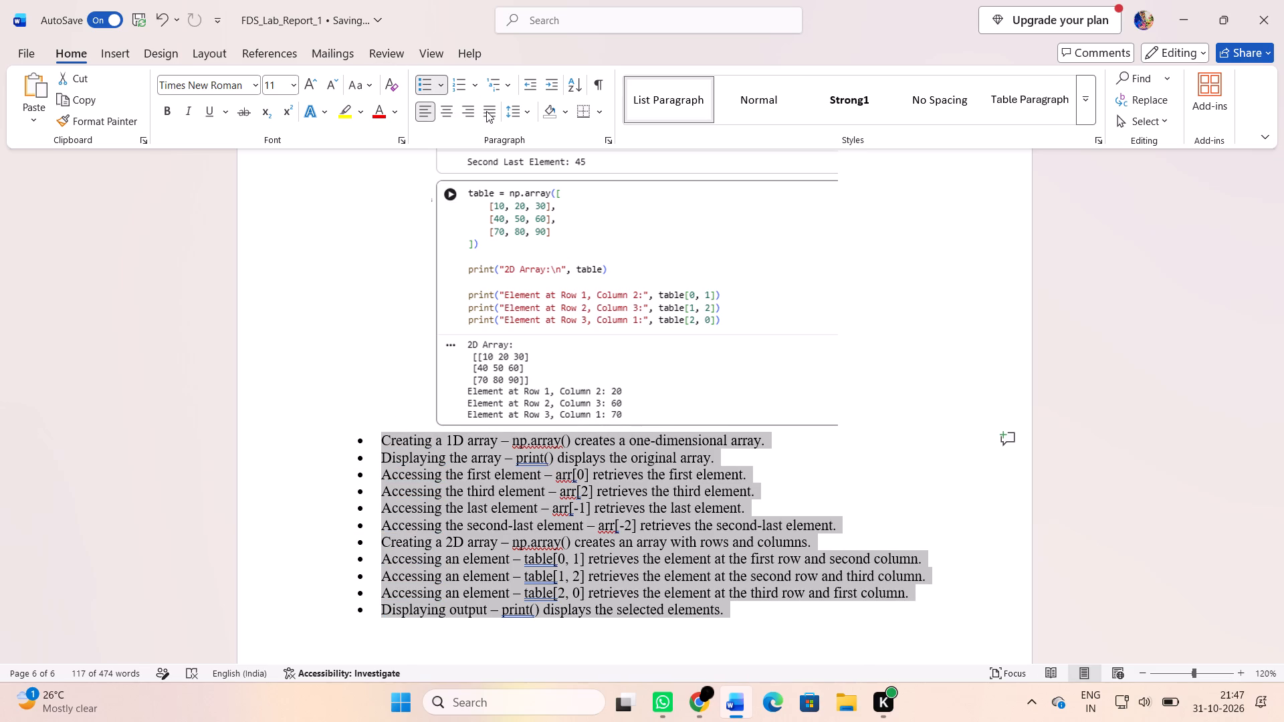
click(538, 504)
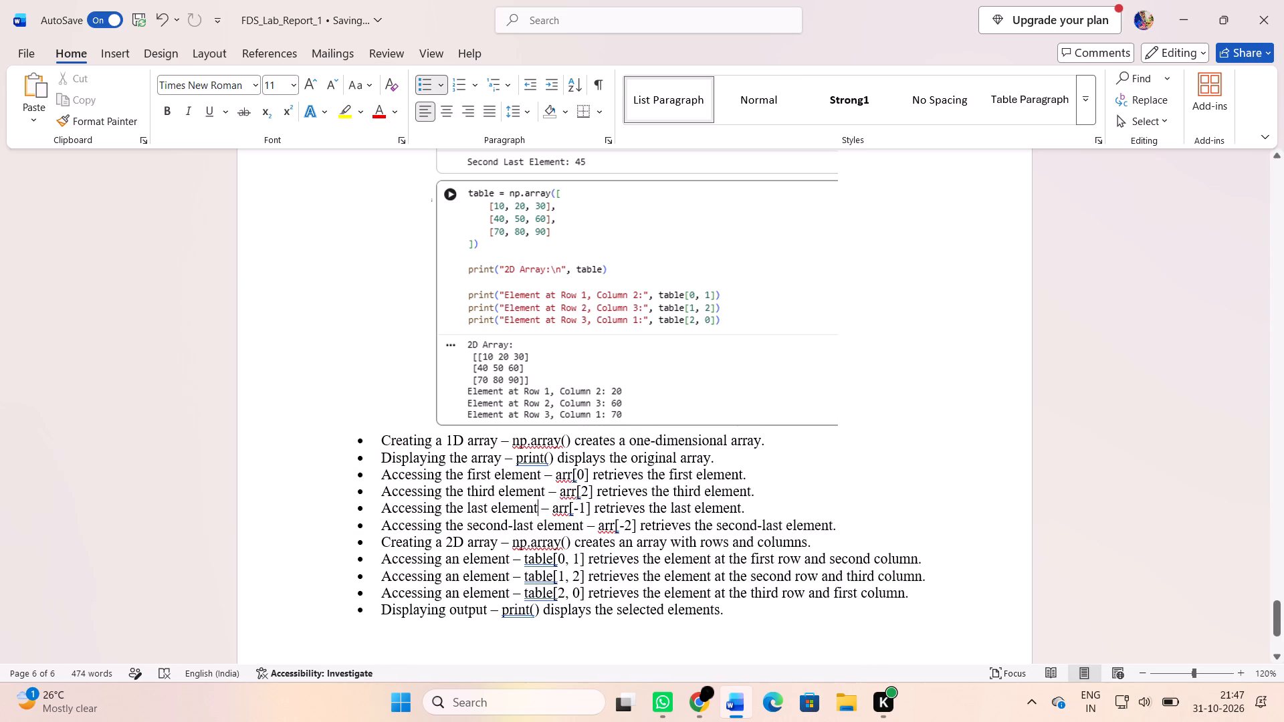
Make "Creating a 1D array" bold and move its np.array() description onto an unbulleted line beneath it.
drag(496, 441, 387, 441)
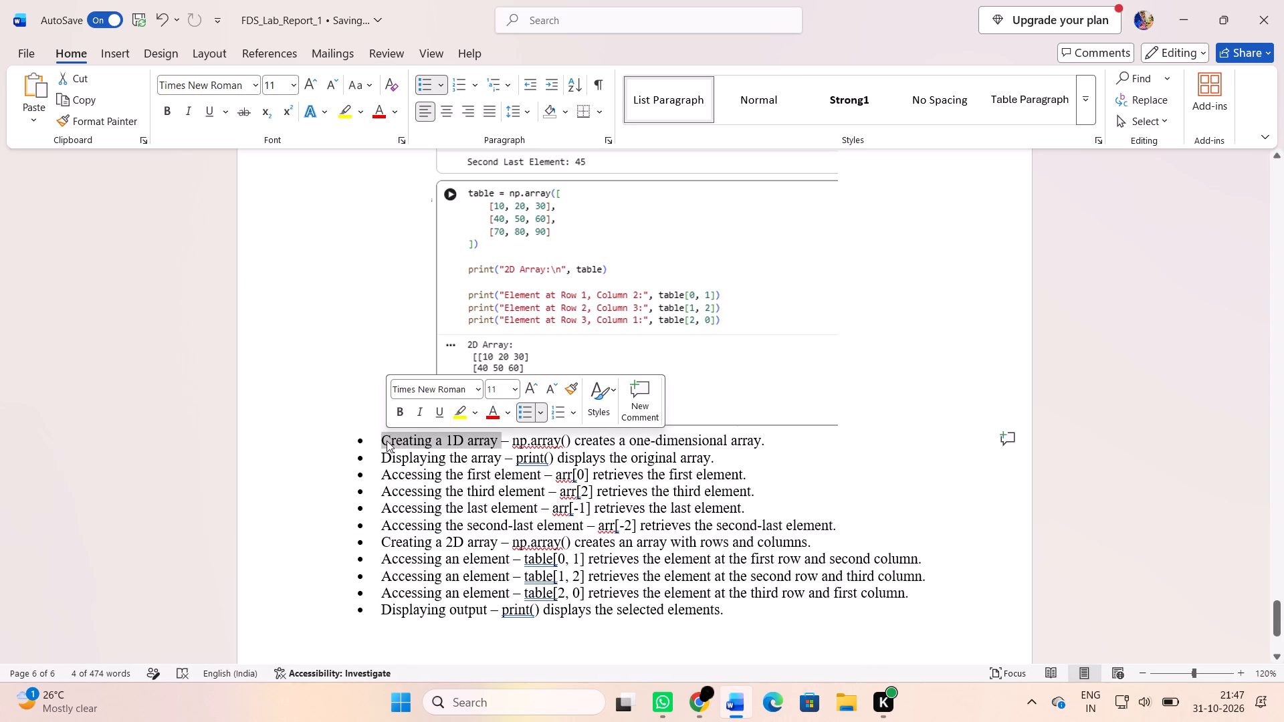
click(404, 407)
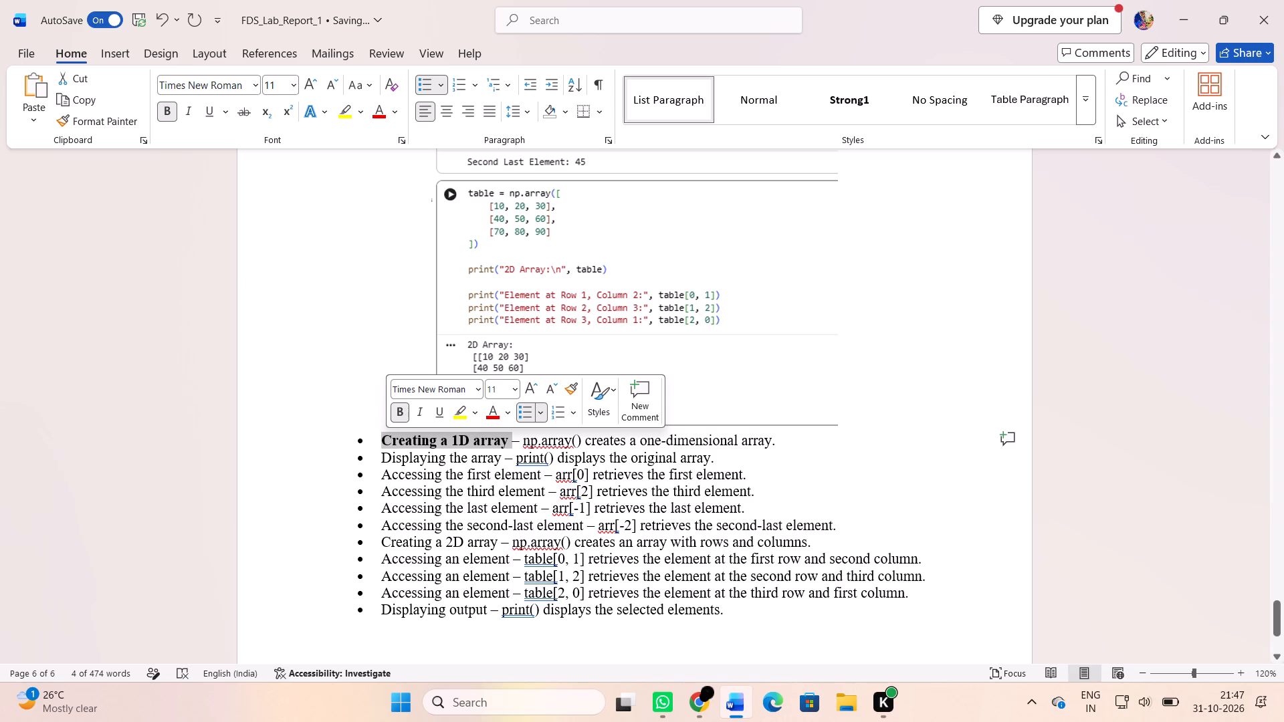
click(518, 441)
key(Left)
key(Return)
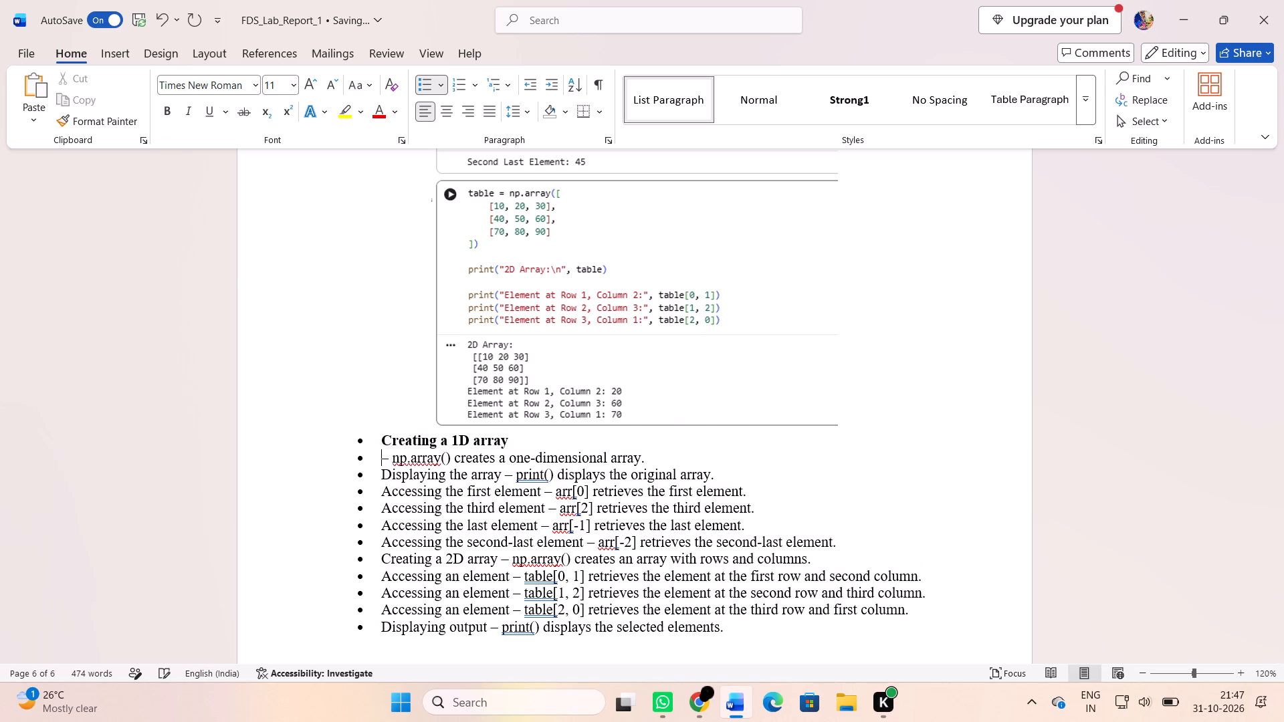
key(BackSpace)
Move the print() description onto an unbulleted line under "Displaying the array", bold that title, and add a blank line after the description.
click(502, 475)
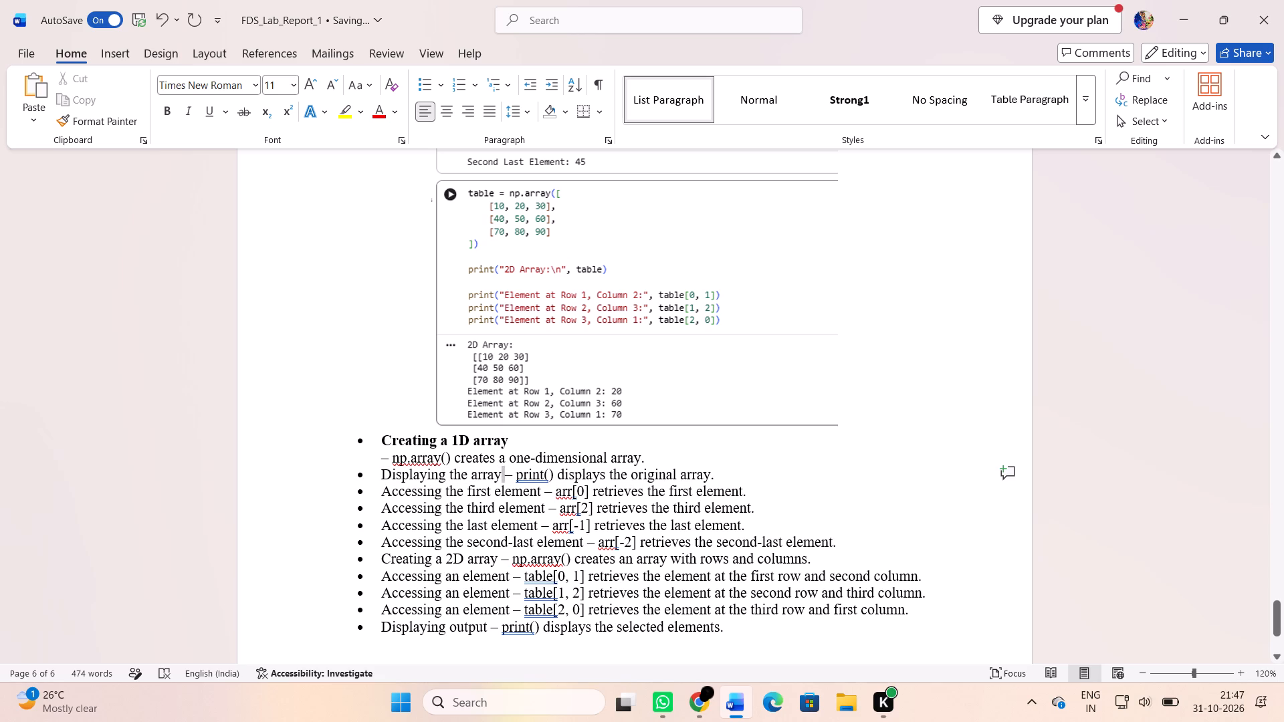
click(505, 476)
key(Return)
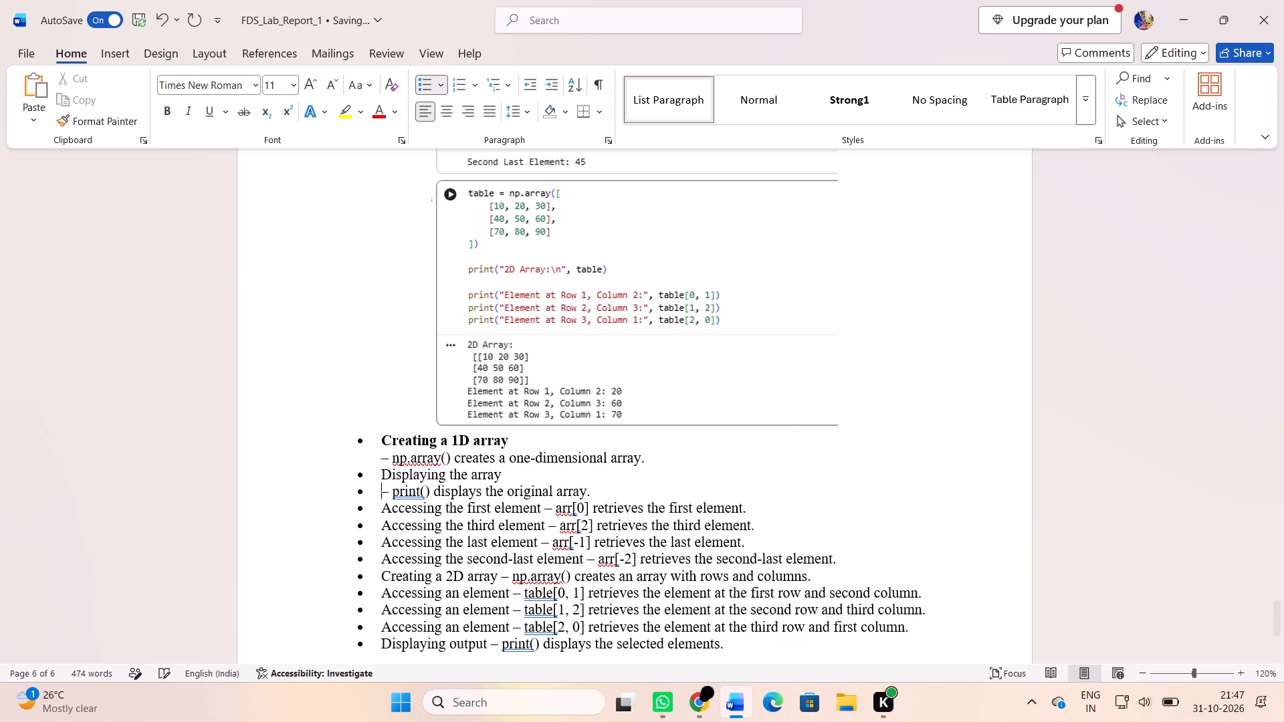
key(BackSpace)
key(Left)
key(shift+Left)
key(shift+Left)
key(shift+Left)
key(shift+Left)
key(shift+Left)
key(shift+Left)
key(shift+Left)
key(shift+Left)
key(shift+Left)
key(shift+Left)
key(shift+Left)
key(shift+Left)
key(shift+Left)
key(shift+Left)
key(shift+Left)
key(shift+Left)
key(shift+Left)
key(shift+Left)
key(shift+Left)
key(shift+Left)
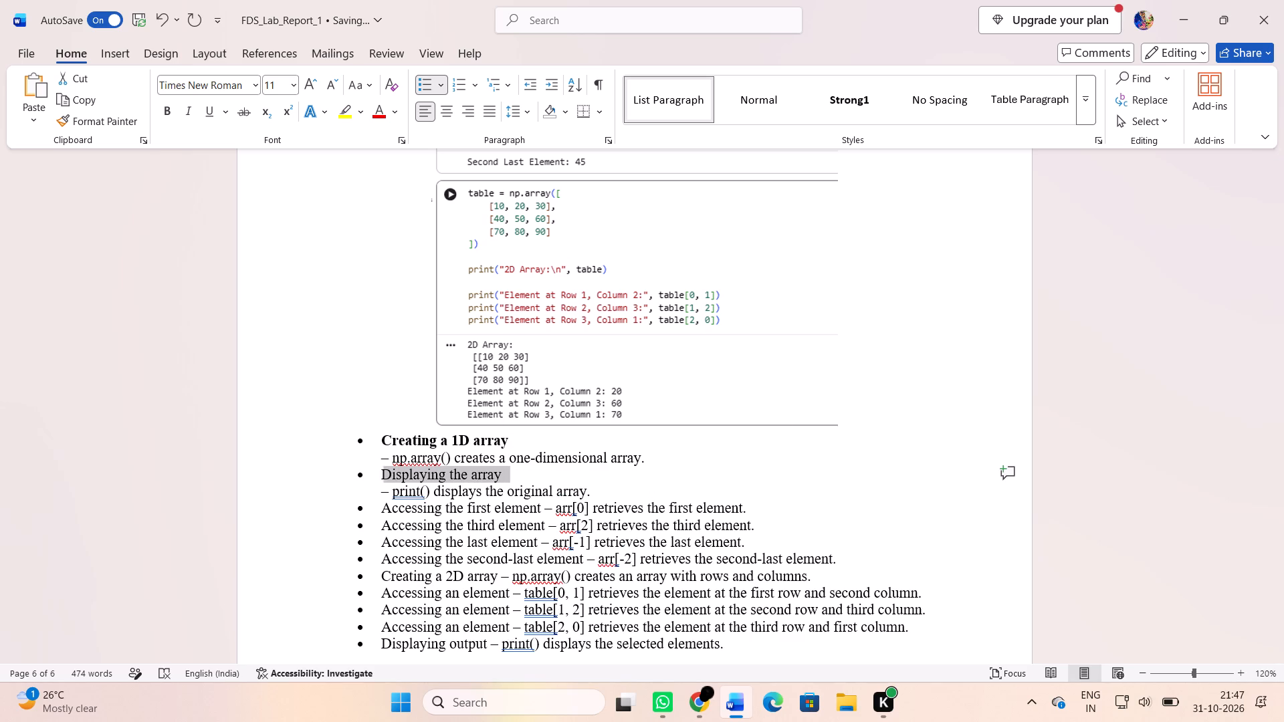
key(shift+Right)
key(shift+Right)
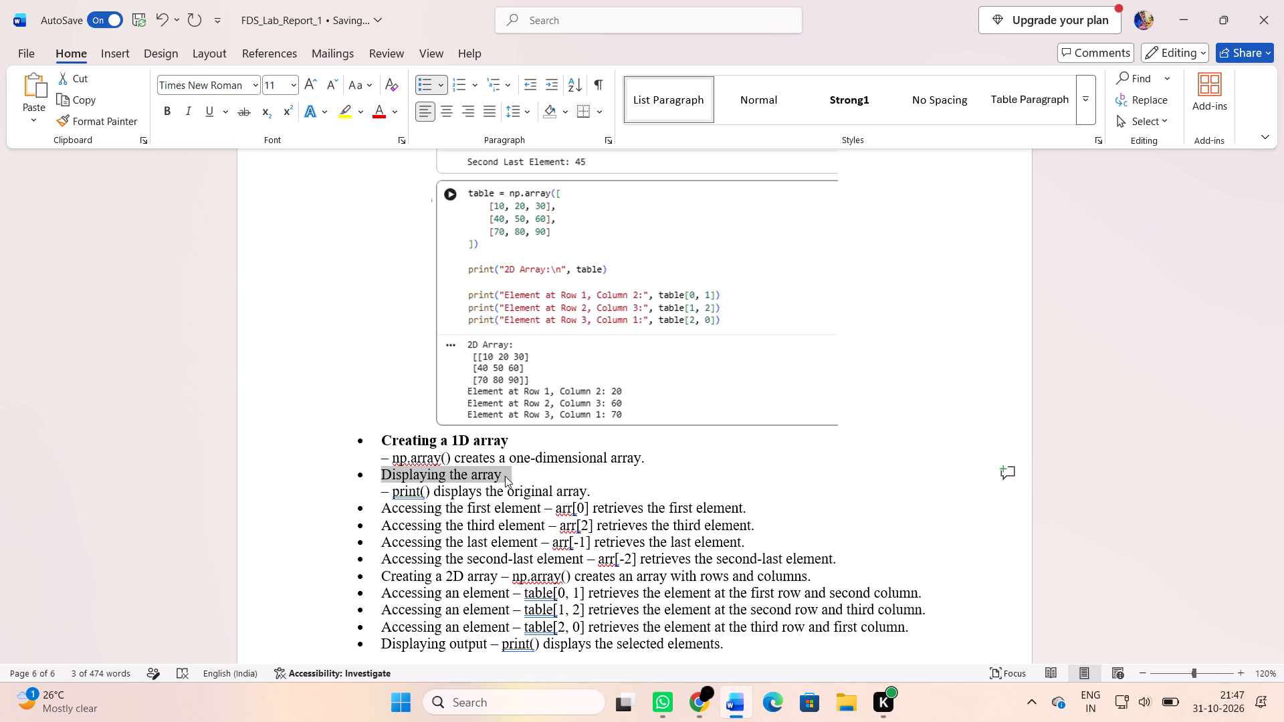
key(ctrl+b)
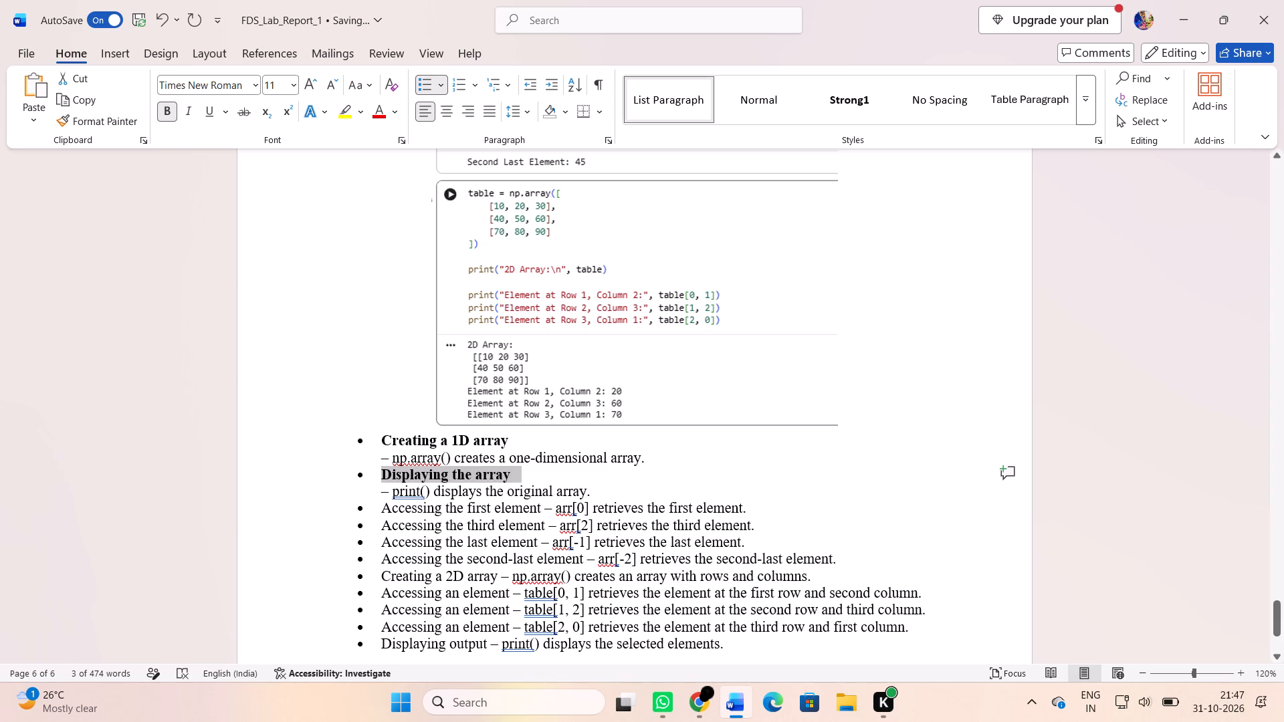
click(595, 497)
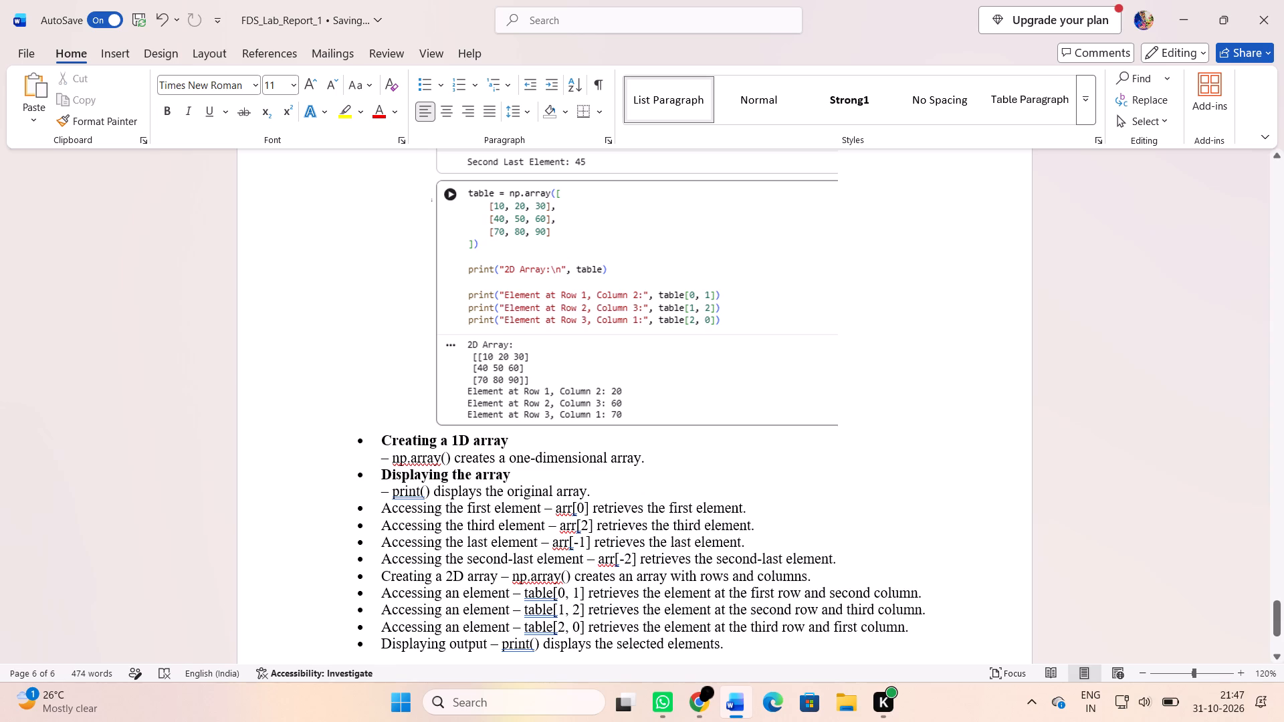
key(Return)
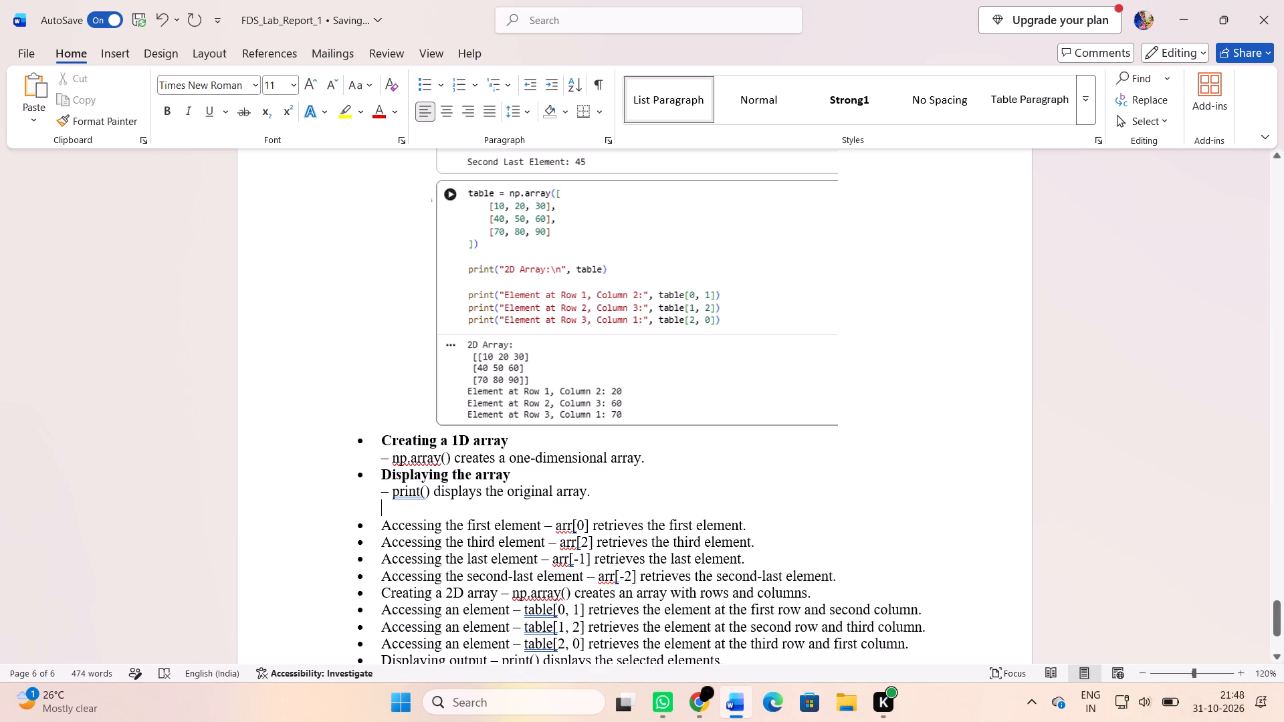
Move the arr[0] description onto an unbulleted line under "Accessing the first element" and add a blank line after it.
click(548, 528)
key(Left)
key(Return)
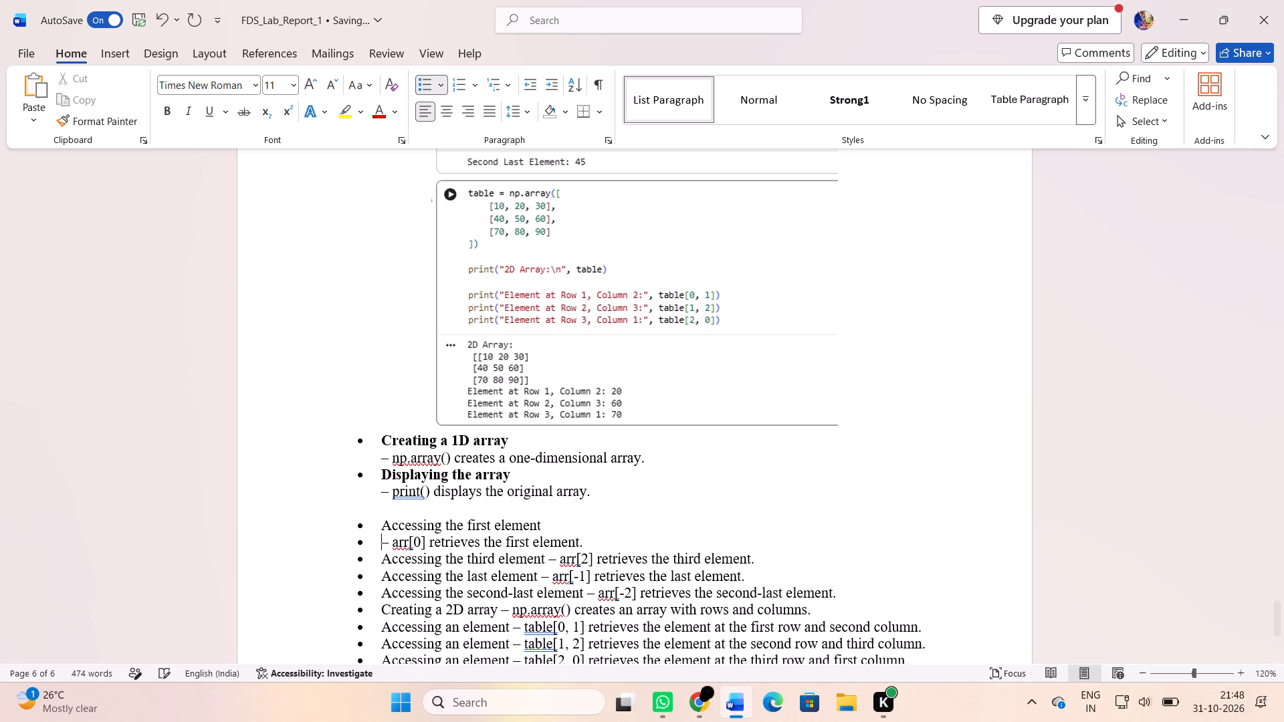
key(BackSpace)
click(582, 545)
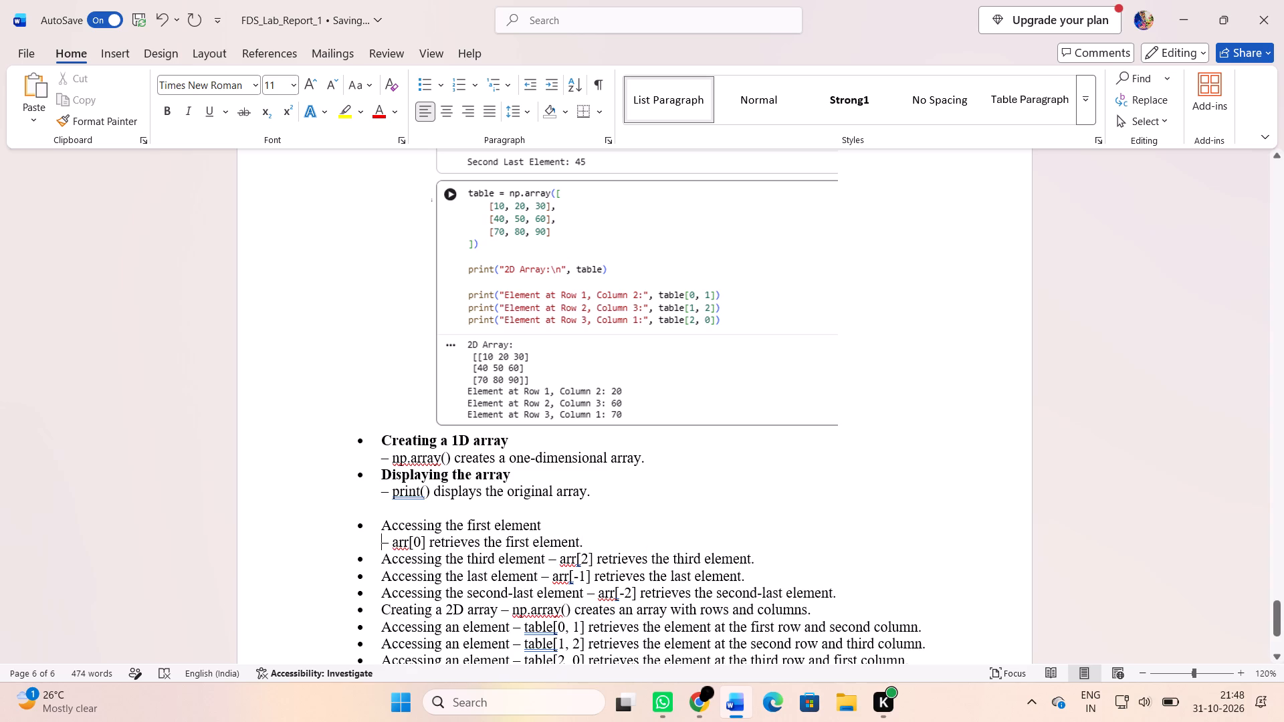
key(Return)
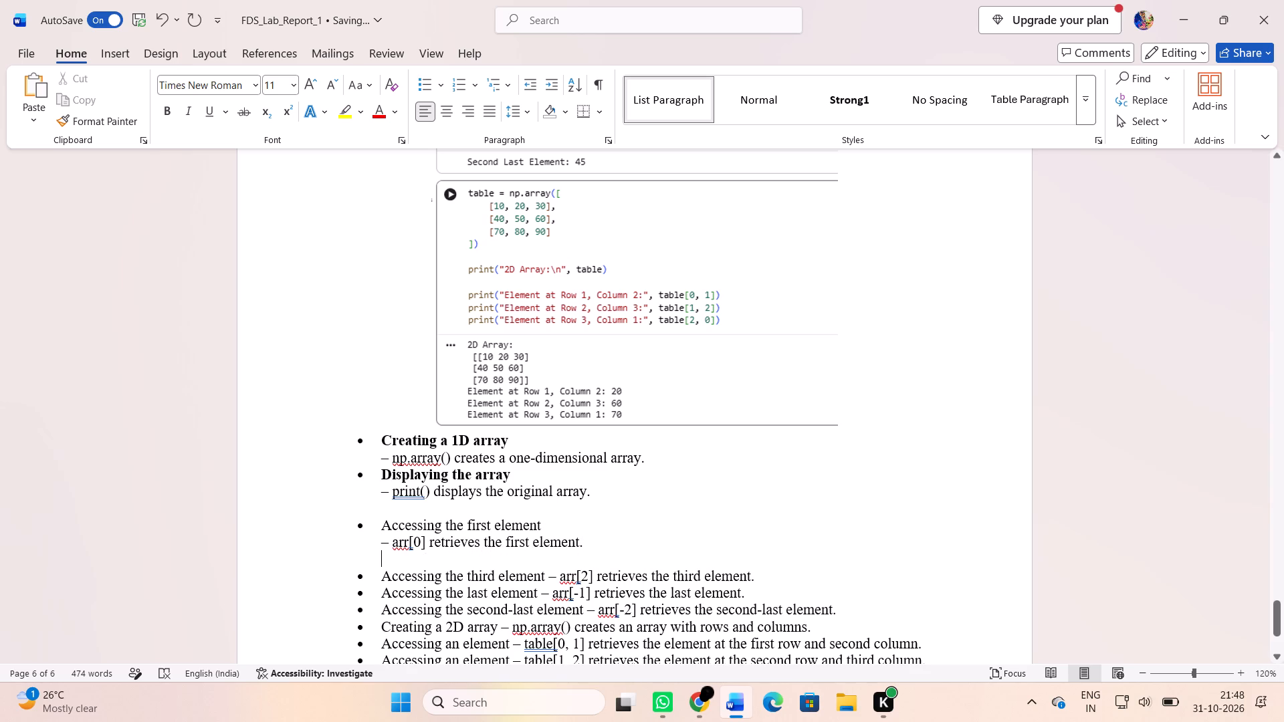
Move the arr[2] description onto an unbulleted line under "Accessing the third element".
click(556, 577)
key(Left)
key(Return)
key(BackSpace)
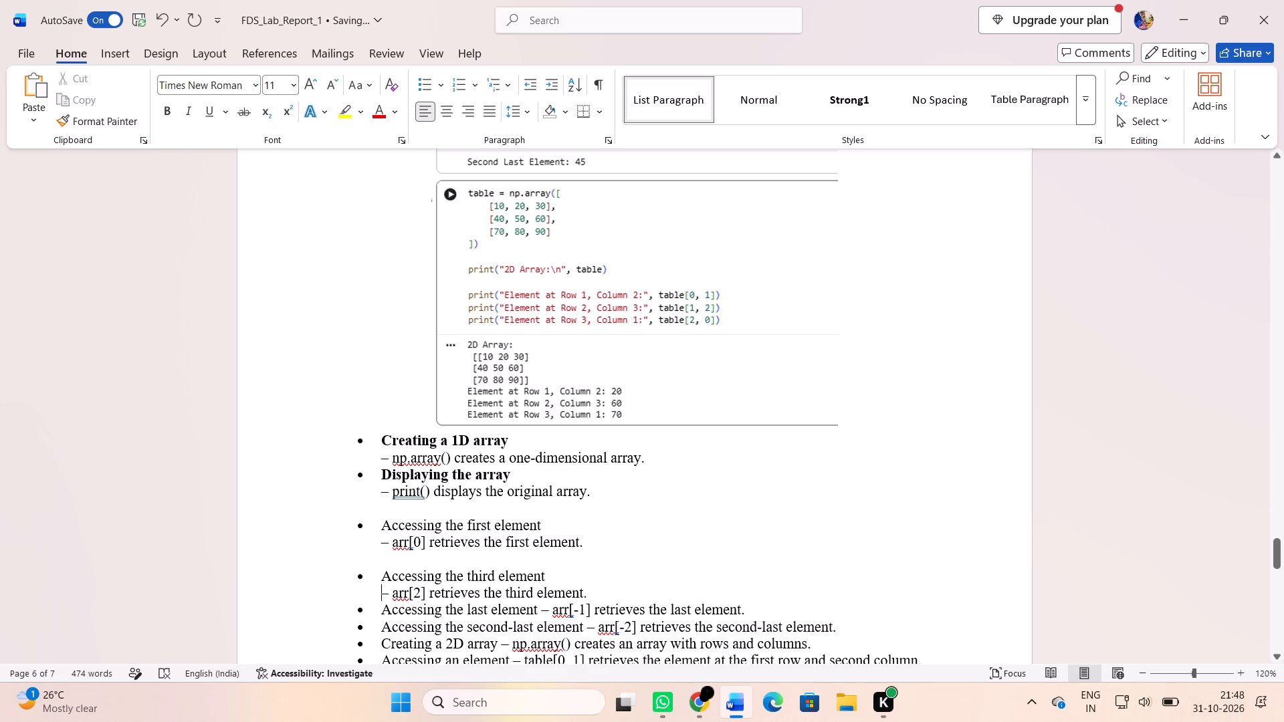
Insert an empty bullet line after the "Accessing the last element" item.
click(750, 613)
key(Return)
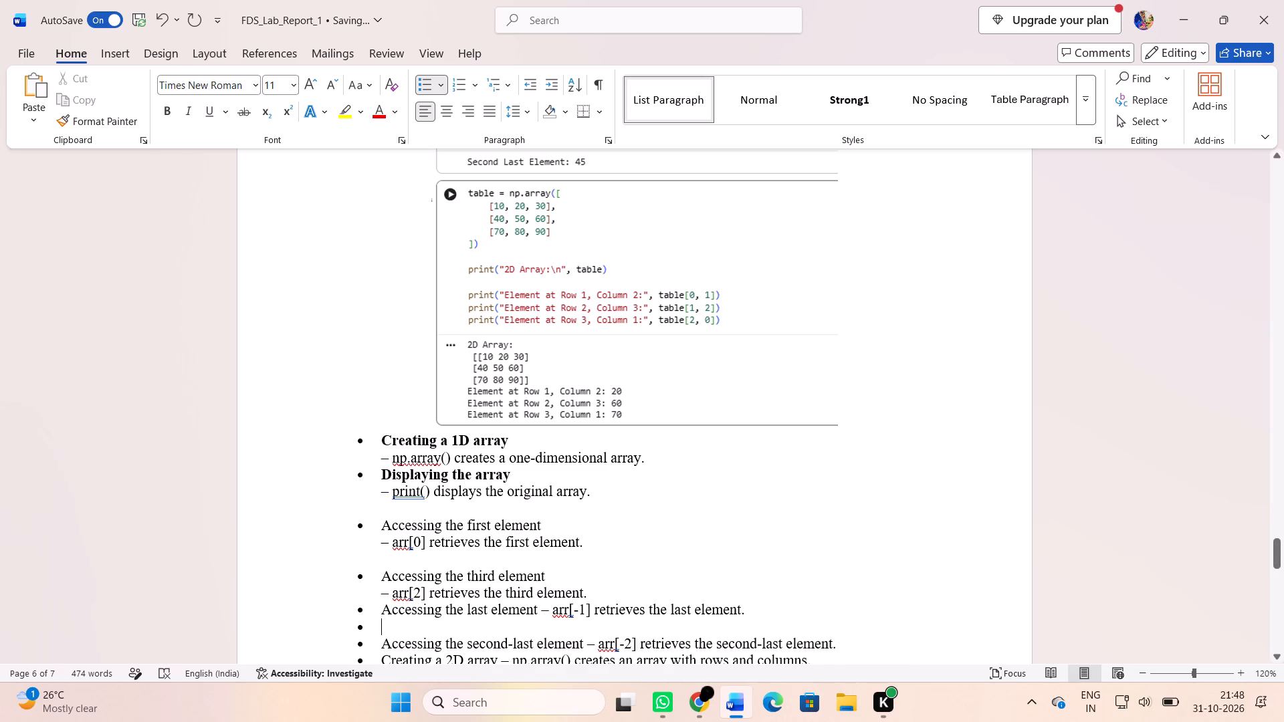
Move the arr[-2] description onto an unbulleted line under "Accessing the second-last element" and add a blank line after it.
scroll(725, 580, down, 1)
click(591, 428)
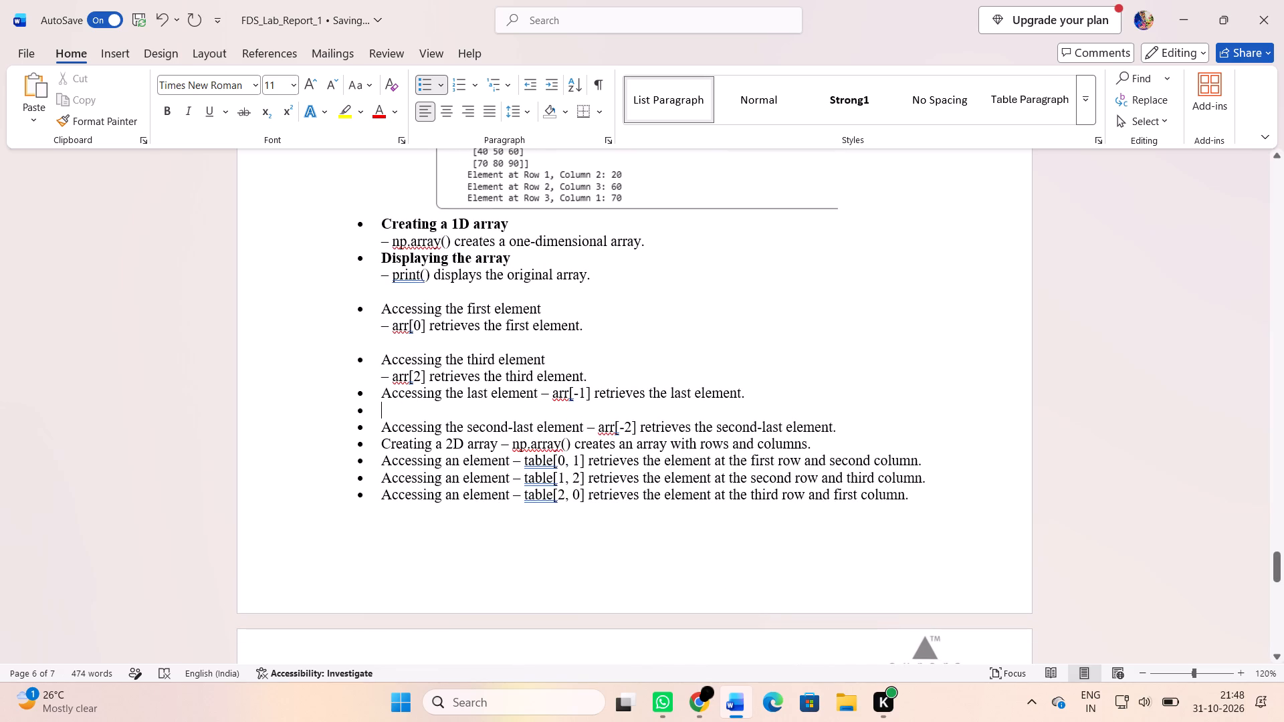
key(Return)
key(BackSpace)
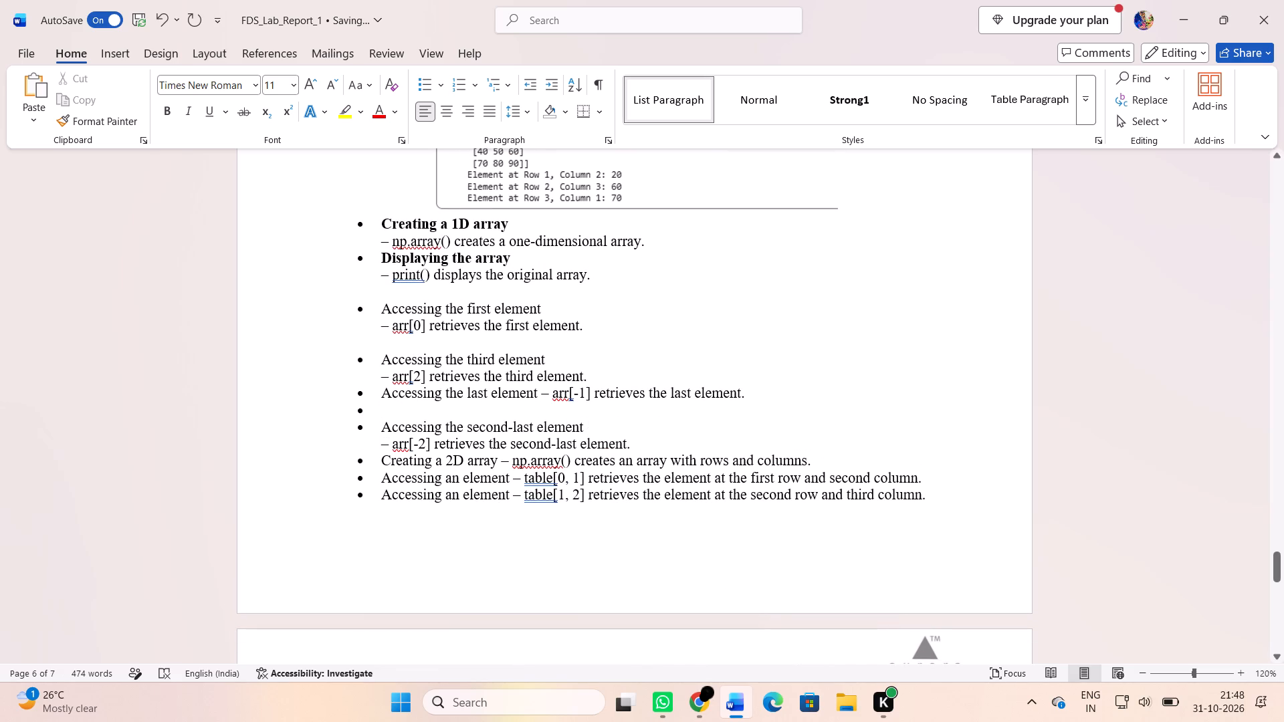
click(643, 446)
key(Return)
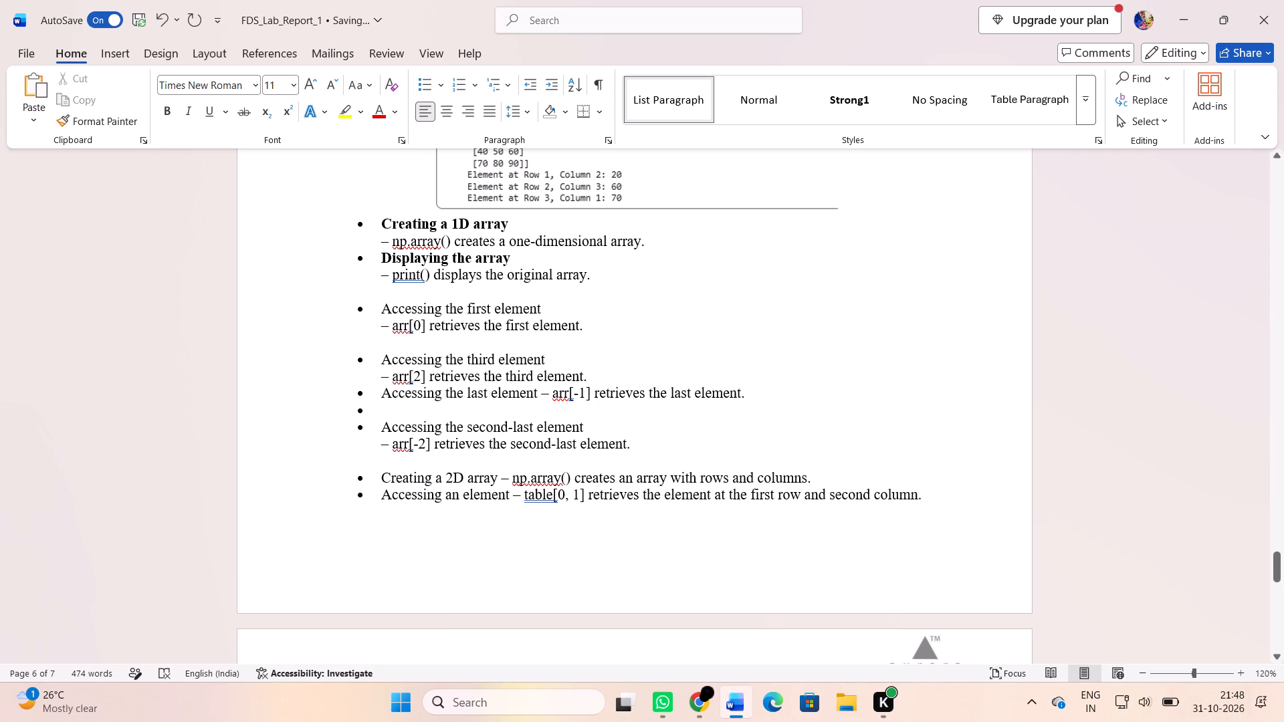
Move the np.array() description onto an unbulleted line under "Creating a 2D array" and add a blank line after it.
click(506, 476)
key(Left)
key(Return)
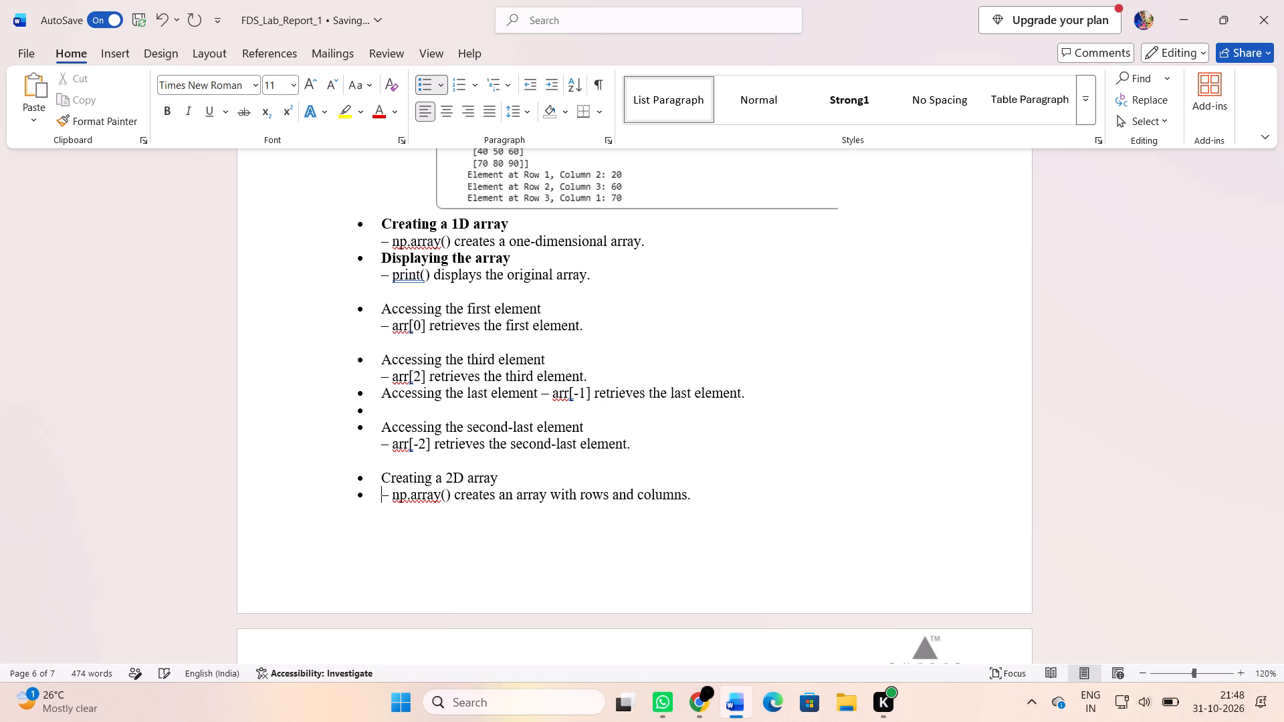
key(BackSpace)
key(Down)
key(Left)
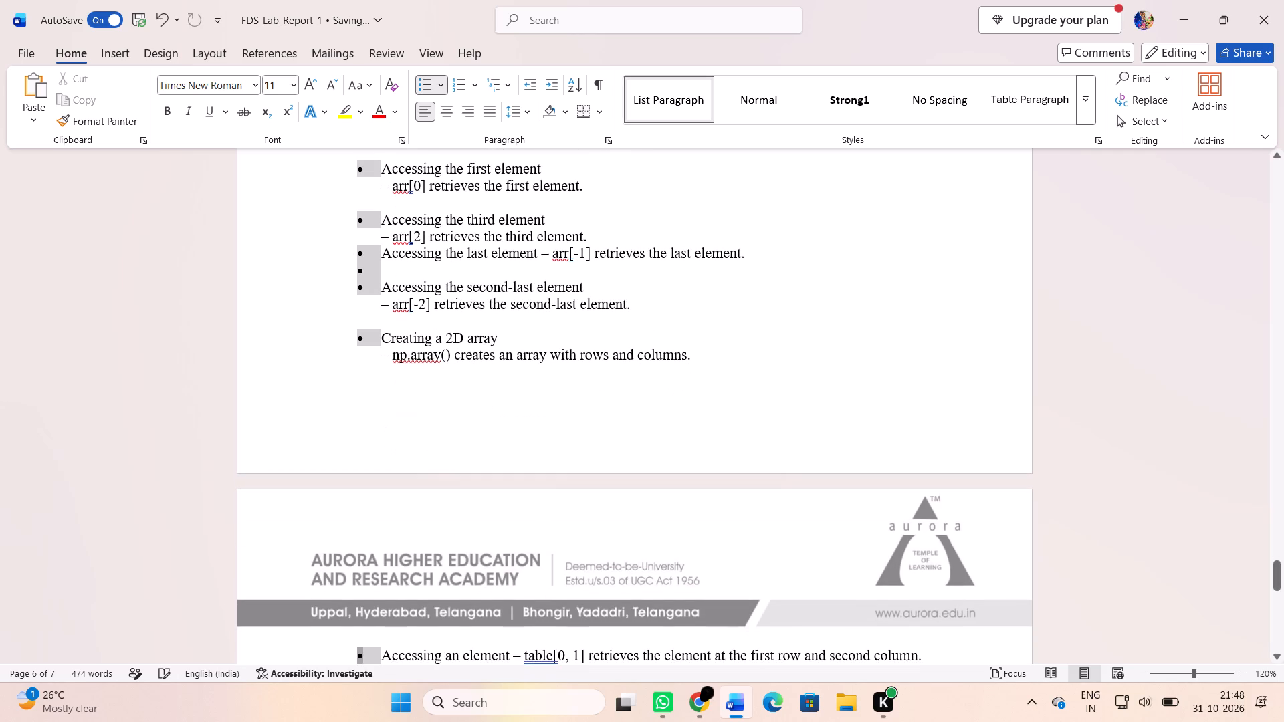
key(Left)
key(Return)
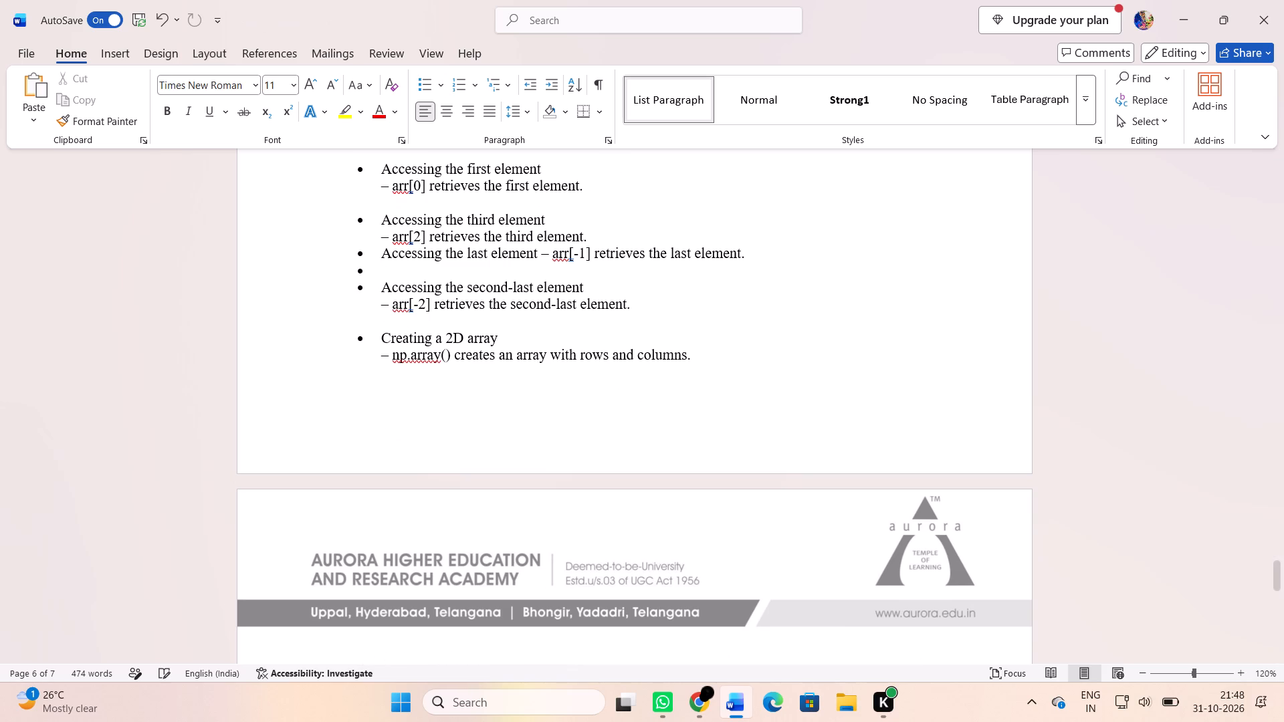
Move the table[0, 1] description onto an unbulleted line under its "Accessing an element" title and add a blank line after it.
scroll(510, 420, down, 2)
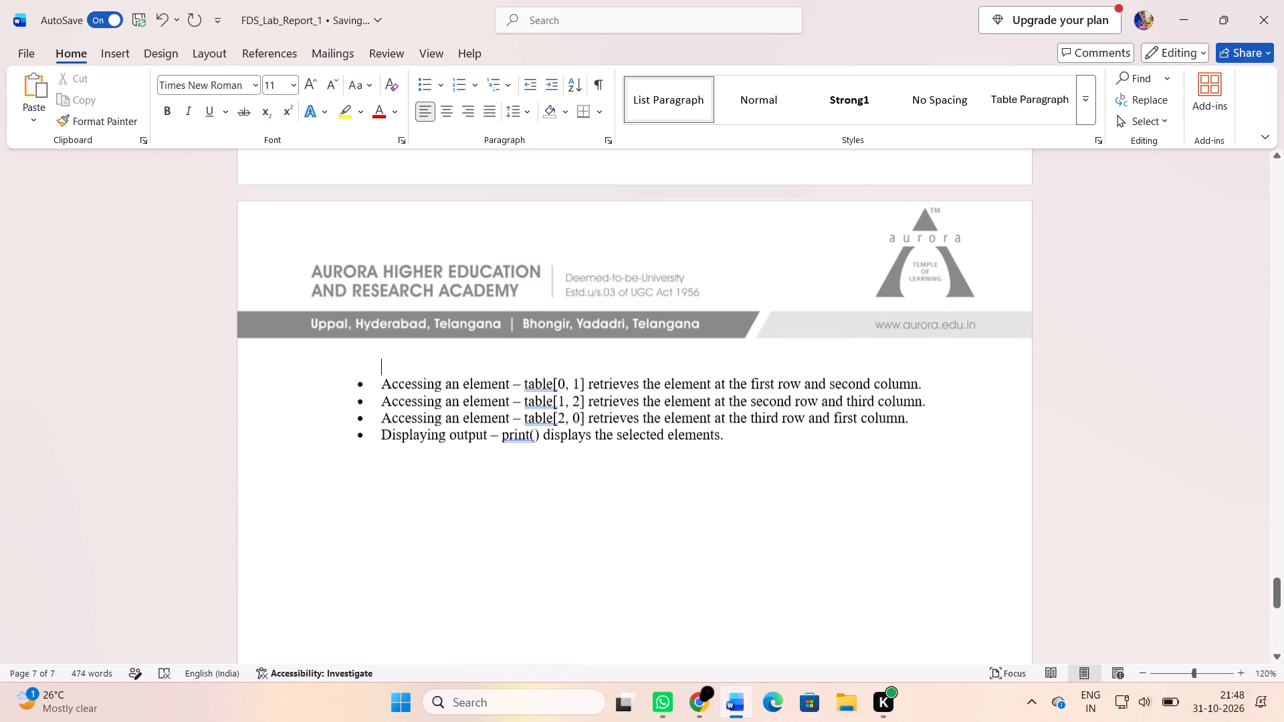
click(516, 386)
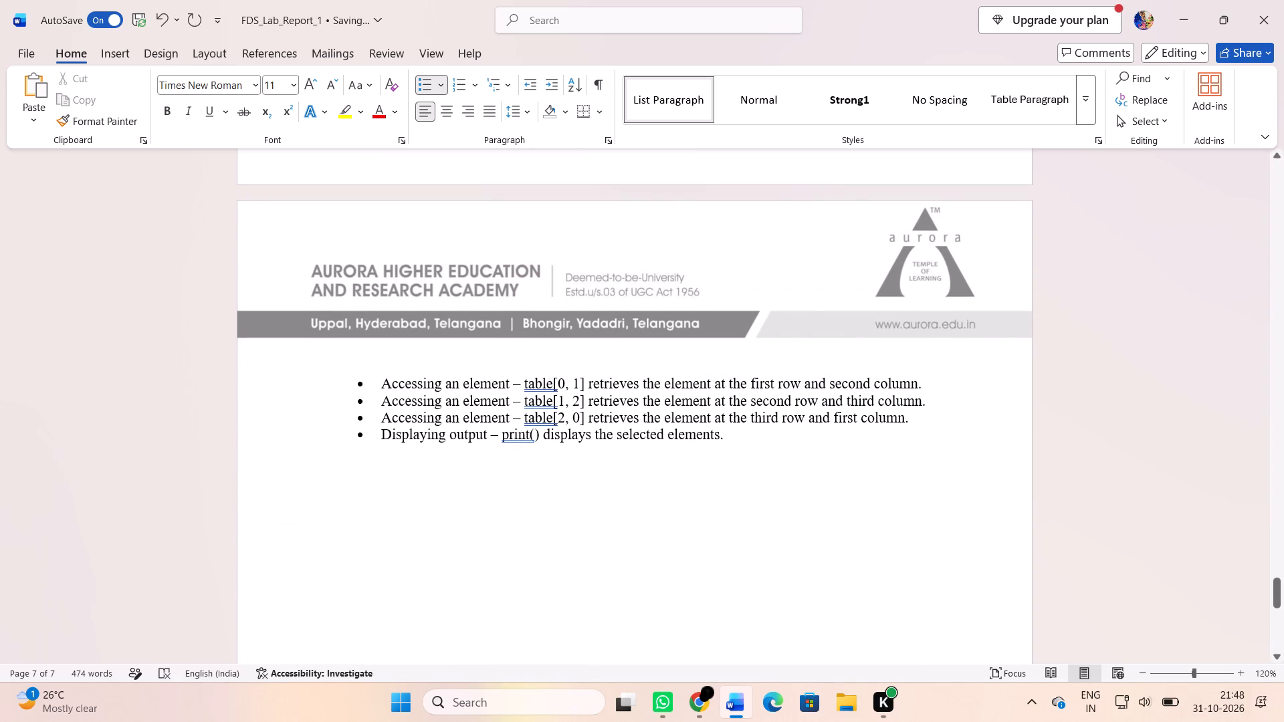
key(Return)
key(BackSpace)
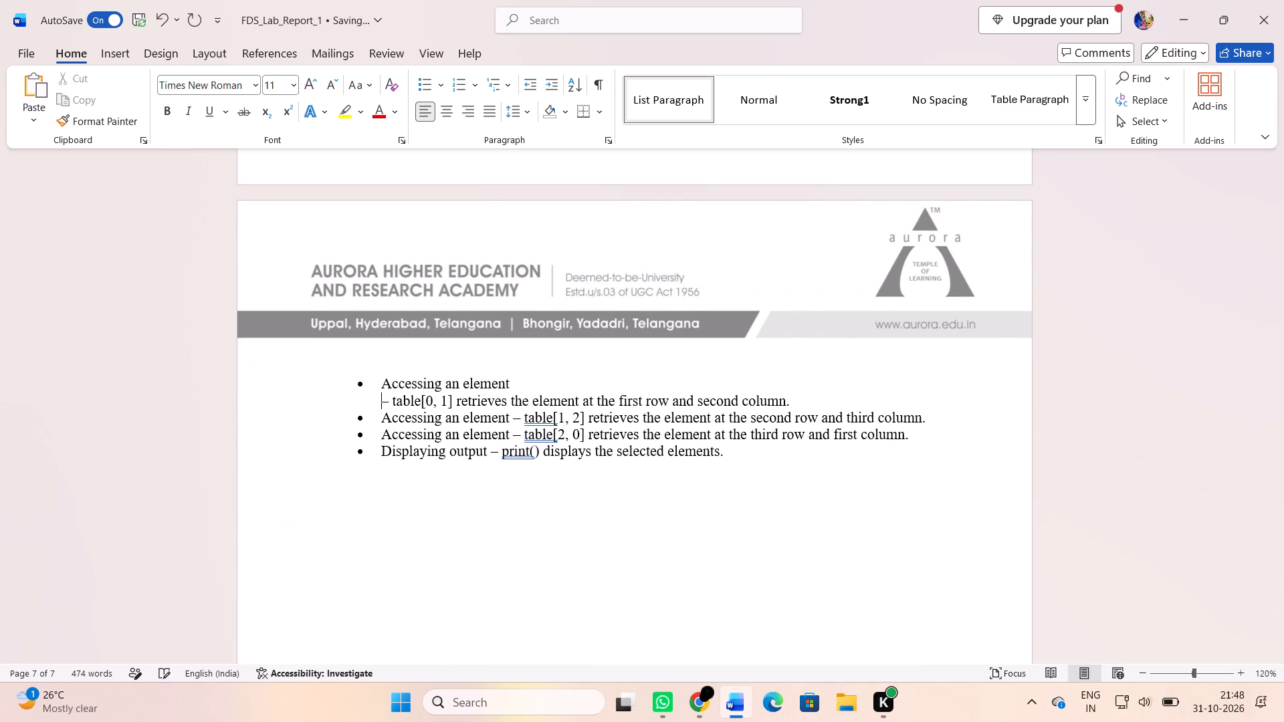
key(Down)
key(Left)
key(Left)
key(Return)
Move the table[1, 2] description onto an unbulleted line under its "Accessing an element" title and add a blank line after it.
key(Down)
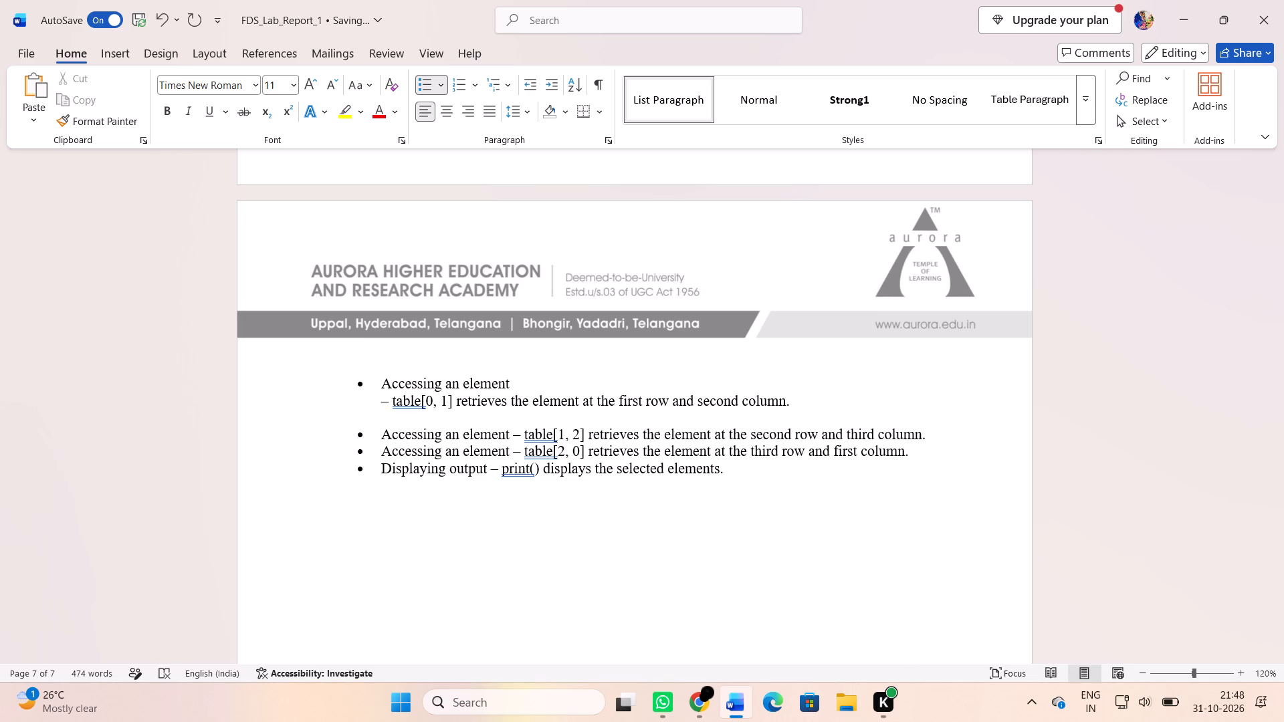
key(Right)
key(Right)
key(Right)
key(Right)
key(Right)
key(Right)
key(Right)
key(Right)
key(Right)
key(Right)
key(Right)
key(Right)
key(Right)
key(Right)
key(Right)
key(Right)
key(Right)
key(Right)
key(Right)
key(Right)
key(Right)
key(Return)
key(BackSpace)
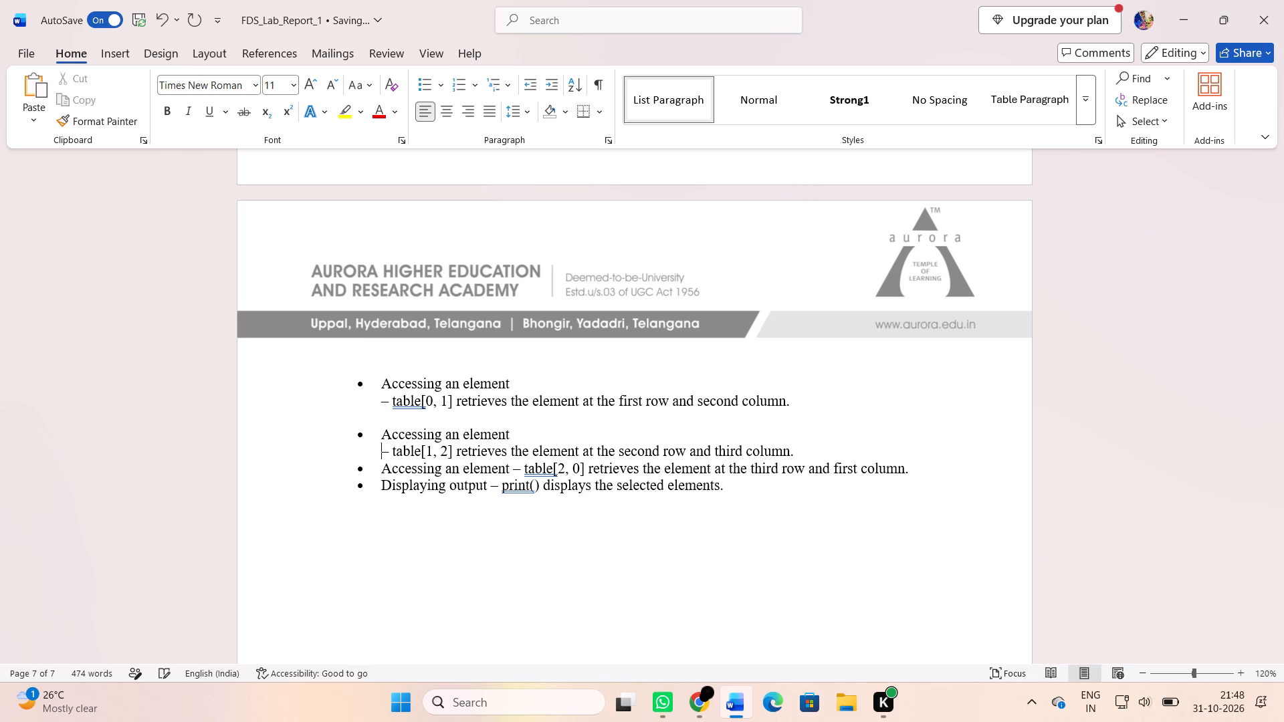
key(Down)
key(Left)
key(Left)
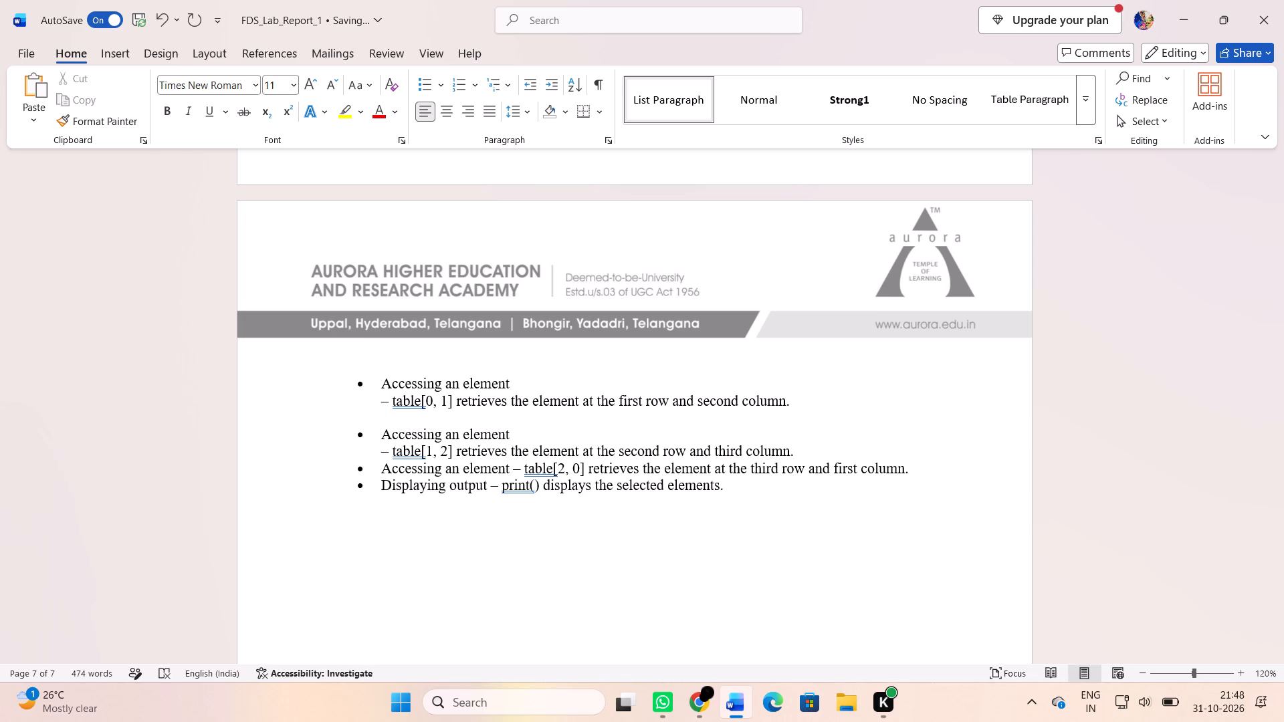
key(Return)
Move the table[2, 0] description onto an unbulleted line under its "Accessing an element" title and add a blank line after it.
key(Down)
key(Right)
key(Right)
key(Right)
key(Right)
key(Right)
key(Right)
key(Right)
key(Right)
key(Right)
key(Right)
key(Right)
key(Right)
key(Right)
key(Right)
key(Right)
key(Right)
key(Right)
key(Right)
key(Right)
key(Right)
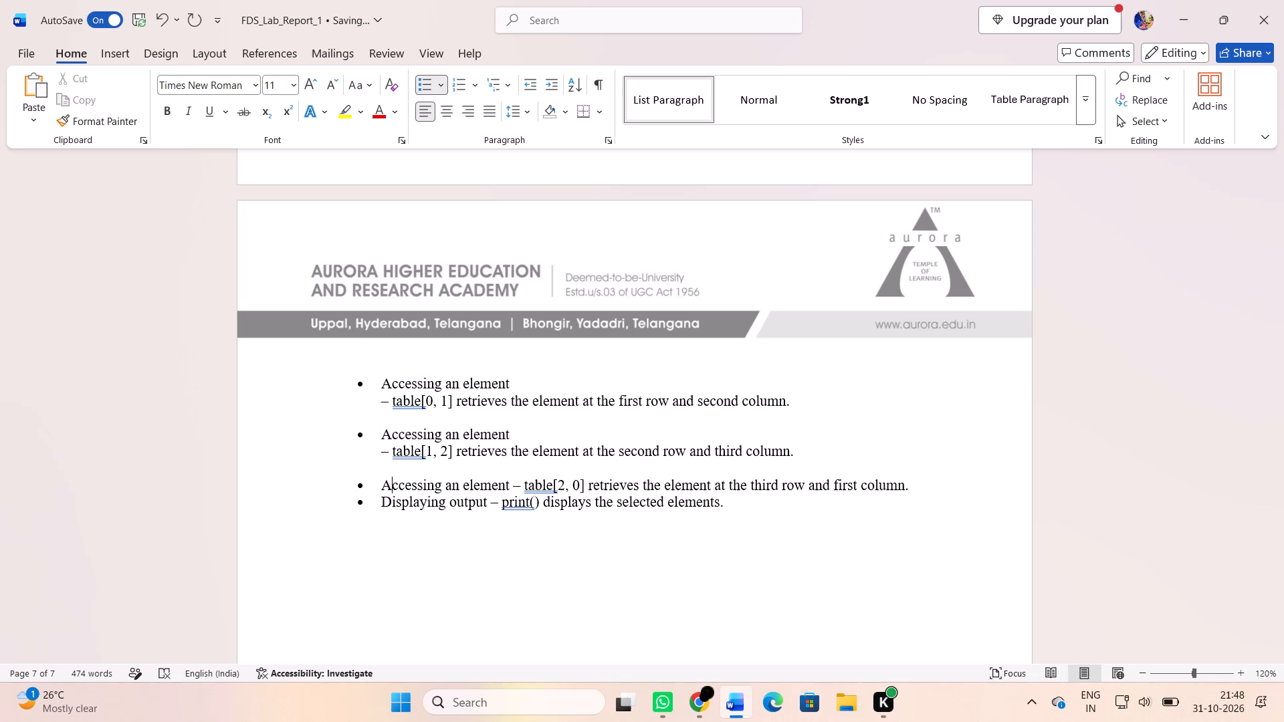
key(Left)
key(Left)
key(Return)
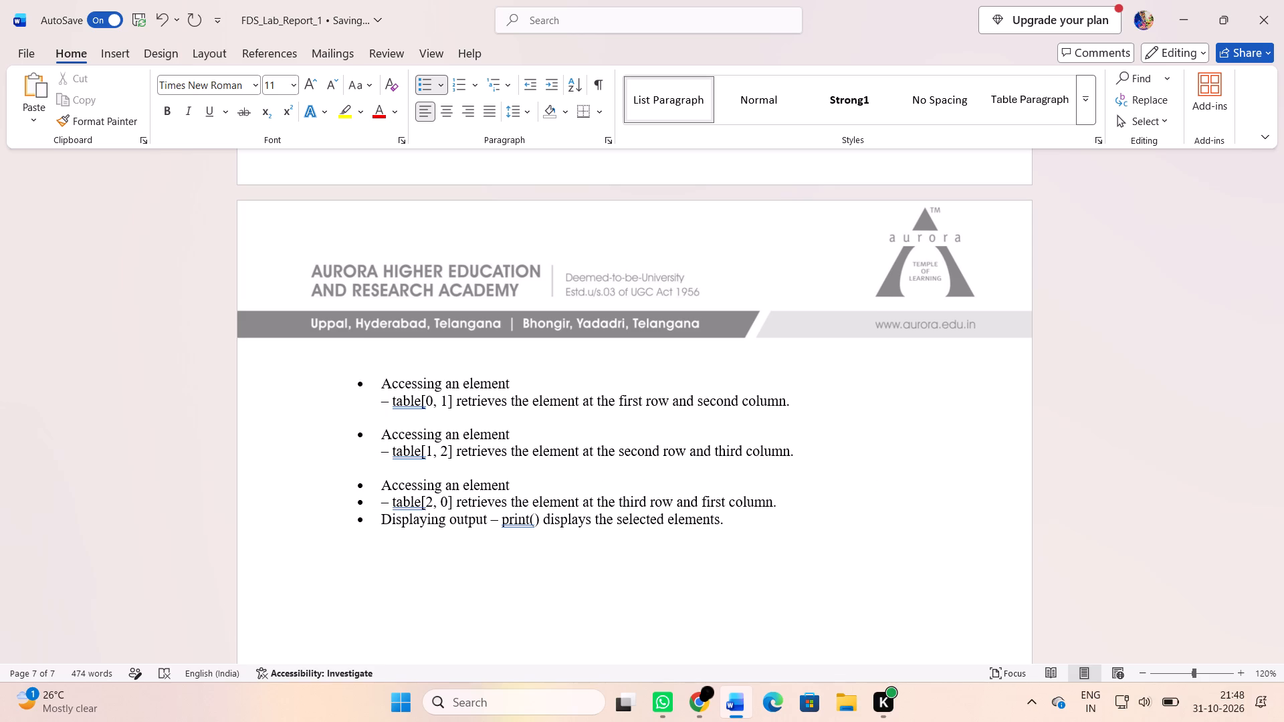
key(BackSpace)
key(Down)
key(Left)
key(Left)
key(Return)
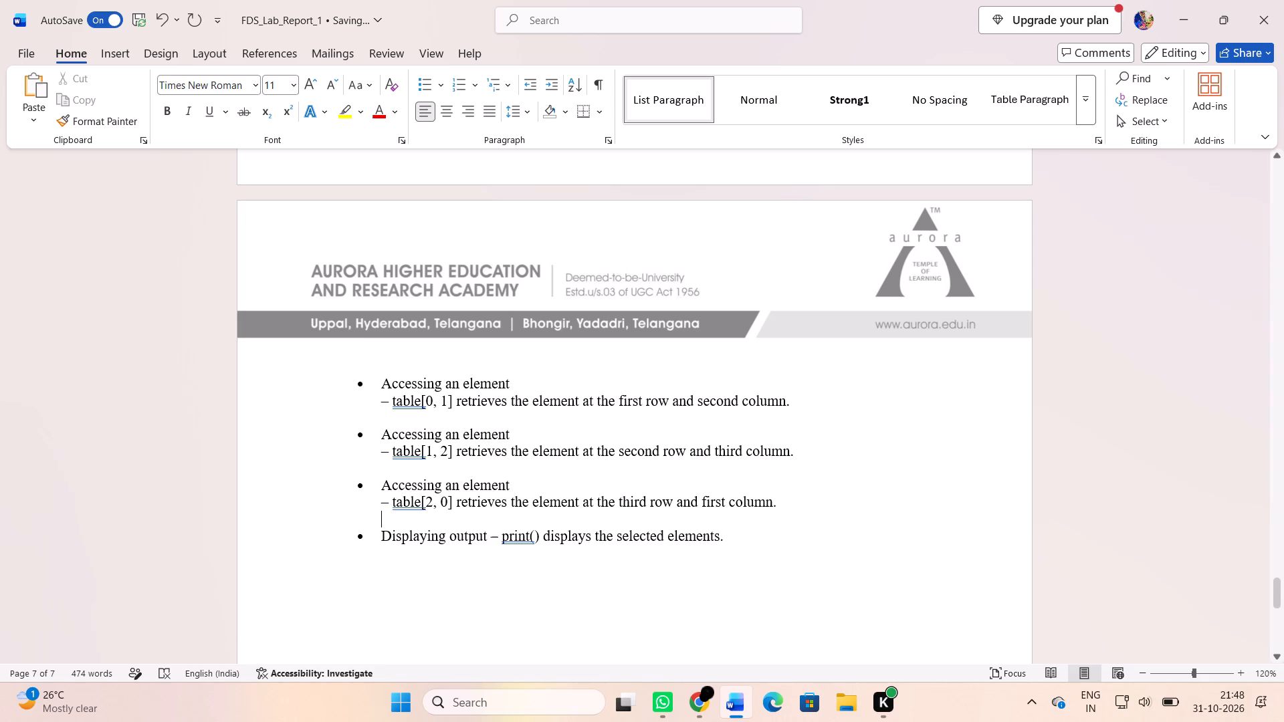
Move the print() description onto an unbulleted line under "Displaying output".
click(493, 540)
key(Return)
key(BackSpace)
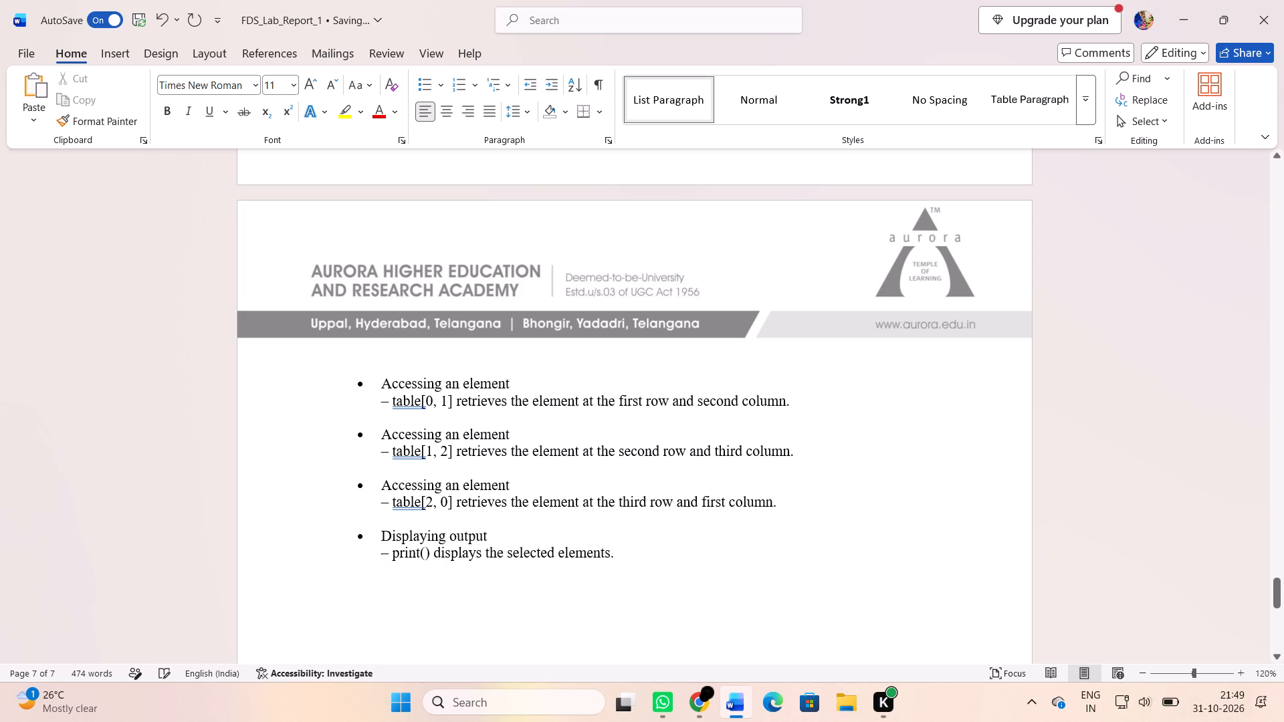
Delete the "Displaying output" title together with its print() description at the end of the list.
click(494, 539)
drag(650, 557, 346, 538)
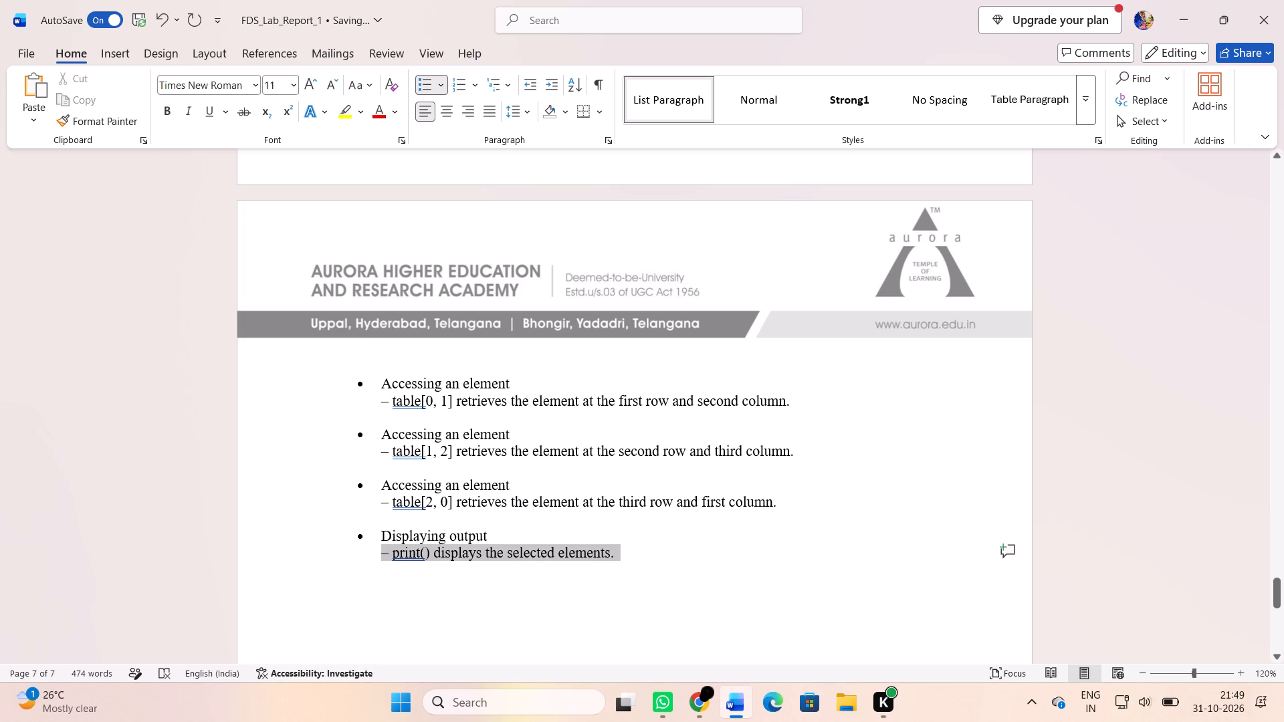
drag(346, 538, 342, 534)
key(BackSpace)
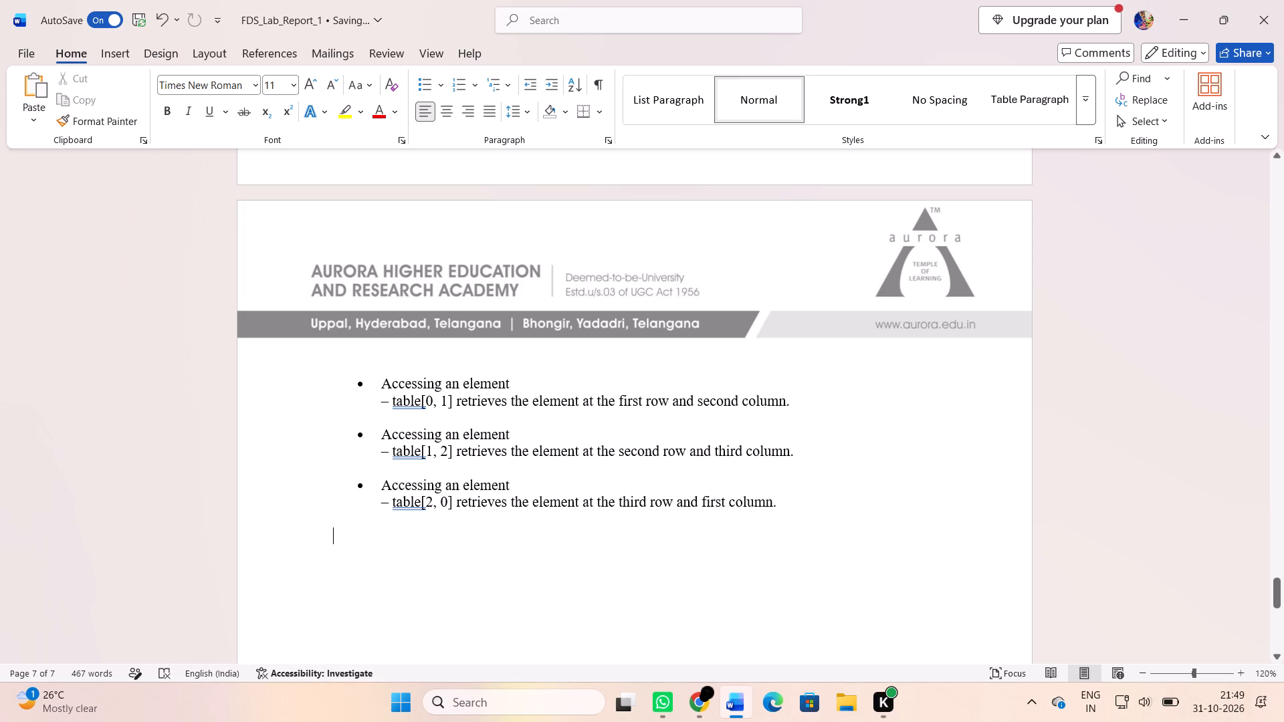
Bold the three "Accessing an element" titles above the table[2, 0], table[1, 2] and table[0, 1] descriptions.
drag(527, 483, 378, 485)
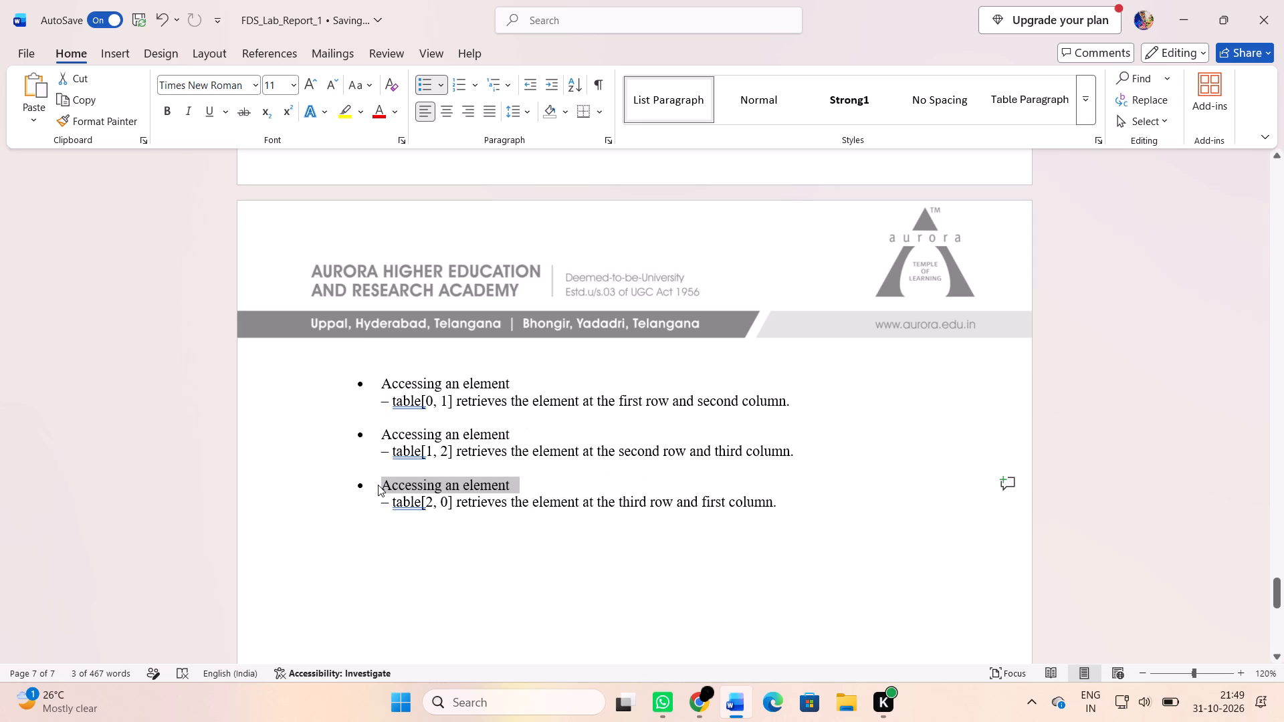
key(ctrl+b)
drag(511, 433, 382, 427)
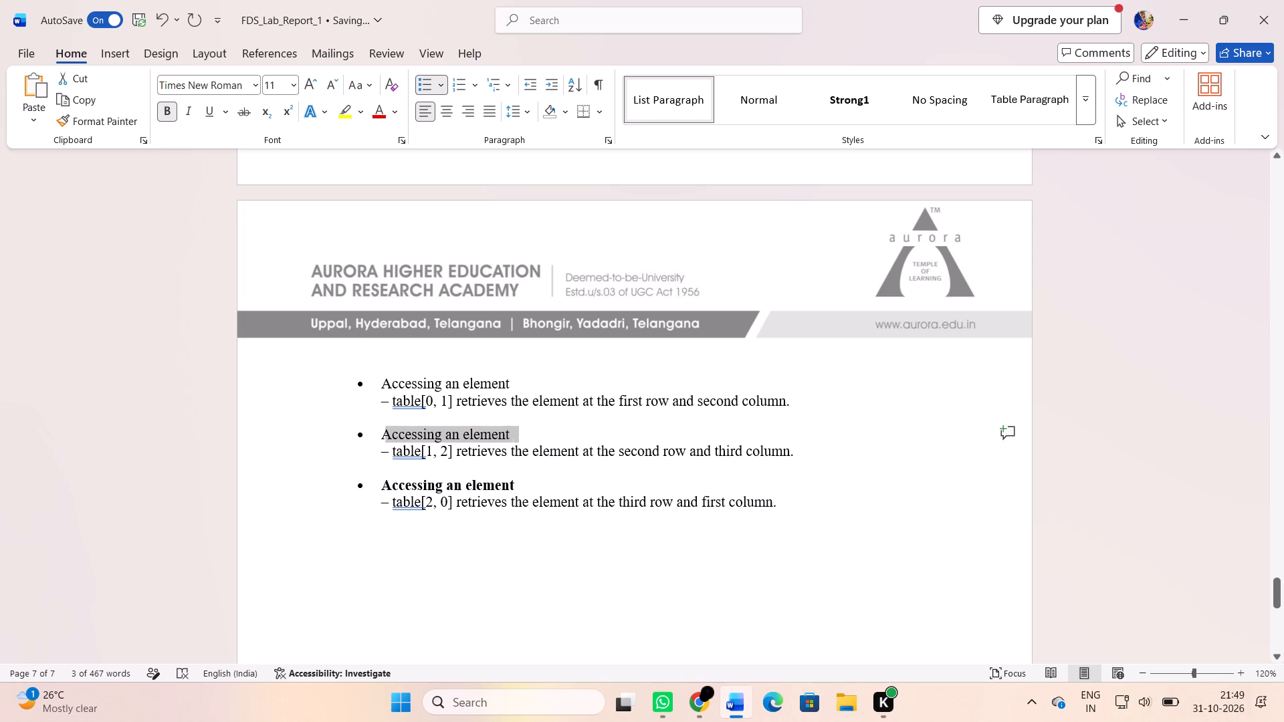
drag(382, 427, 375, 427)
click(387, 400)
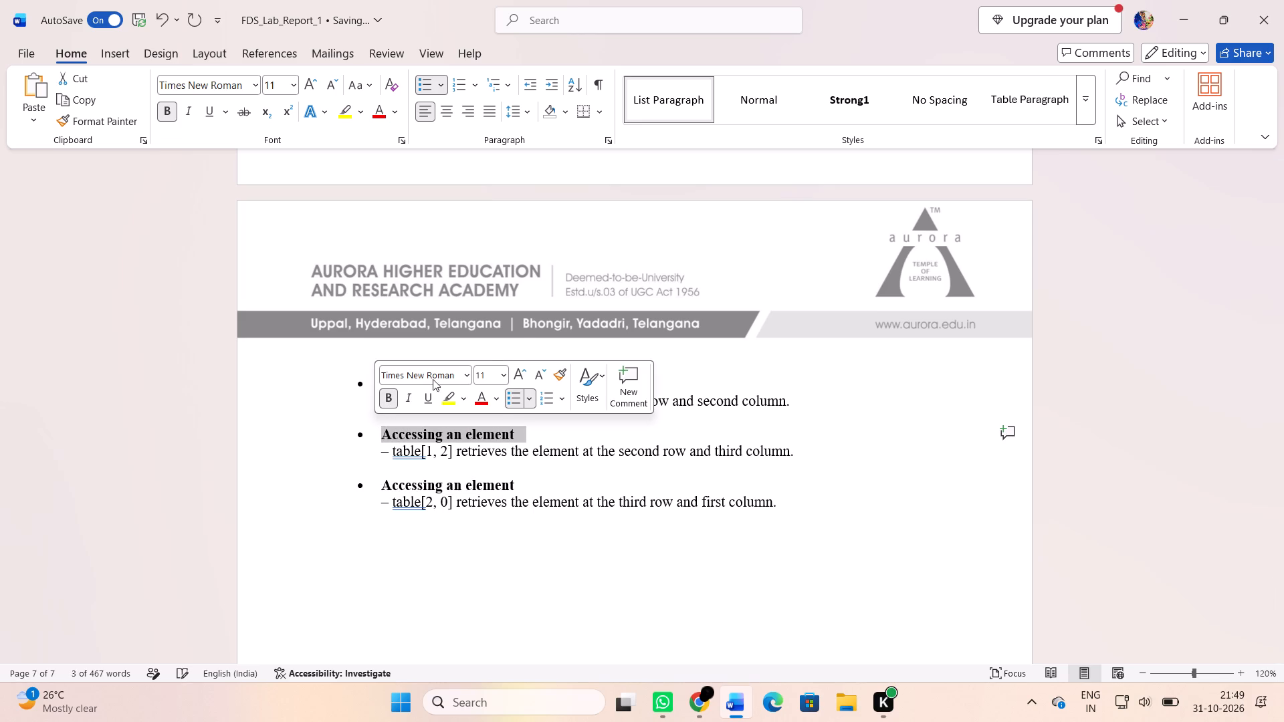
click(518, 332)
drag(516, 383, 383, 377)
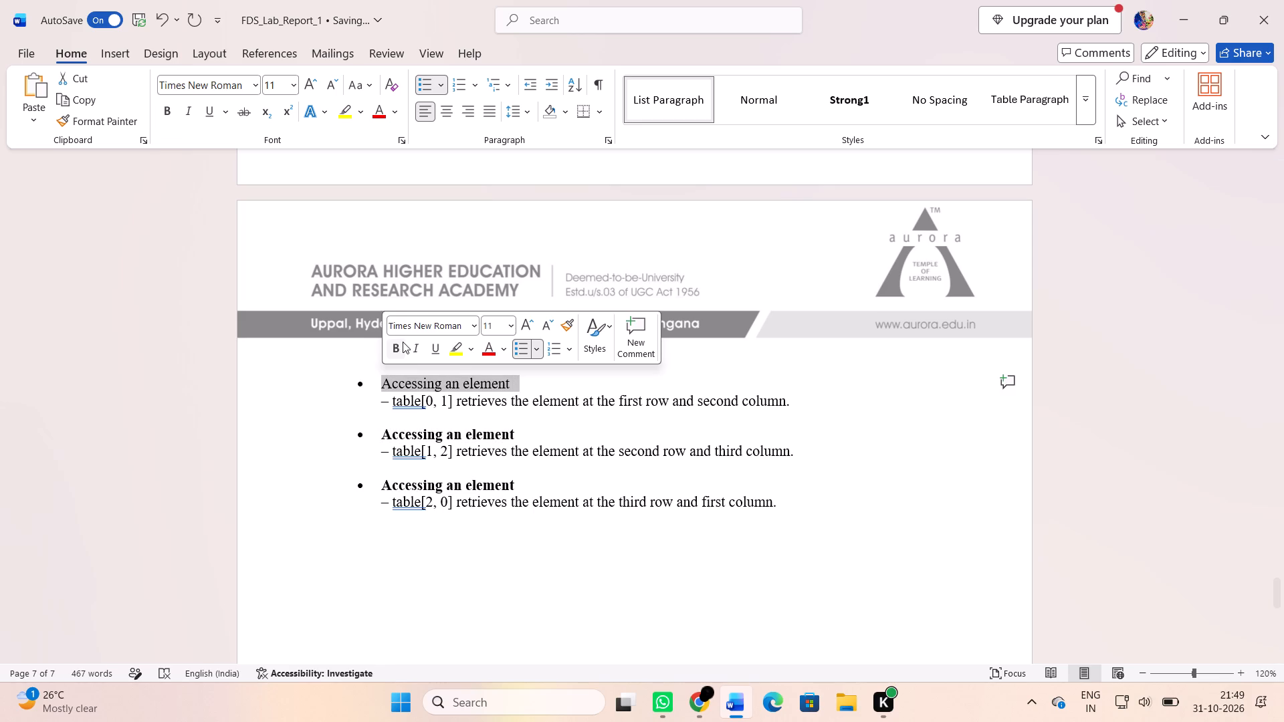
click(403, 342)
click(427, 433)
Bold the "Creating a 2D array" title.
scroll(427, 433, up, 1)
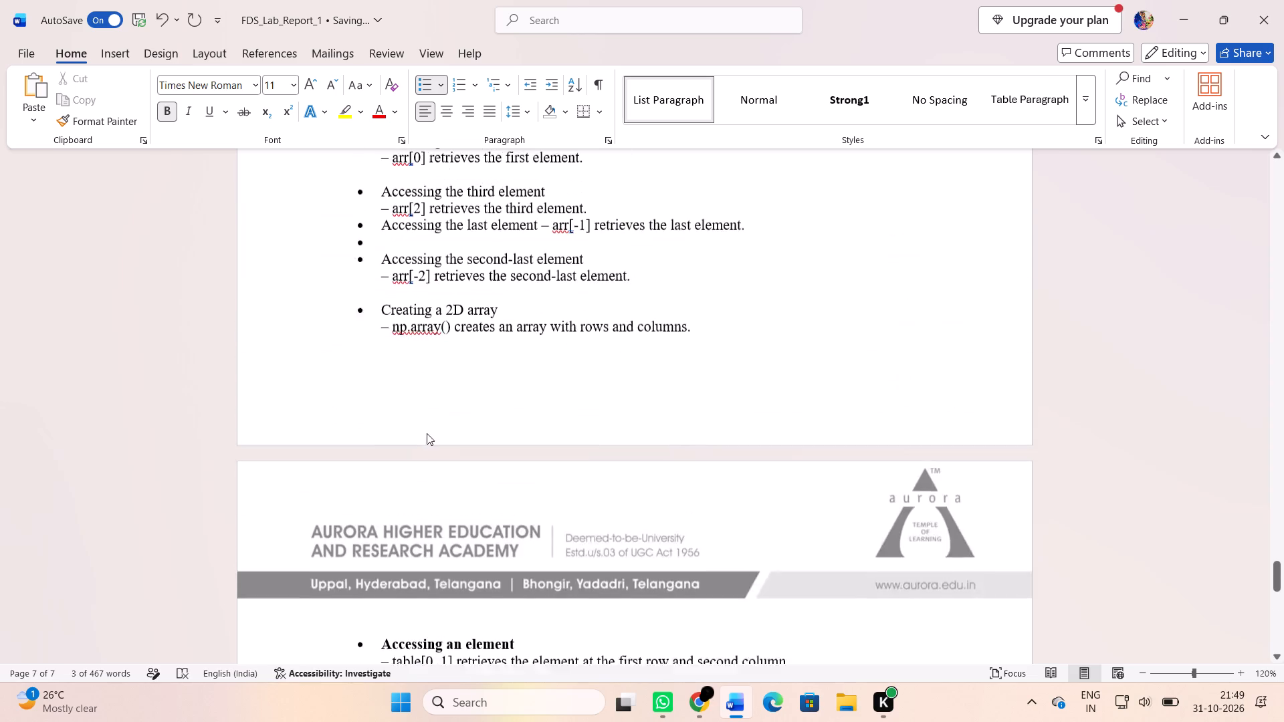
scroll(427, 433, up, 1)
drag(508, 414, 383, 418)
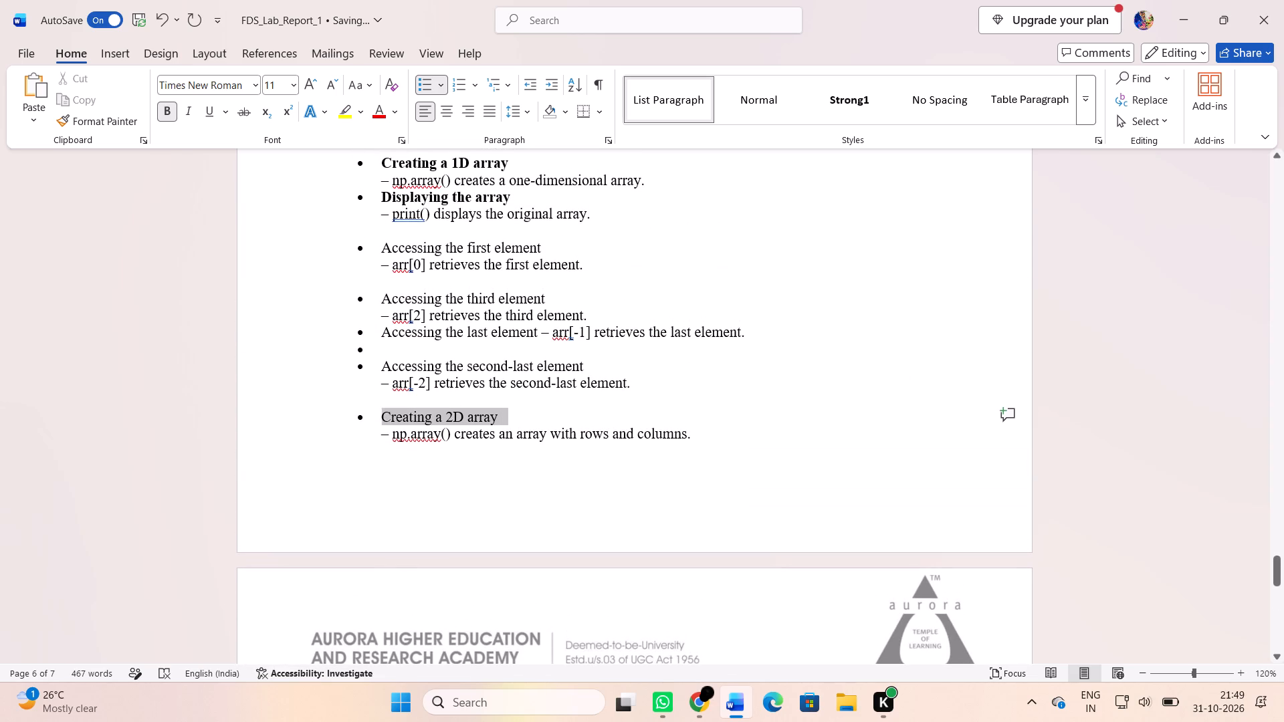
drag(383, 418, 383, 418)
click(394, 398)
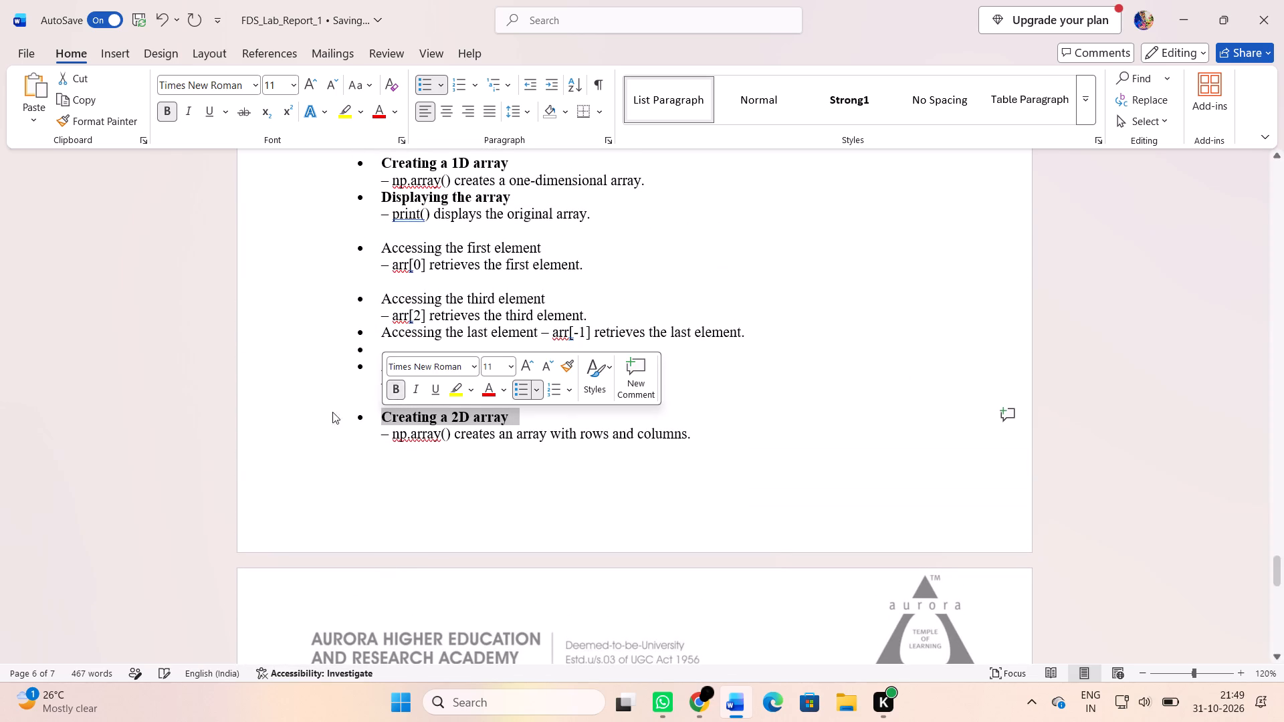
click(332, 412)
Bold the "Accessing the second-last element" title.
drag(586, 366, 407, 367)
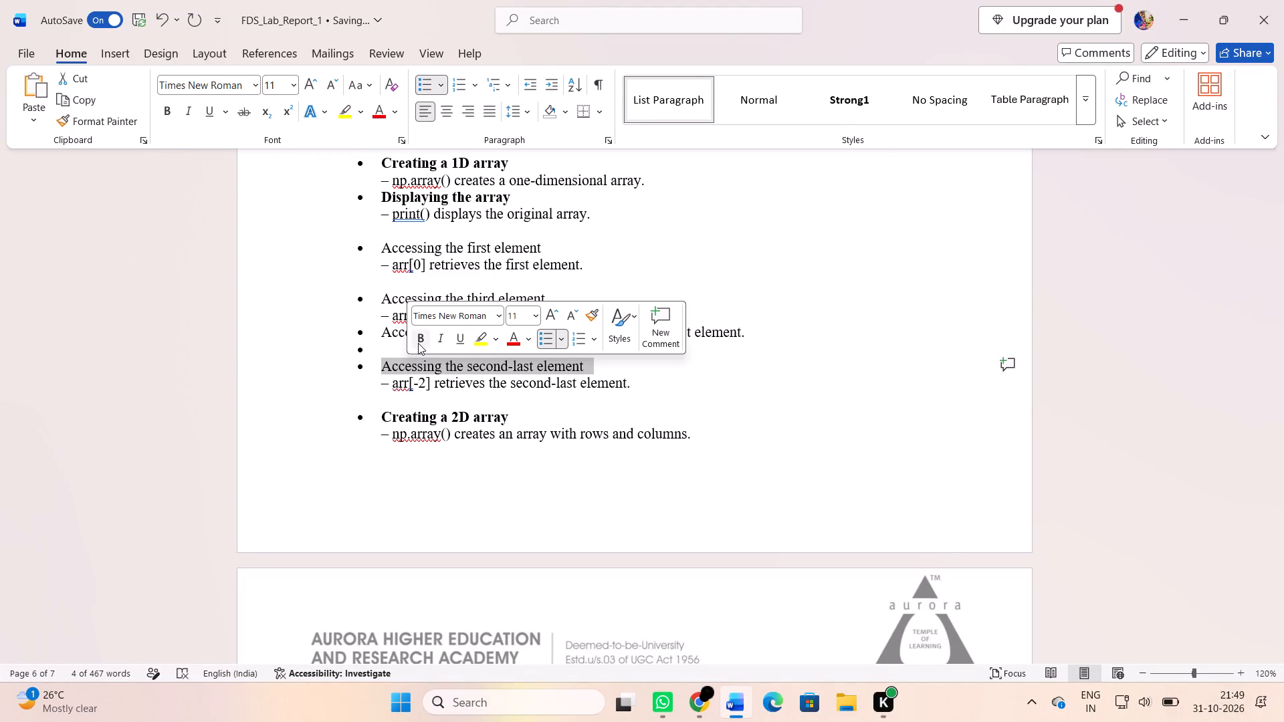
click(418, 343)
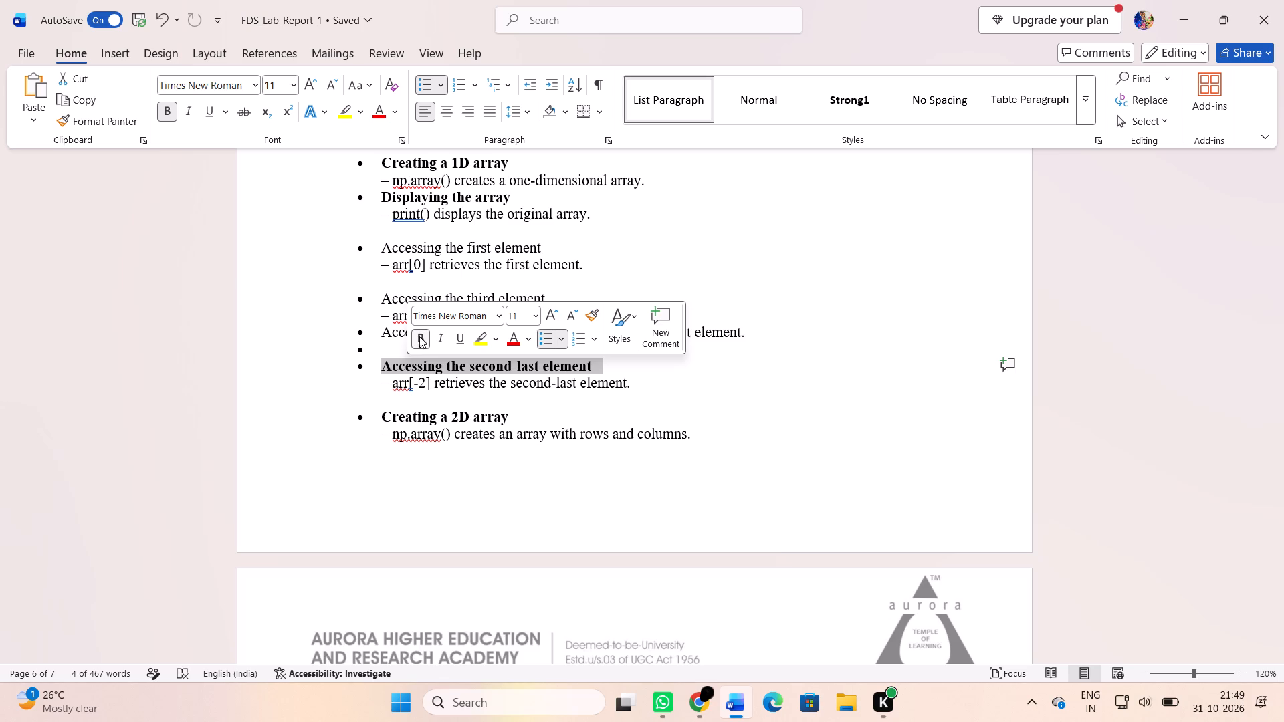
click(461, 375)
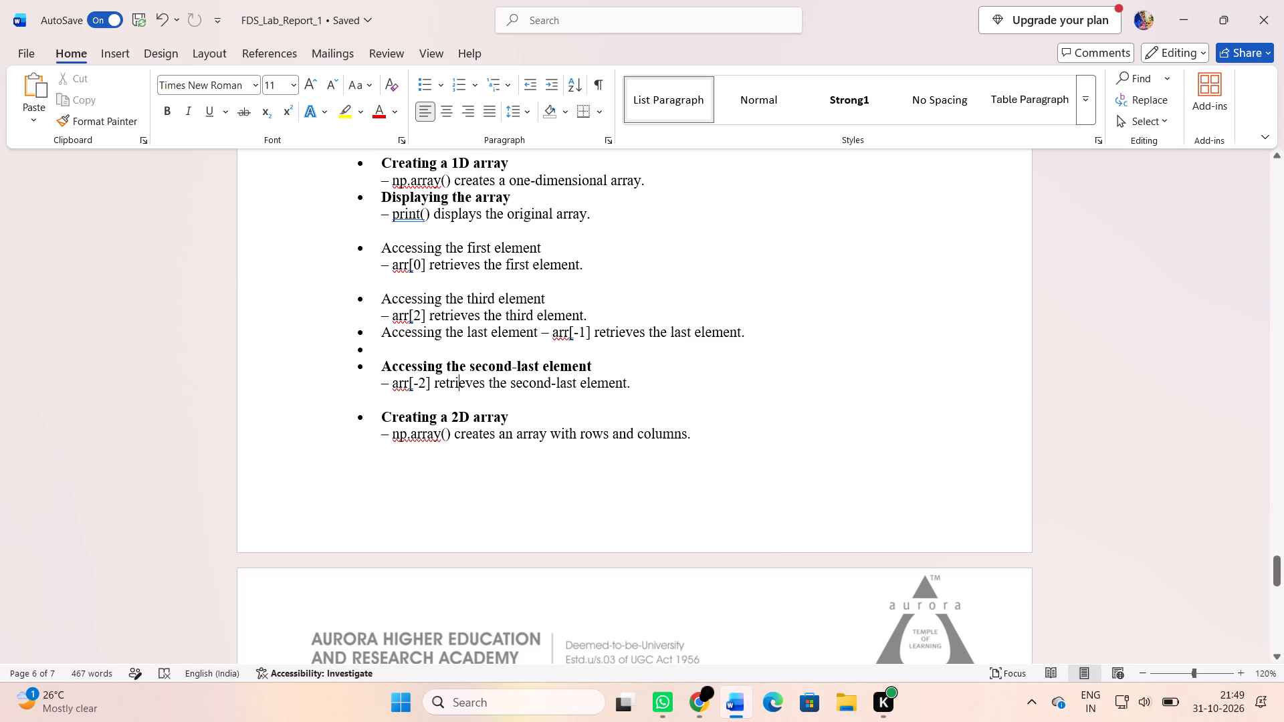
Move the arr[-1] description onto an unbulleted line under "Accessing the last element" and remove the bullet from the empty line below it.
click(544, 330)
key(Return)
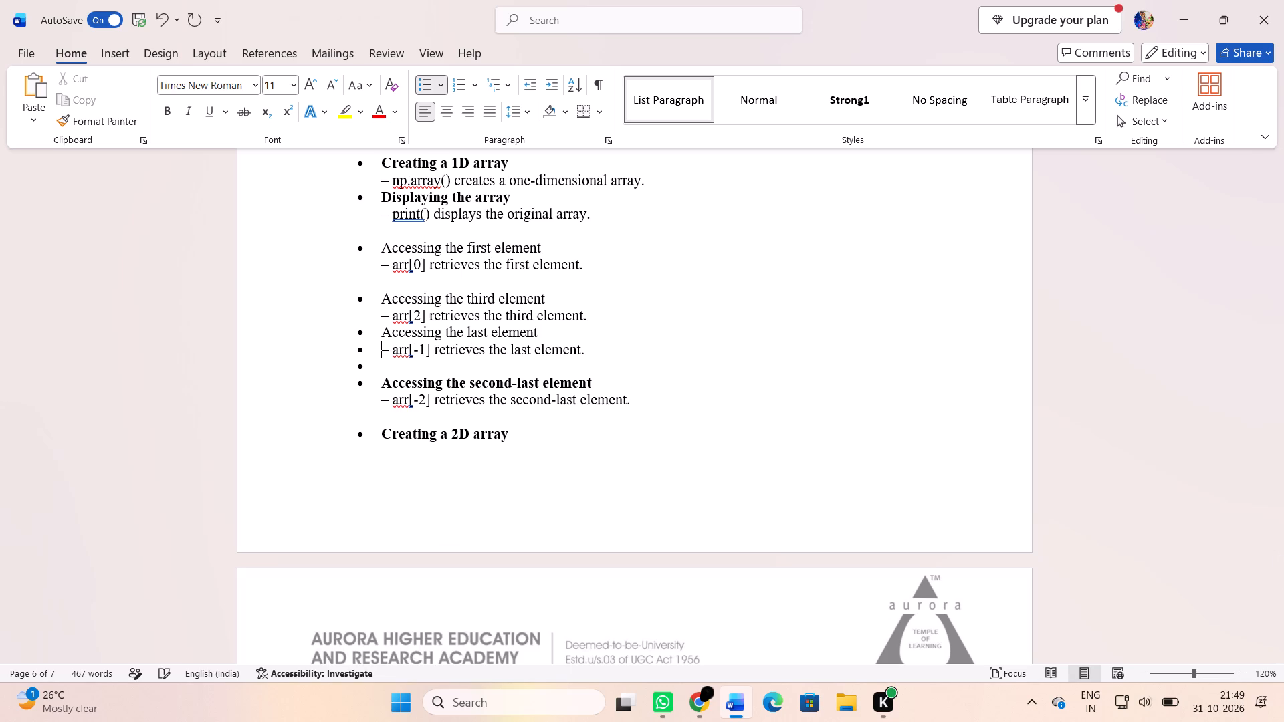
key(BackSpace)
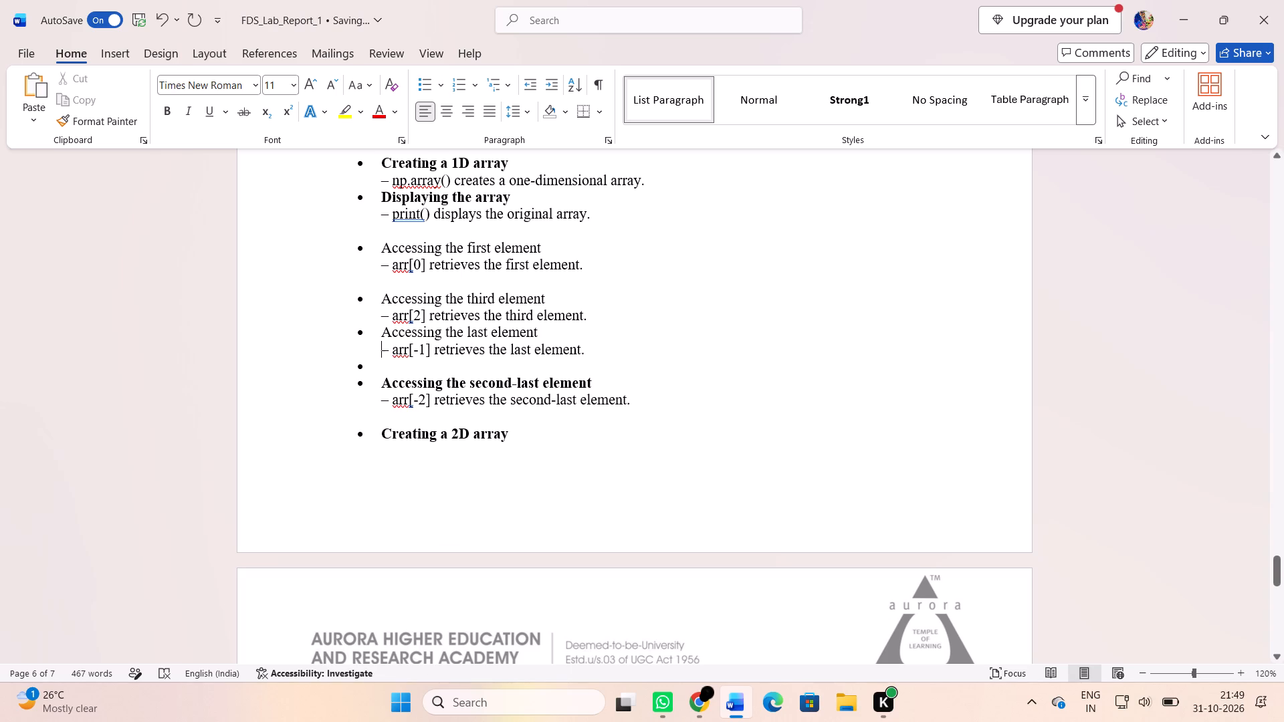
click(499, 362)
key(BackSpace)
Bold the "Accessing the last element" title and insert a blank unbulleted line above it, after the arr[2] description.
drag(542, 330, 402, 328)
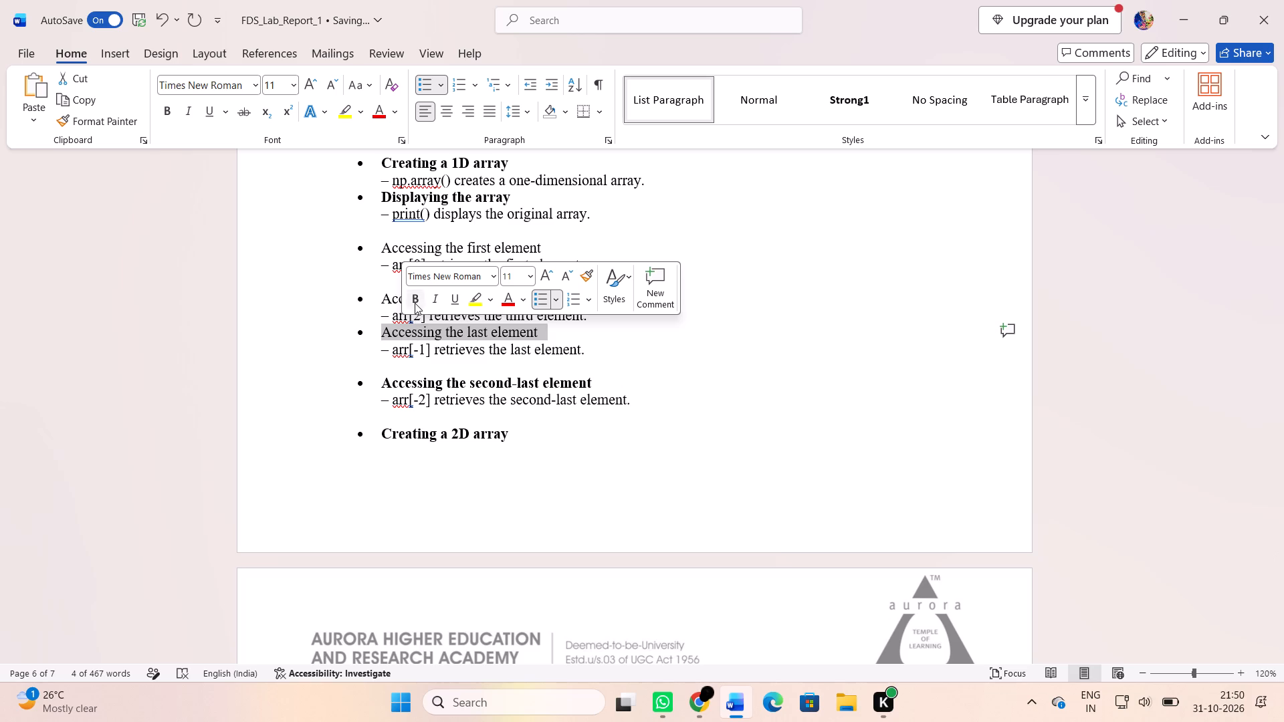
click(415, 302)
click(603, 331)
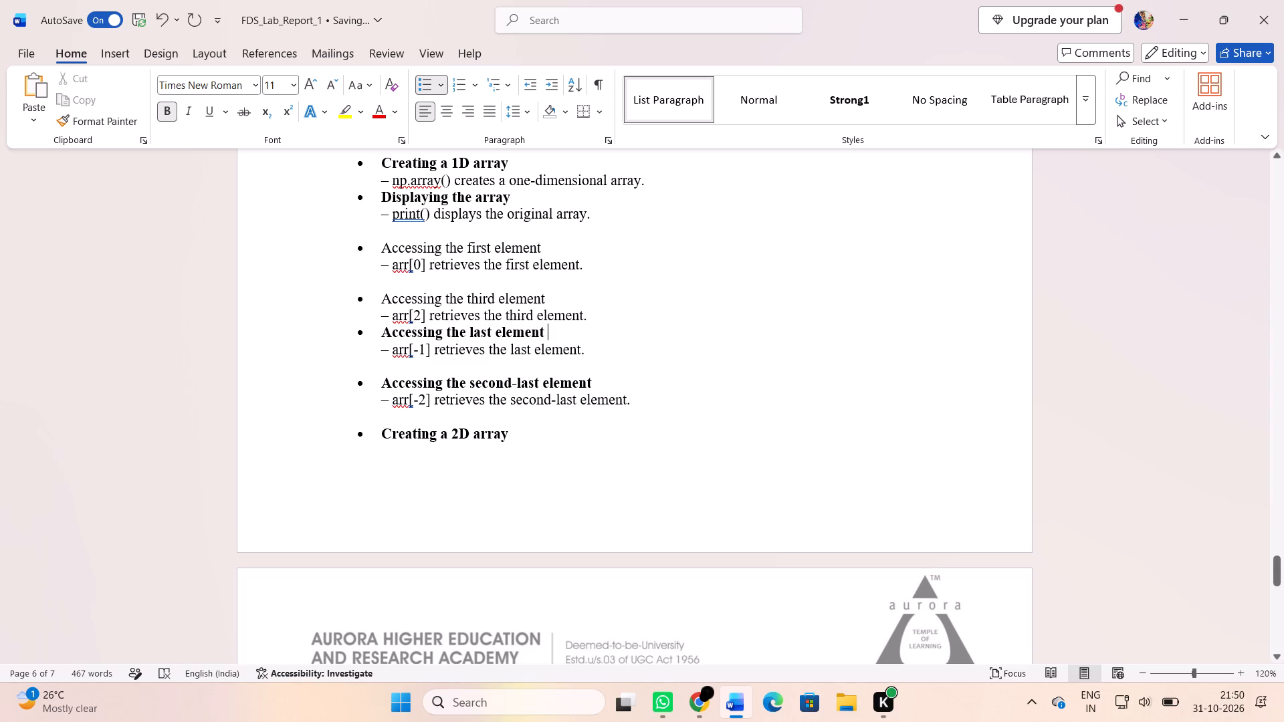
click(601, 316)
key(Return)
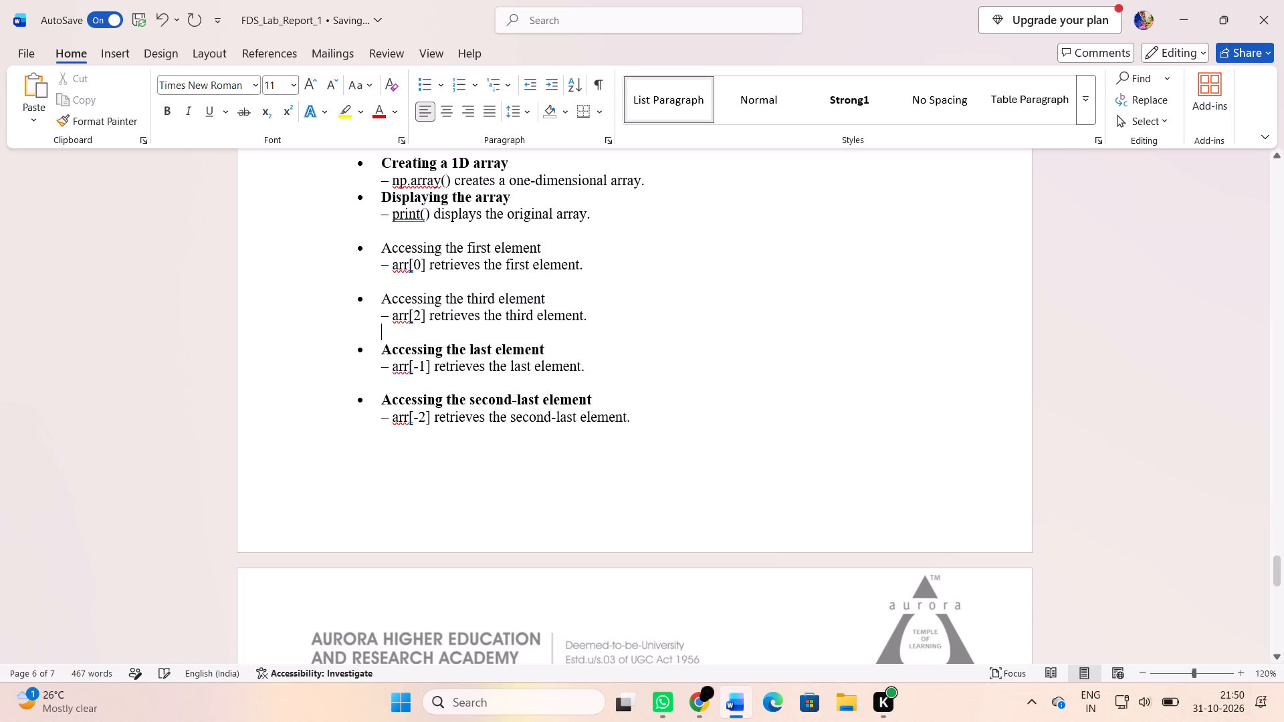
Bold the "Accessing the third element" and "Accessing the first element" titles.
drag(553, 301, 401, 293)
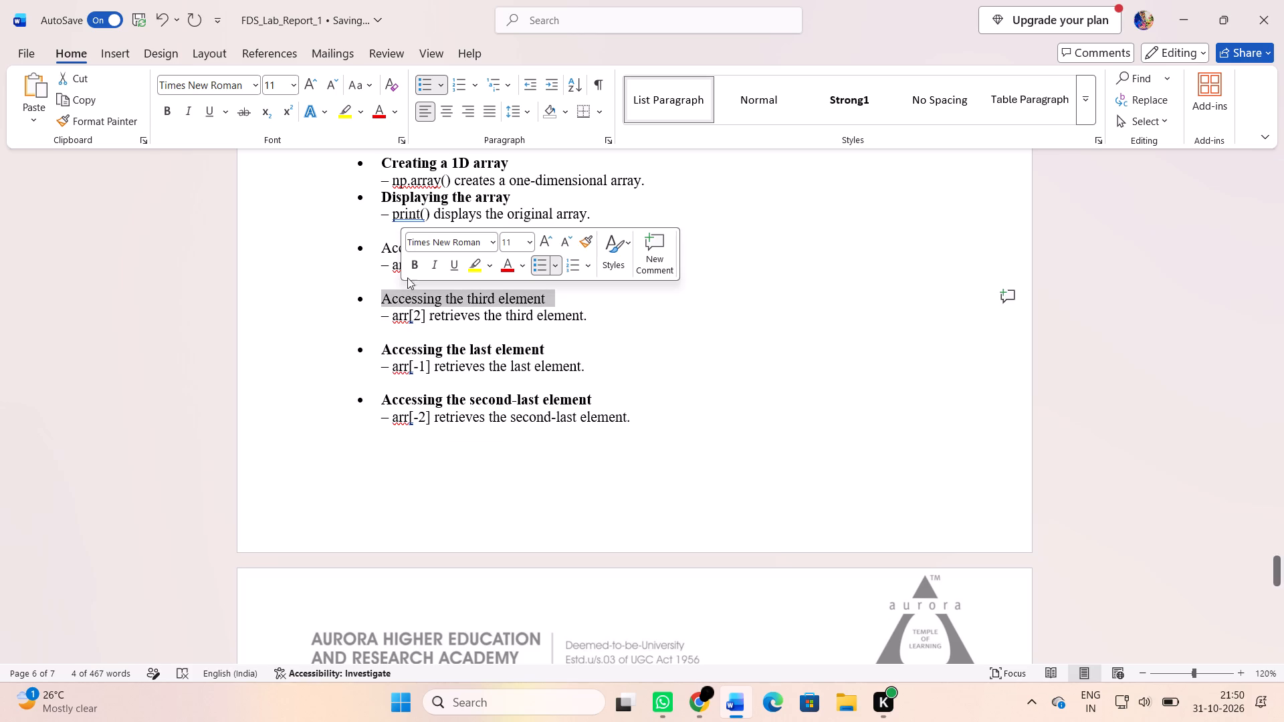
click(408, 273)
drag(379, 252, 433, 247)
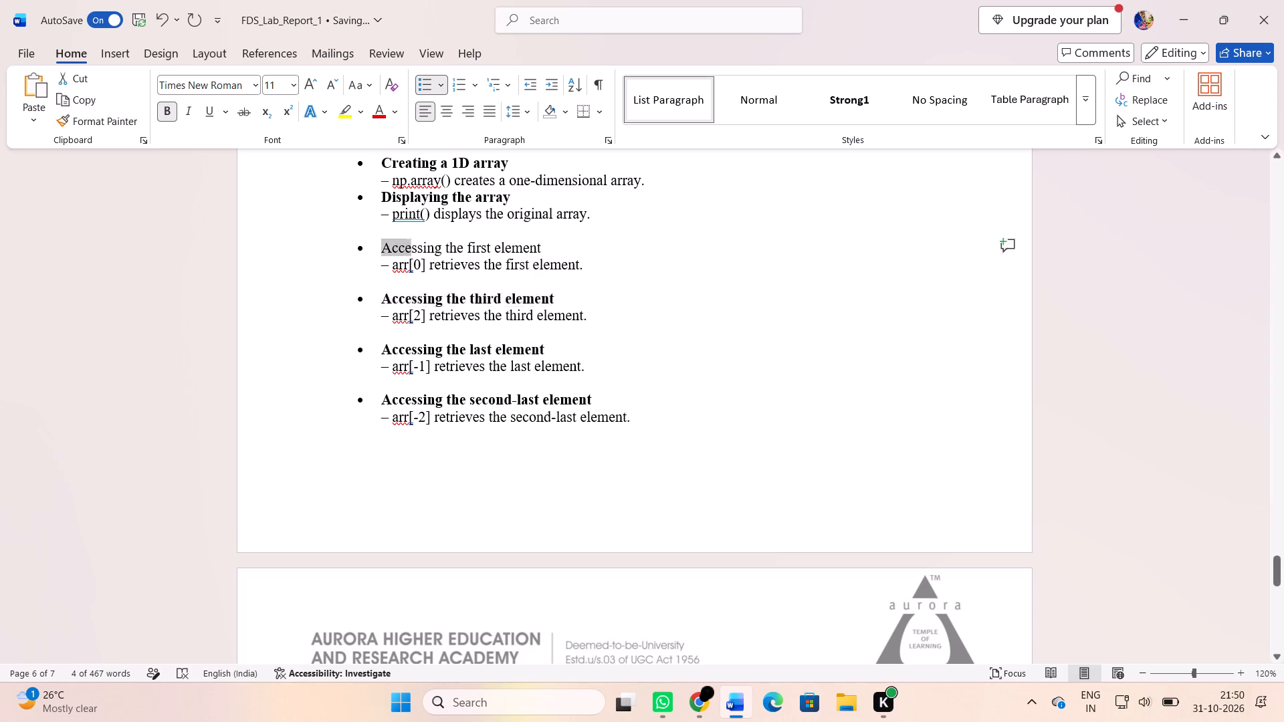
drag(433, 247, 551, 247)
click(561, 221)
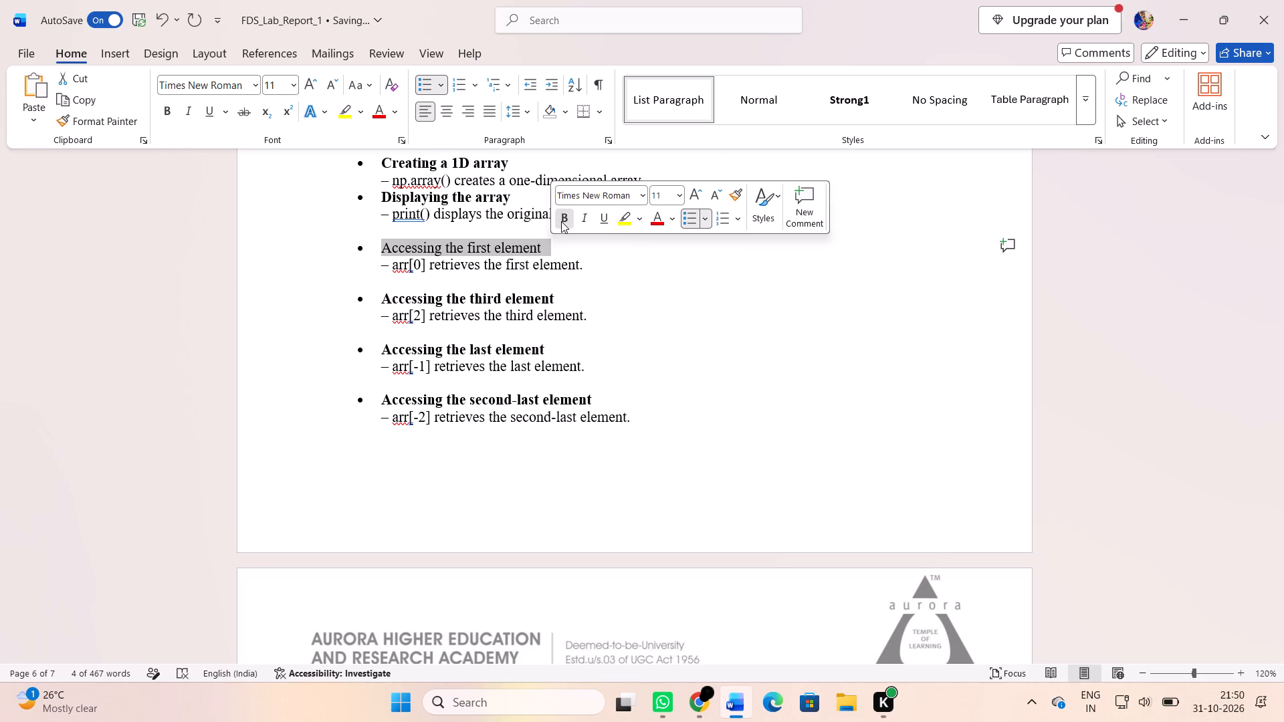
click(479, 287)
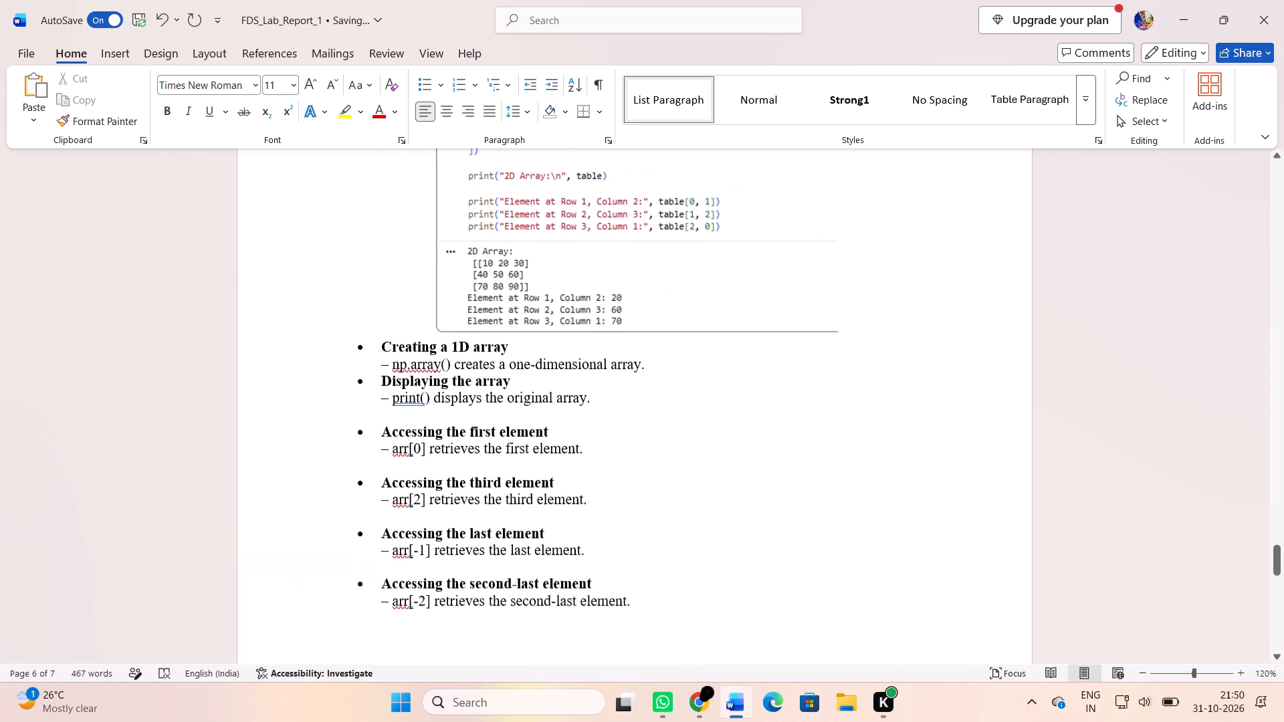
Add two blank lines after the table[2, 0] description at the end of the list.
scroll(410, 297, down, 2)
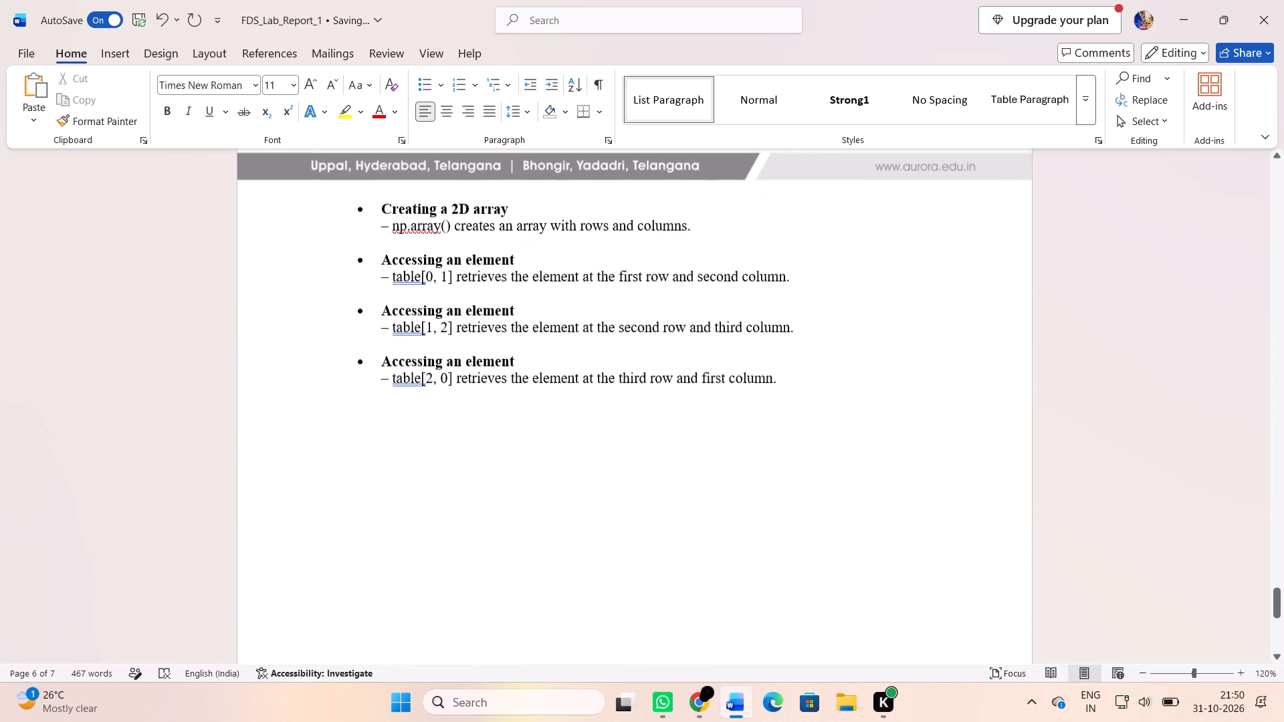
click(792, 379)
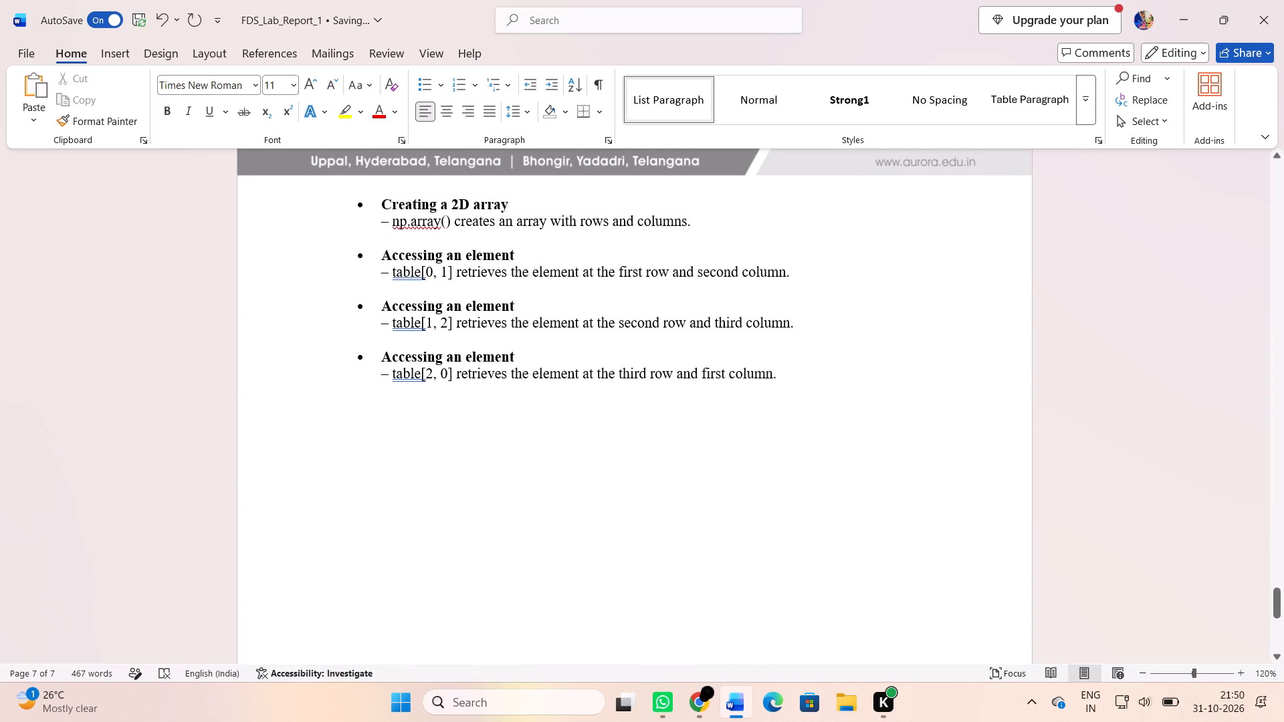
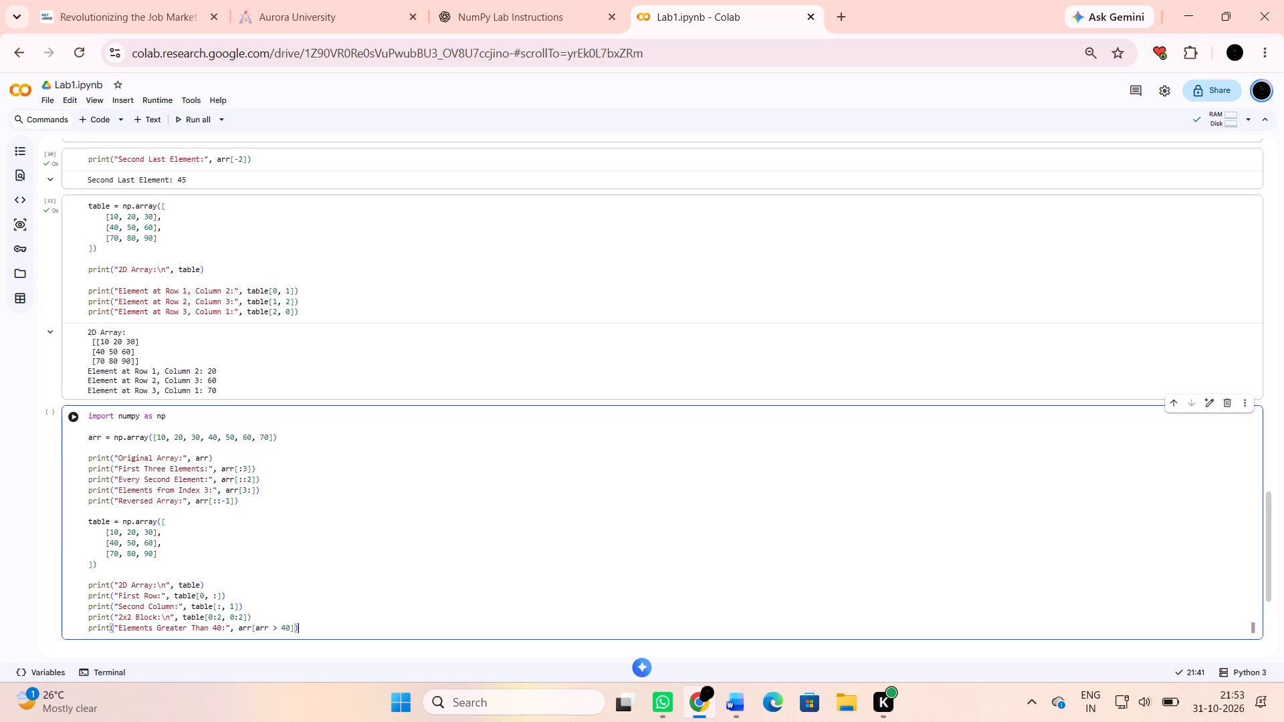
Delete the "import numpy as np" line and the blank line below it from the new slicing cell.
click(89, 440)
key(shift+Up)
key(shift+Up)
key(BackSpace)
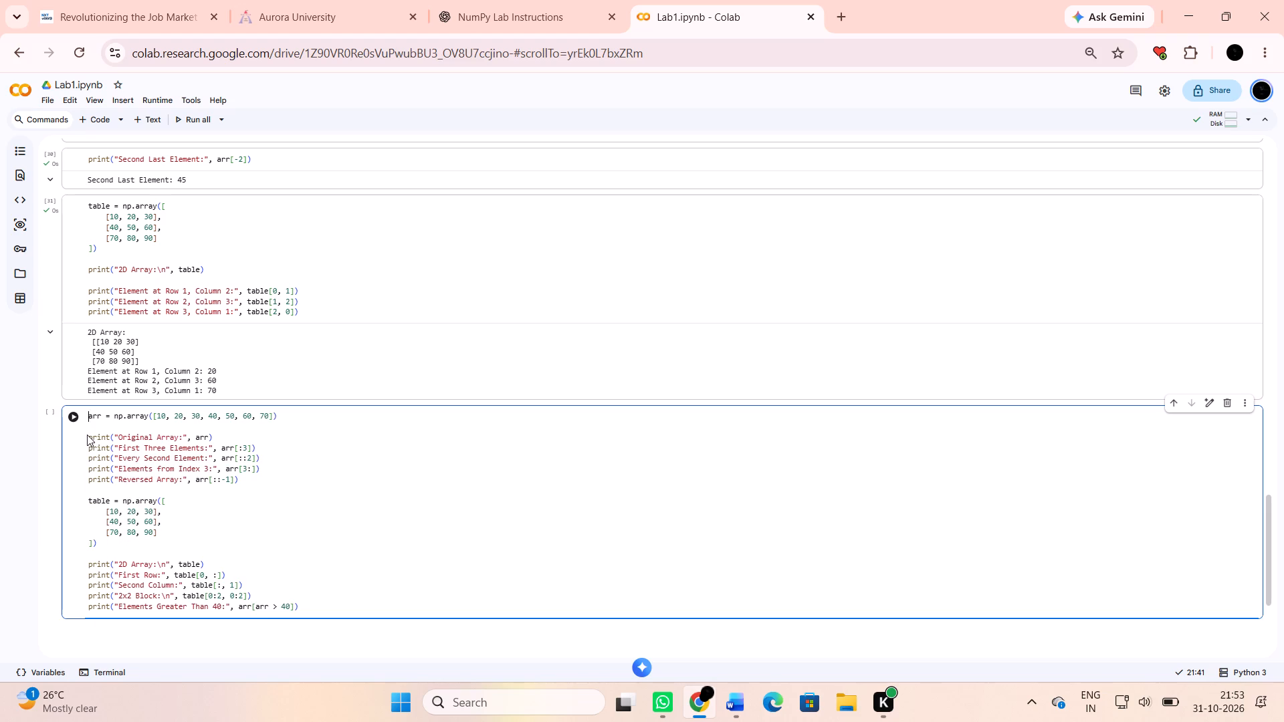
Run the NumPy slicing cell.
scroll(134, 501, down, 1)
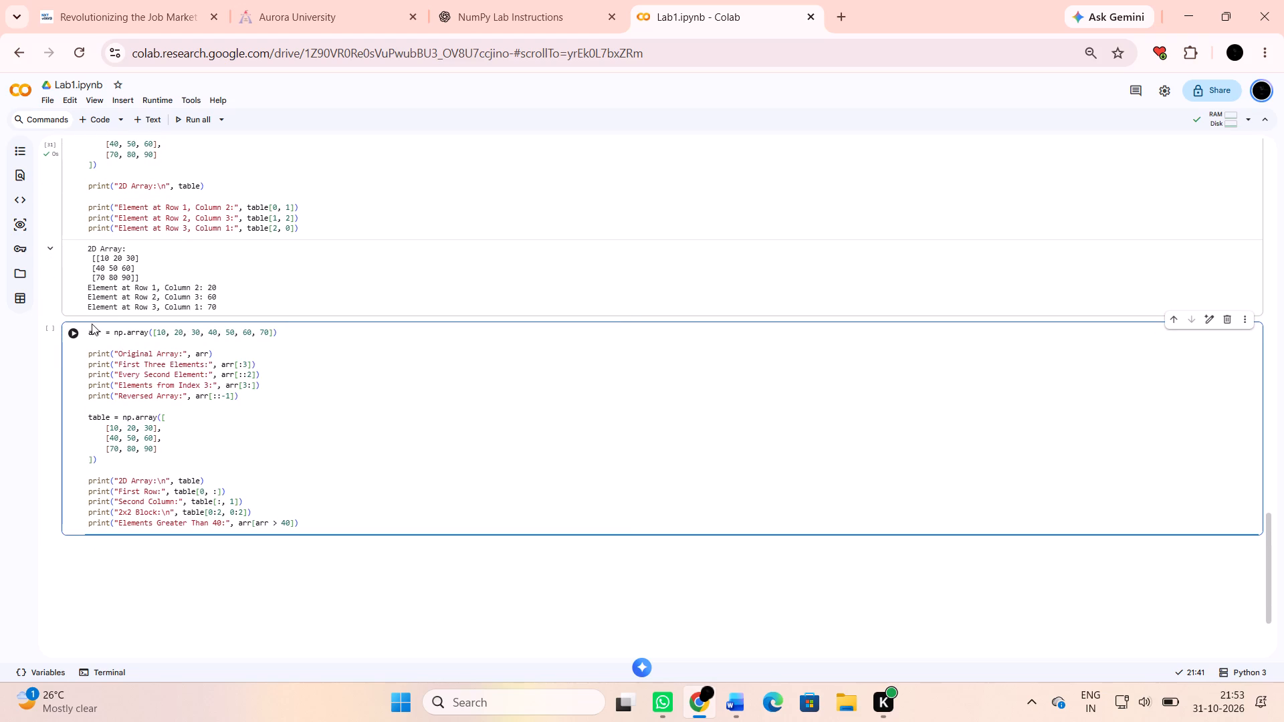
click(76, 336)
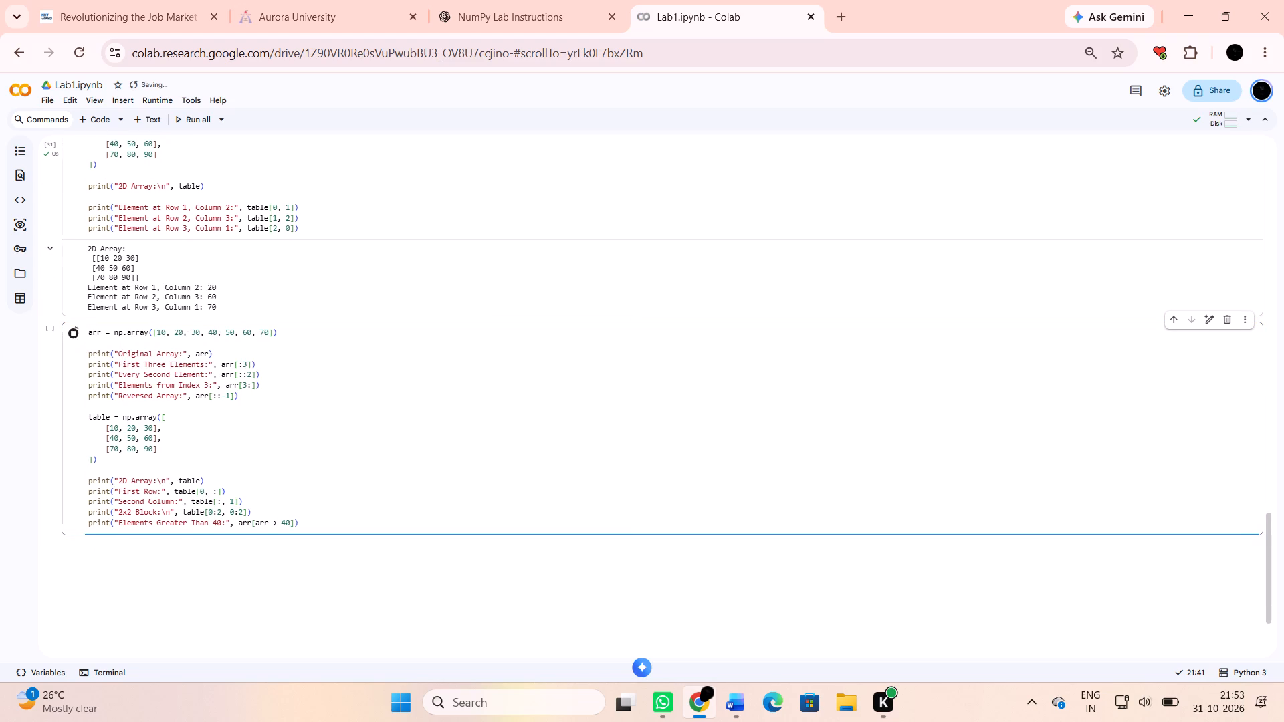
scroll(176, 390, down, 2)
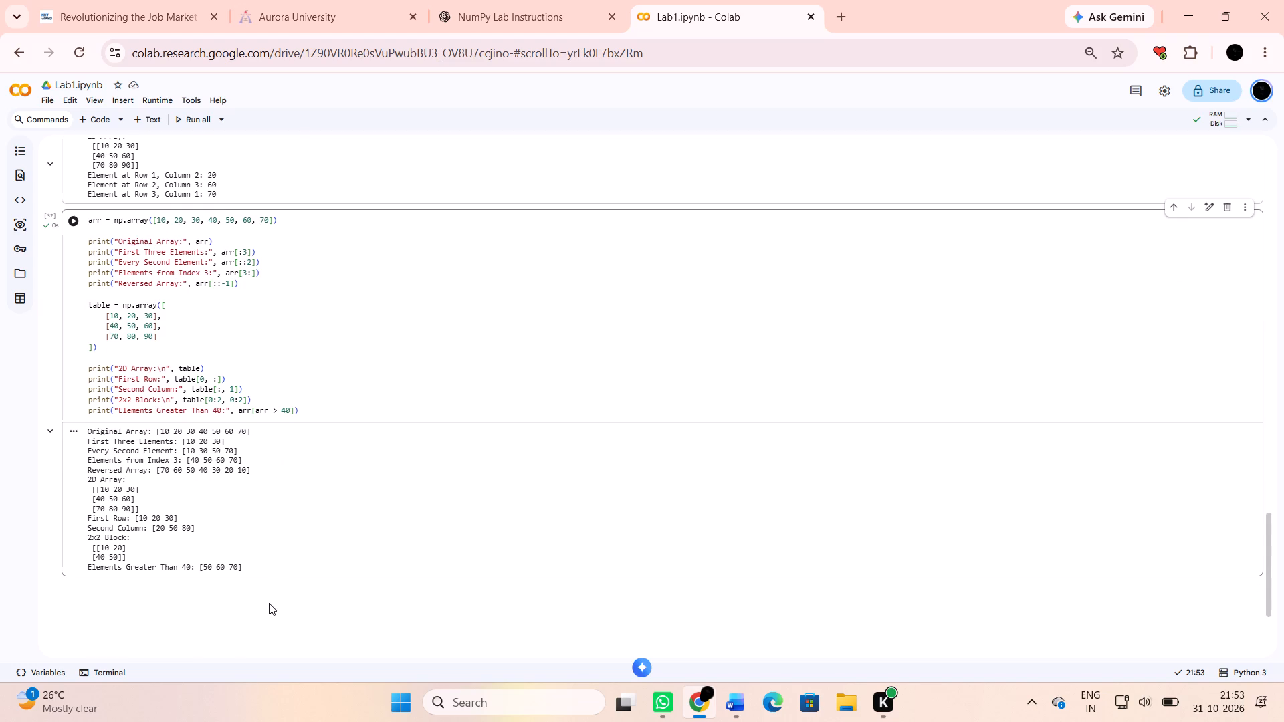
Enlarge the notebook to 80% and capture a rectangular screenshot of the whole slicing cell with its output.
key(Print)
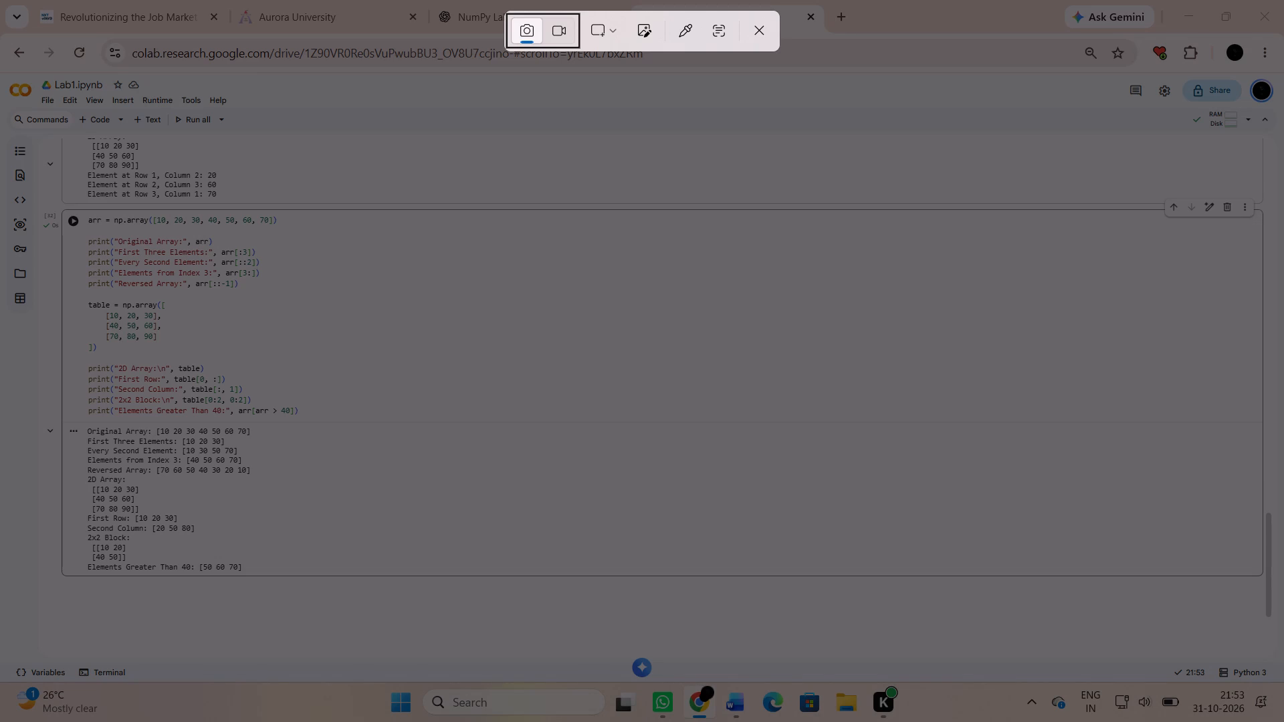
click(765, 23)
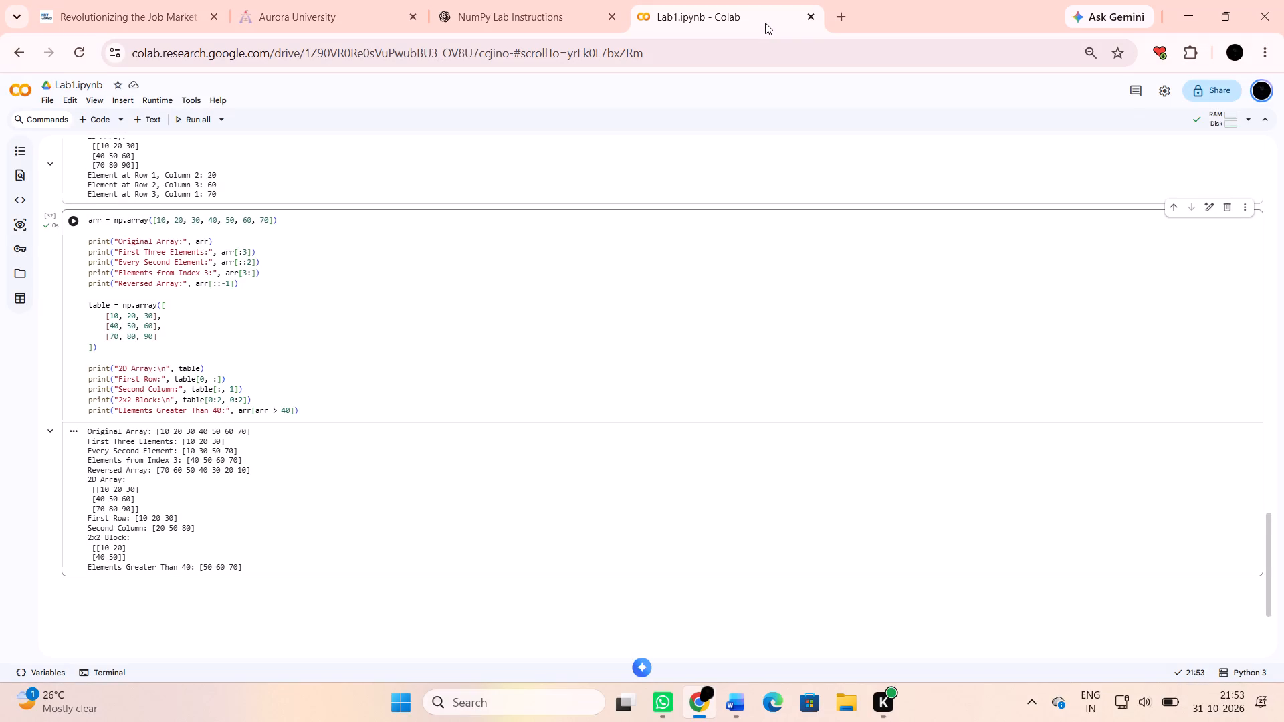
key(ctrl+plus)
key(ctrl+plus)
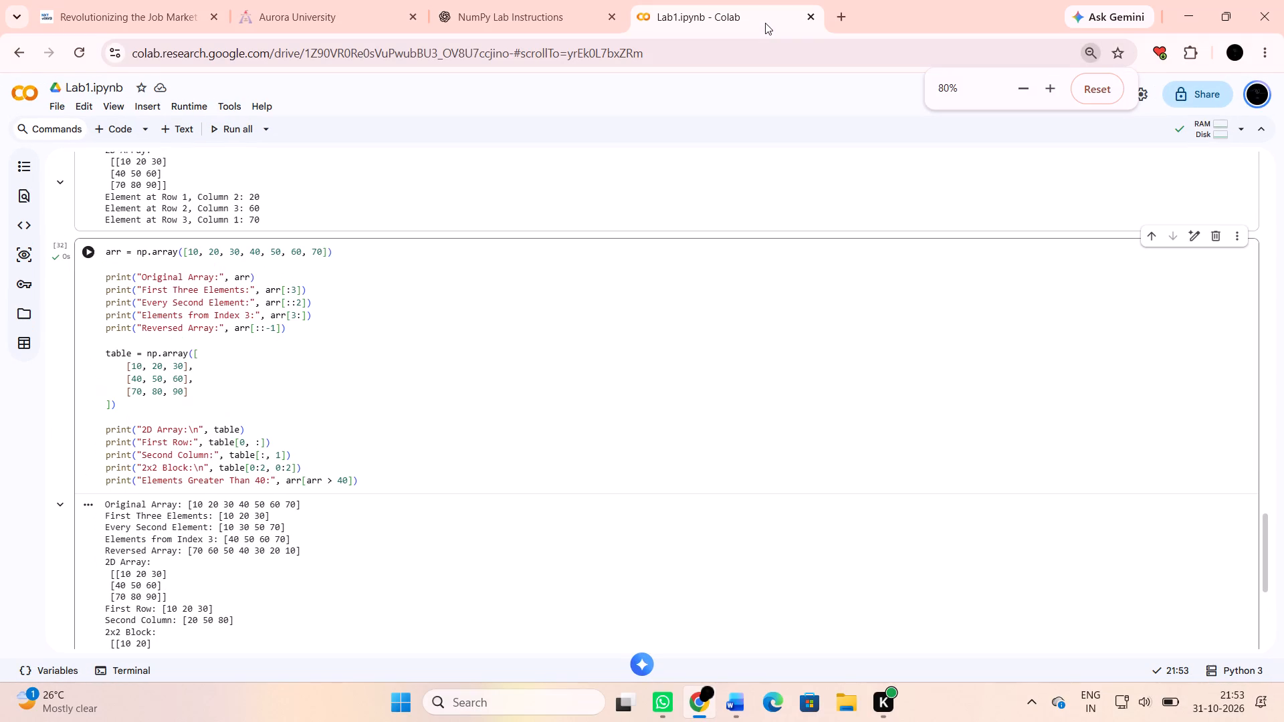
scroll(798, 301, down, 2)
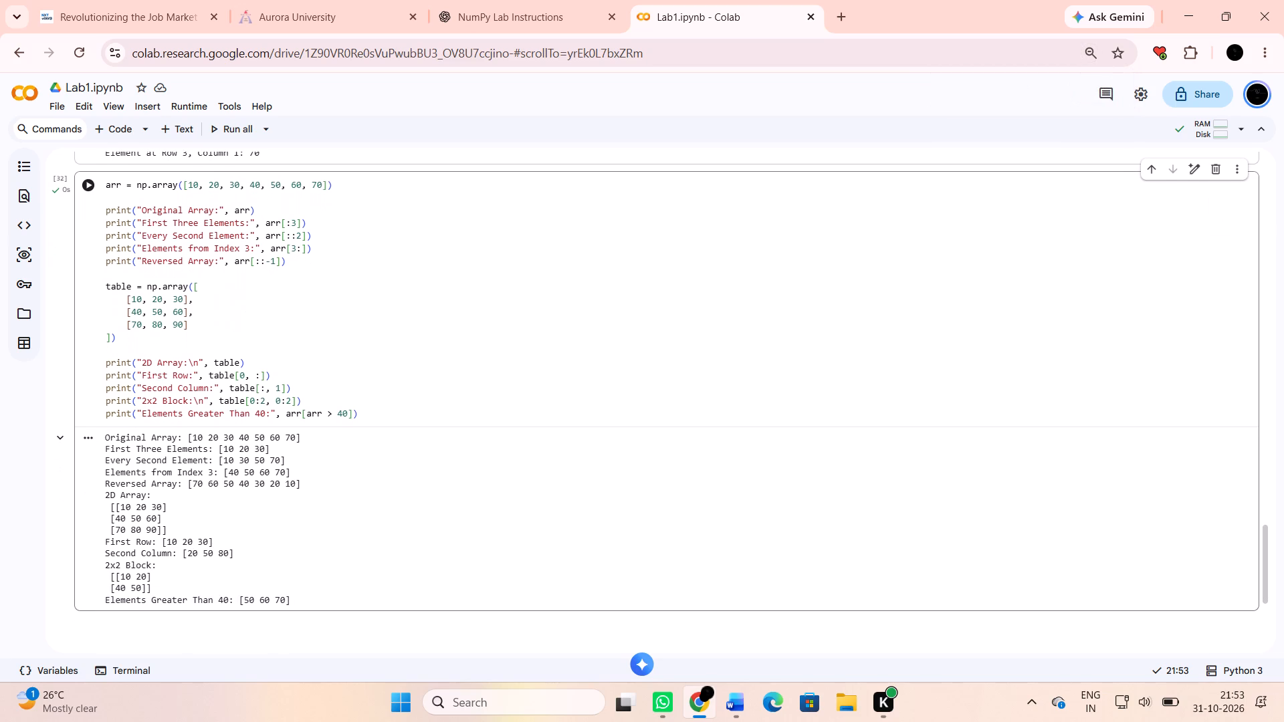
key(Print)
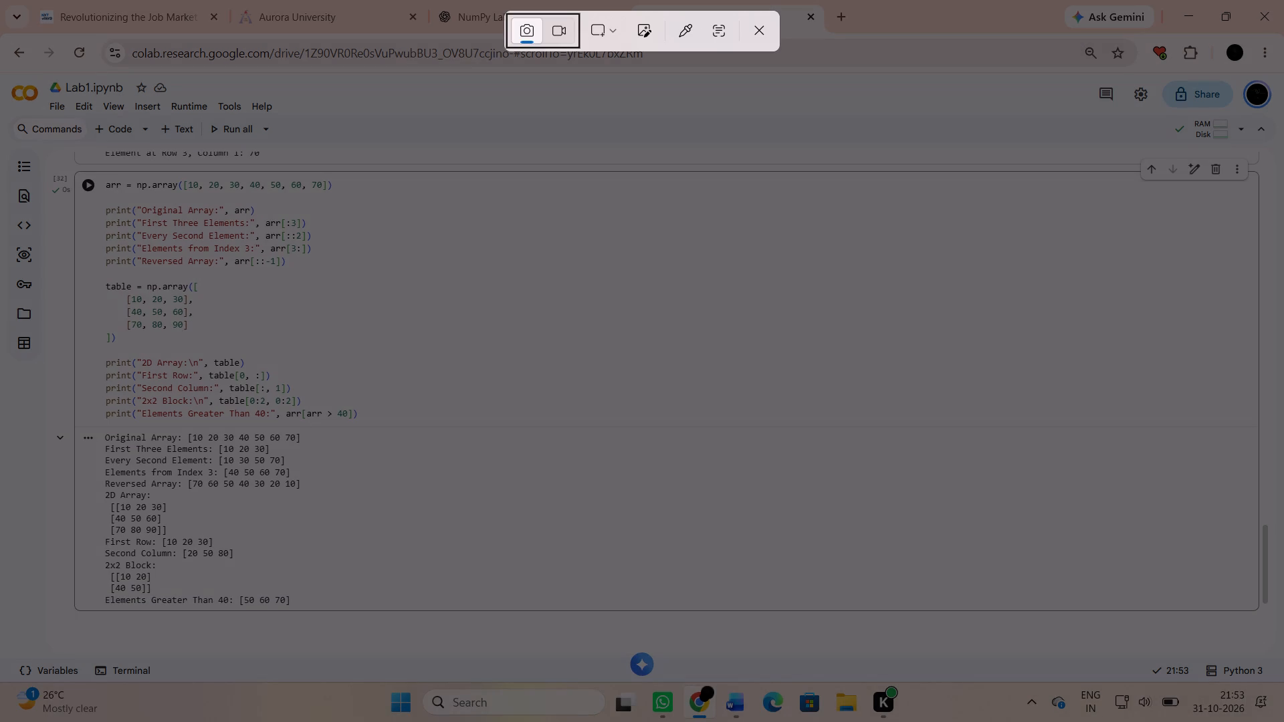
drag(71, 168, 134, 333)
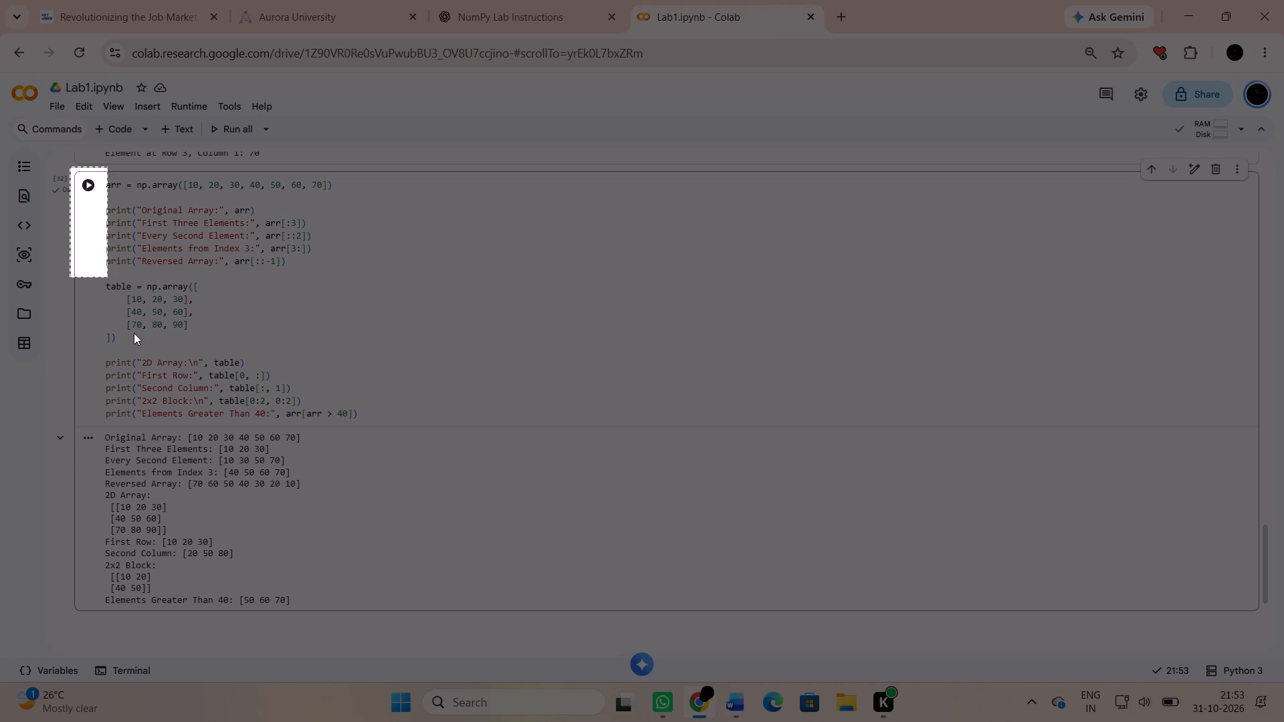
drag(134, 333, 525, 622)
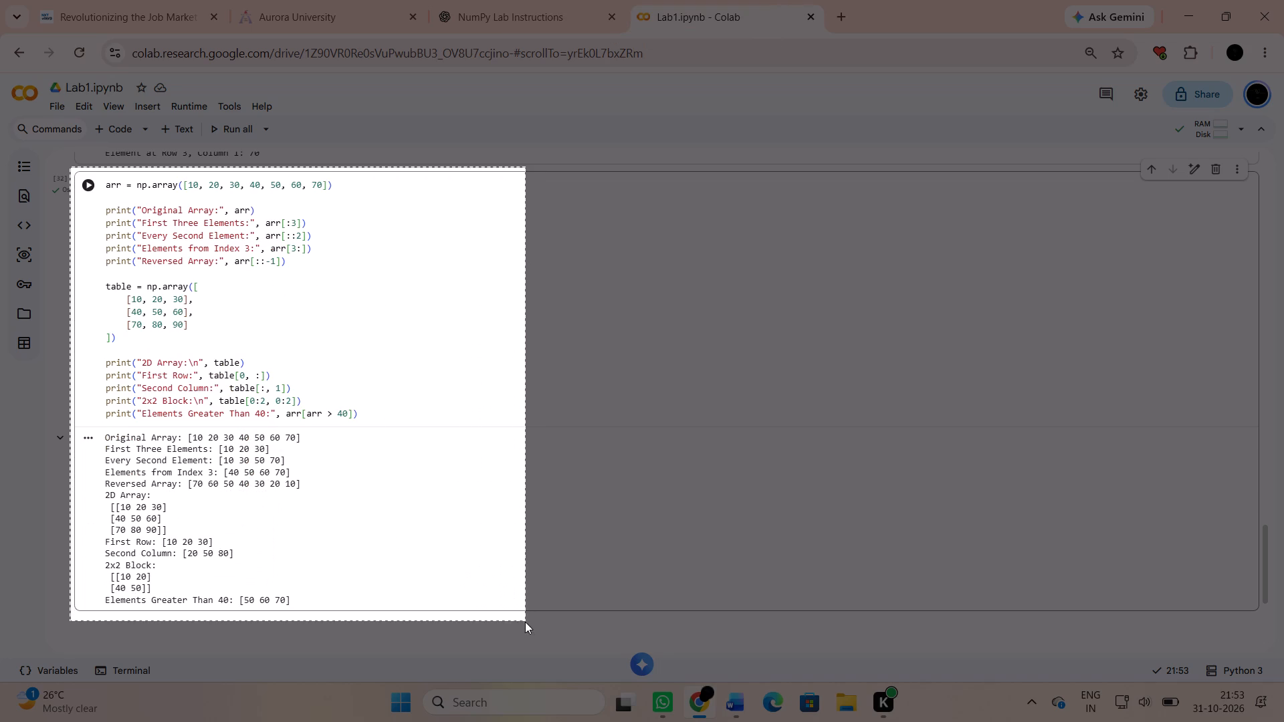
drag(525, 622, 531, 616)
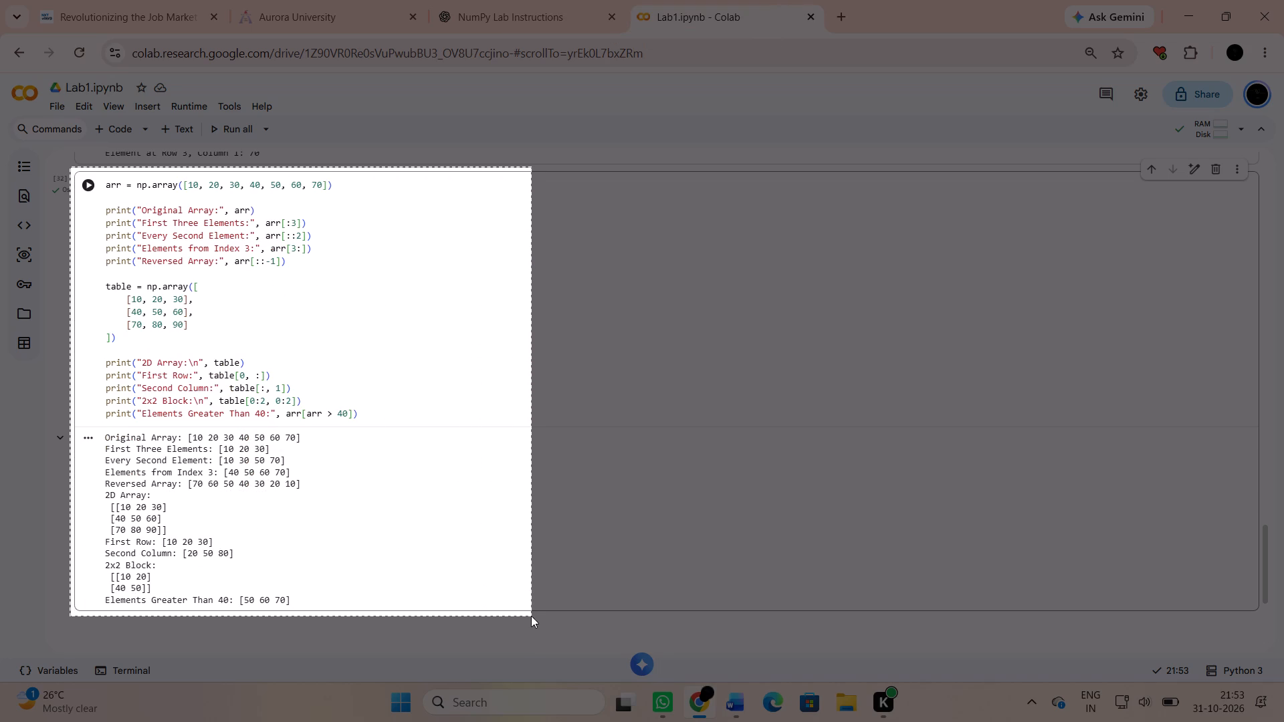
Switch to the Word report and add the centred bold heading "NumPy array Slicing" below the last Accessing an element bullet.
click(734, 711)
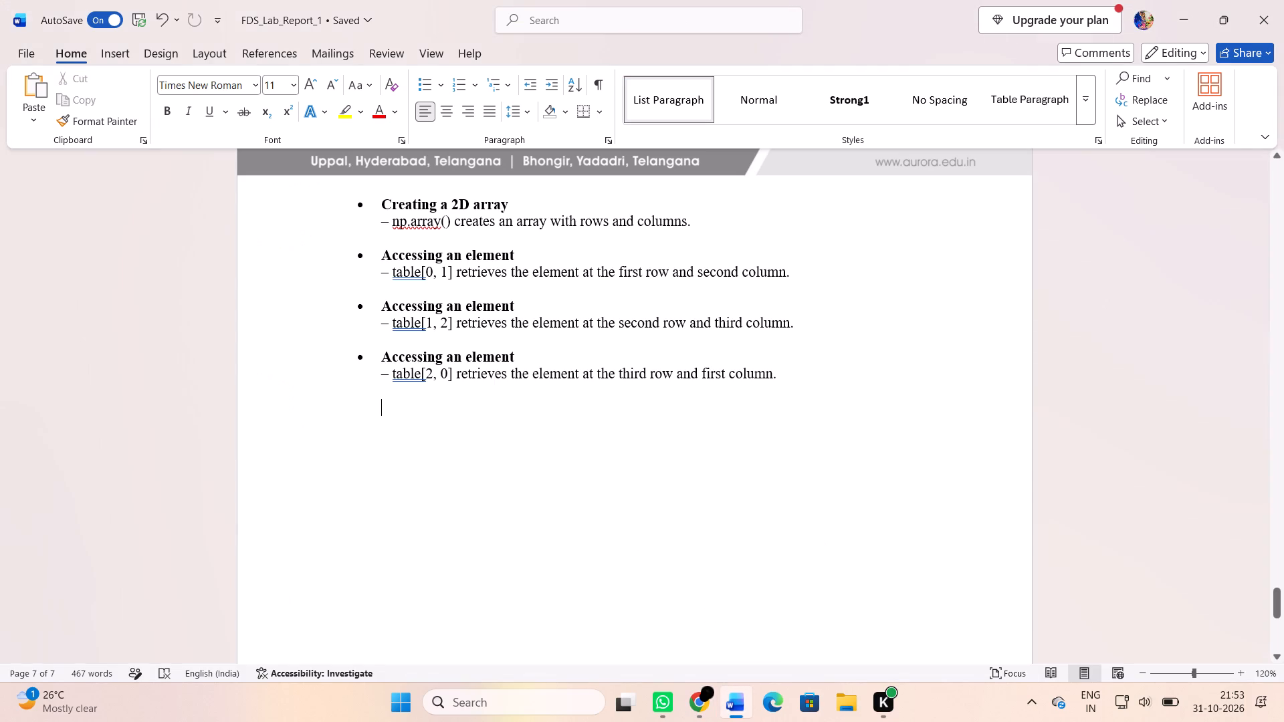
key(shift+n)
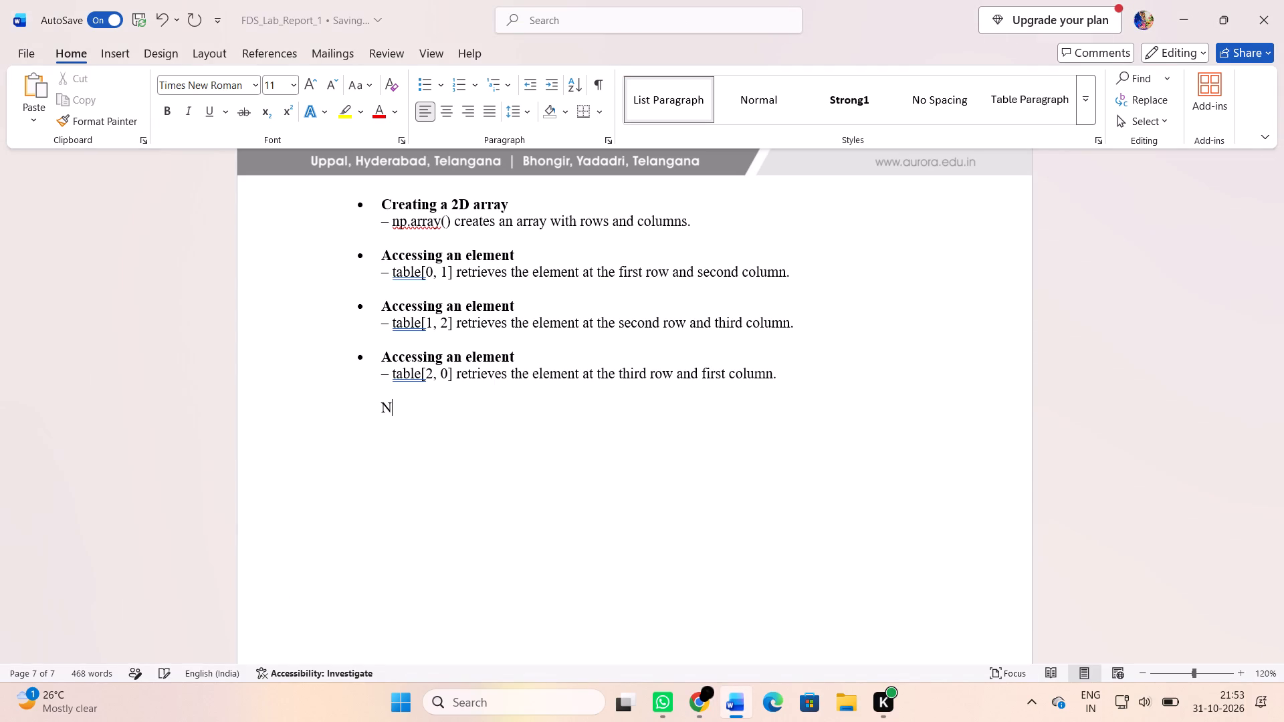
key(BackSpace)
key(ctrl+e)
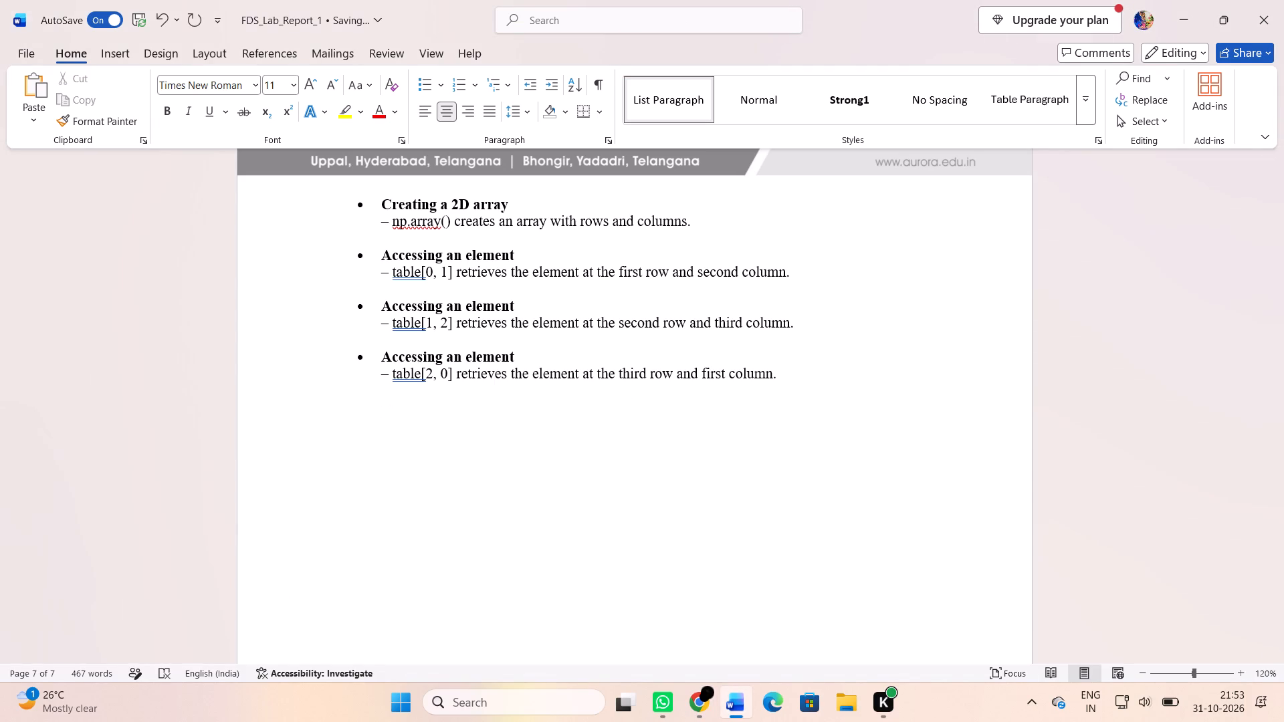
key(ctrl+b)
text(NU)
key(BackSpace)
text(um)
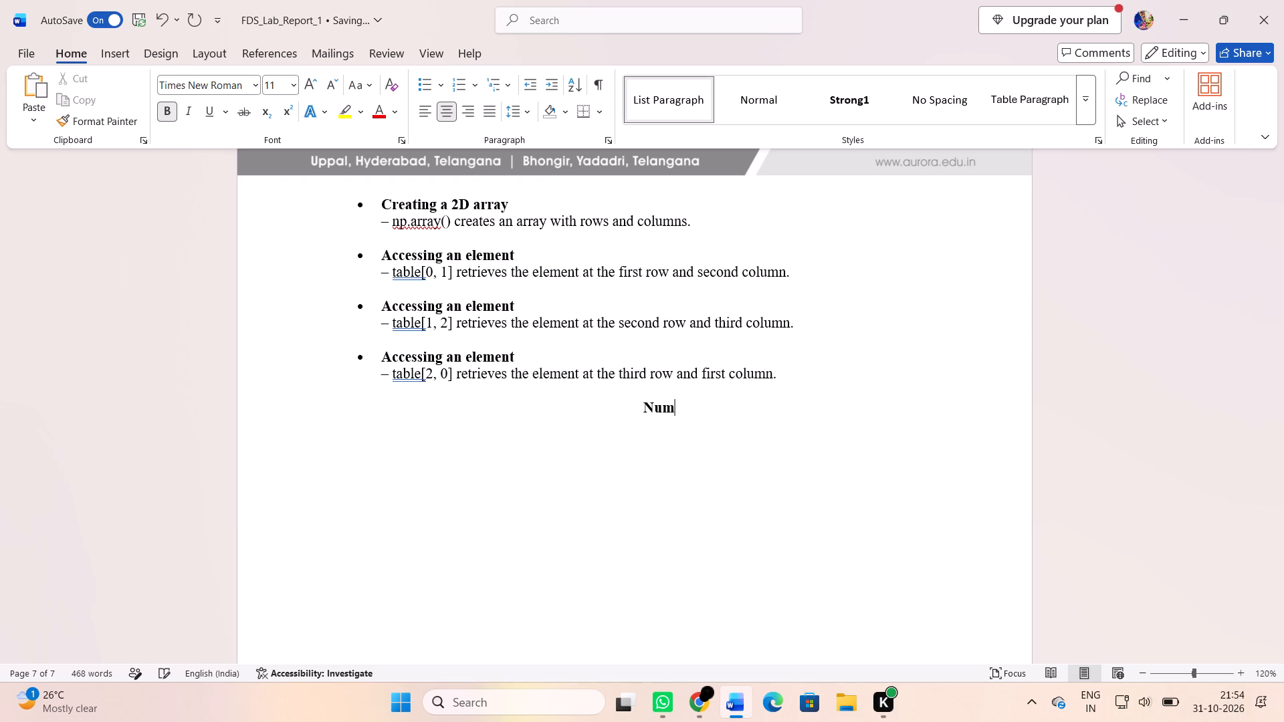
text(Py)
key(space)
text(array)
key(space)
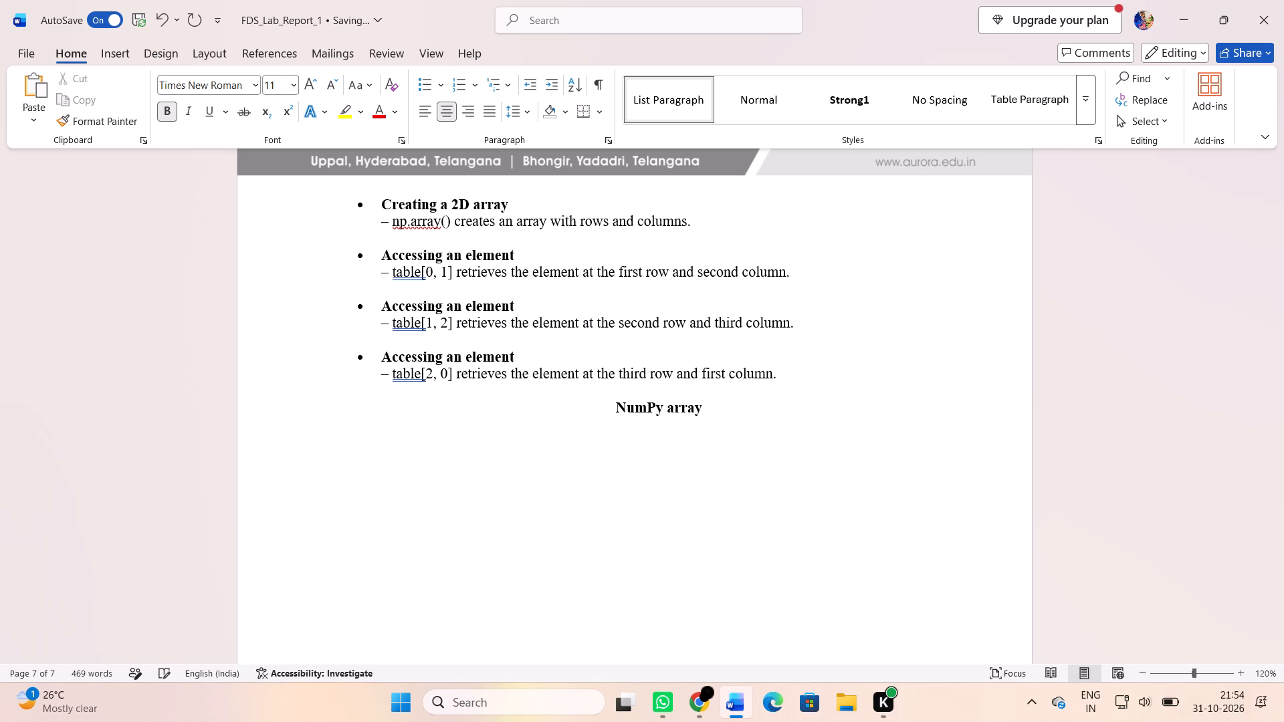
key(shift+d)
key(BackSpace)
key(shift+s)
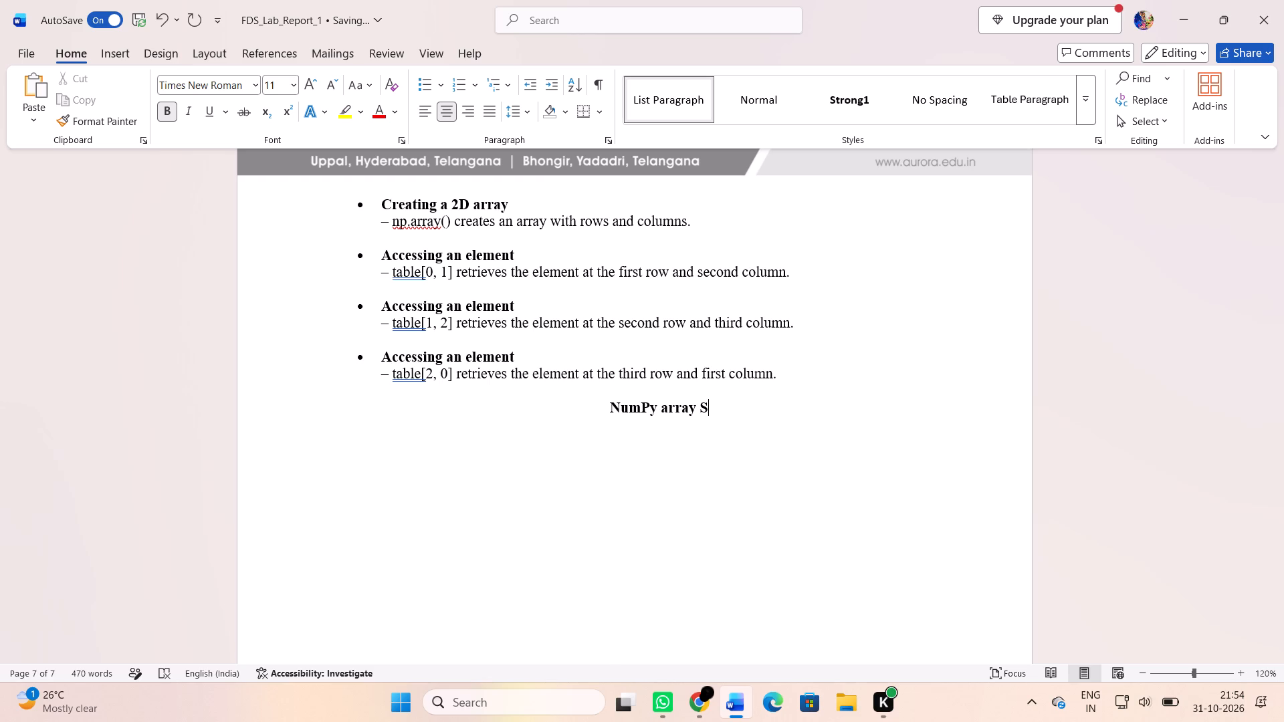
text(li)
text(cing)
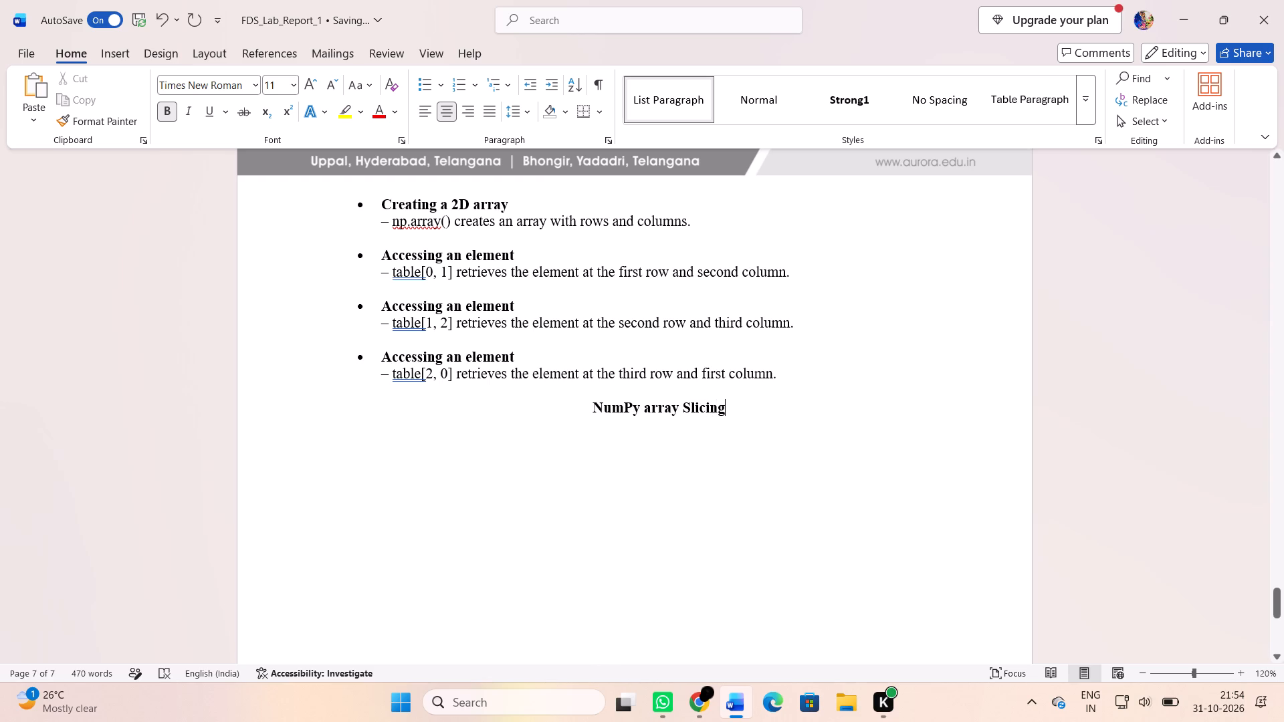
Capitalise the word "Array" in the new slicing heading.
click(651, 409)
key(BackSpace)
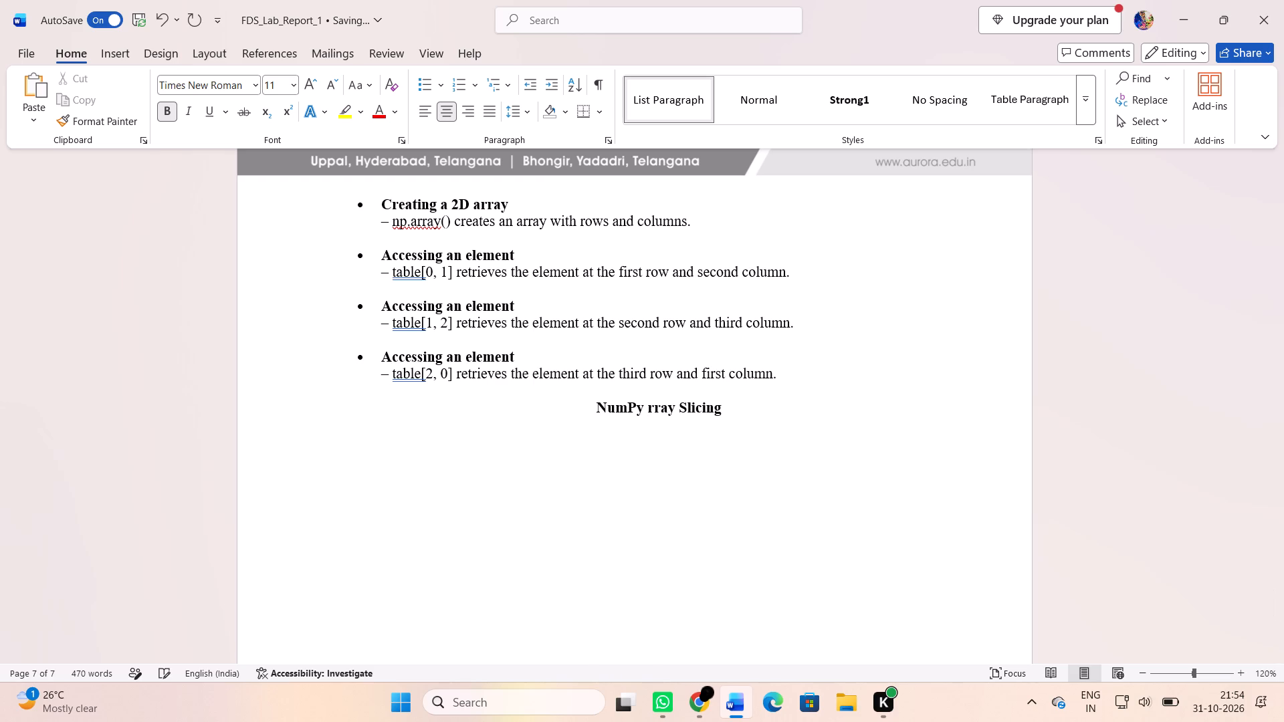
key(shift+a)
Paste the captured slicing cell screenshot on a new line below the NumPy Array Slicing heading and left-align it.
click(734, 410)
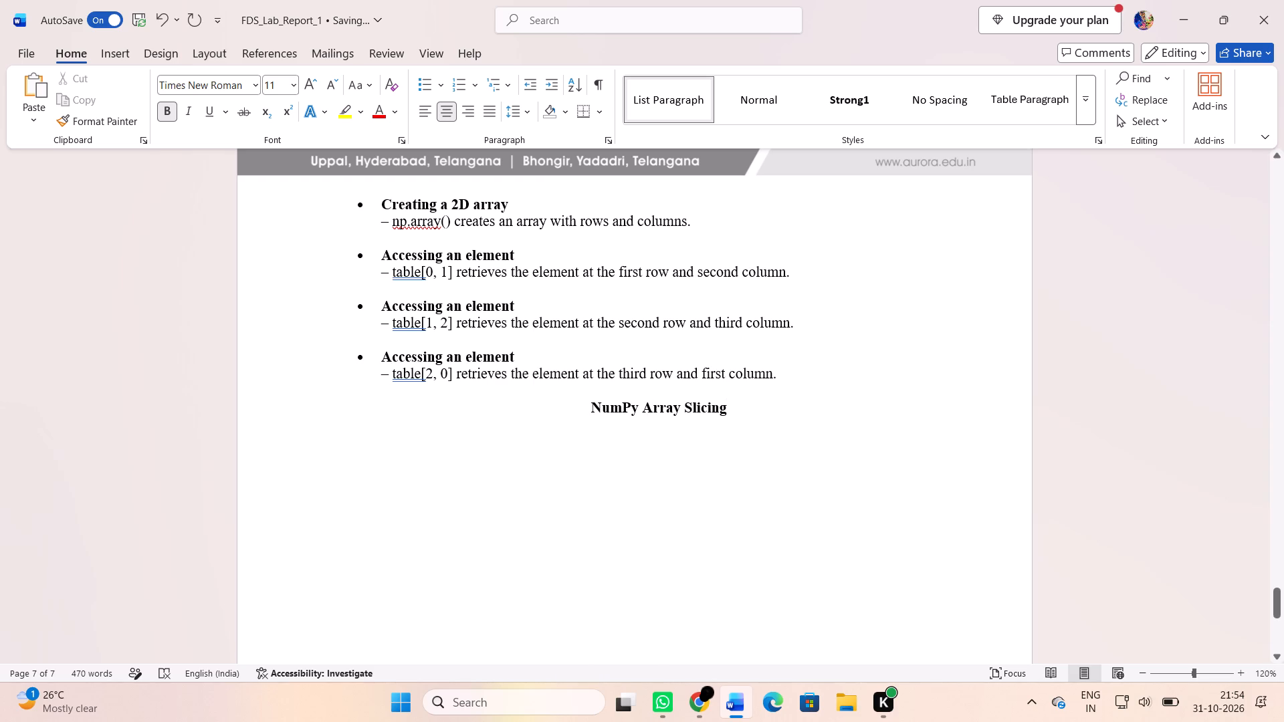
key(Return)
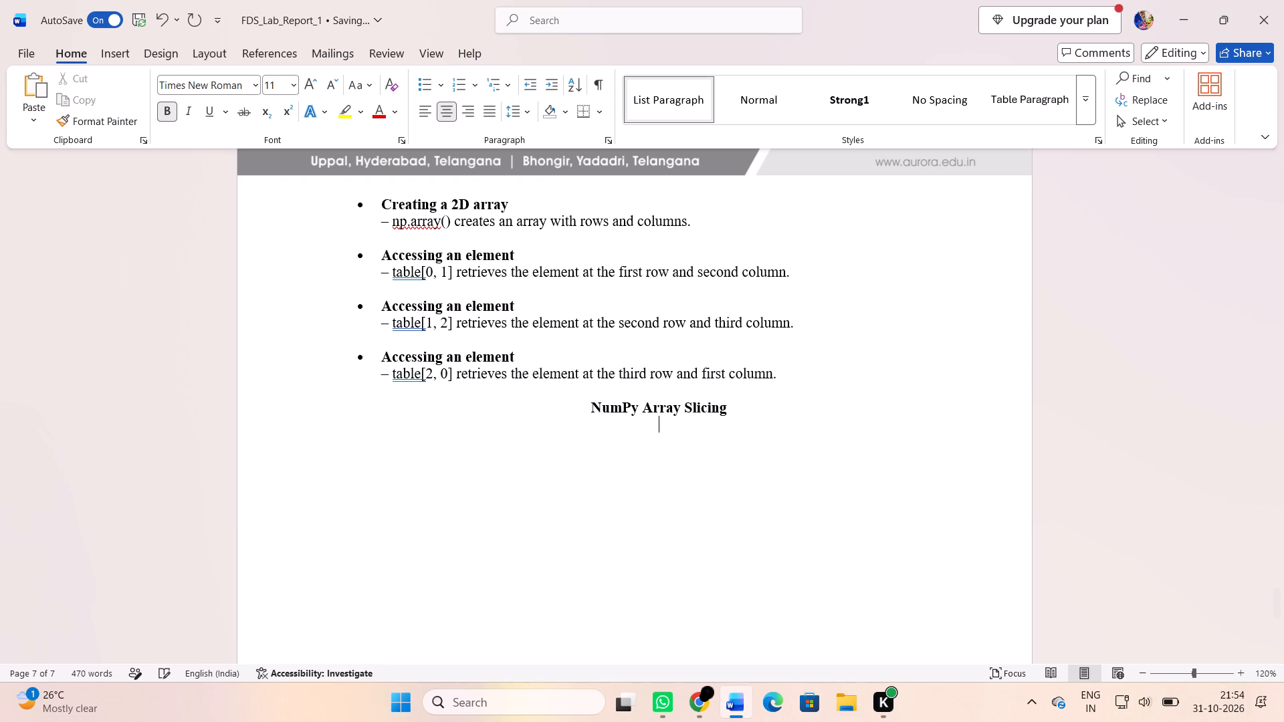
key(ctrl+v)
click(734, 410)
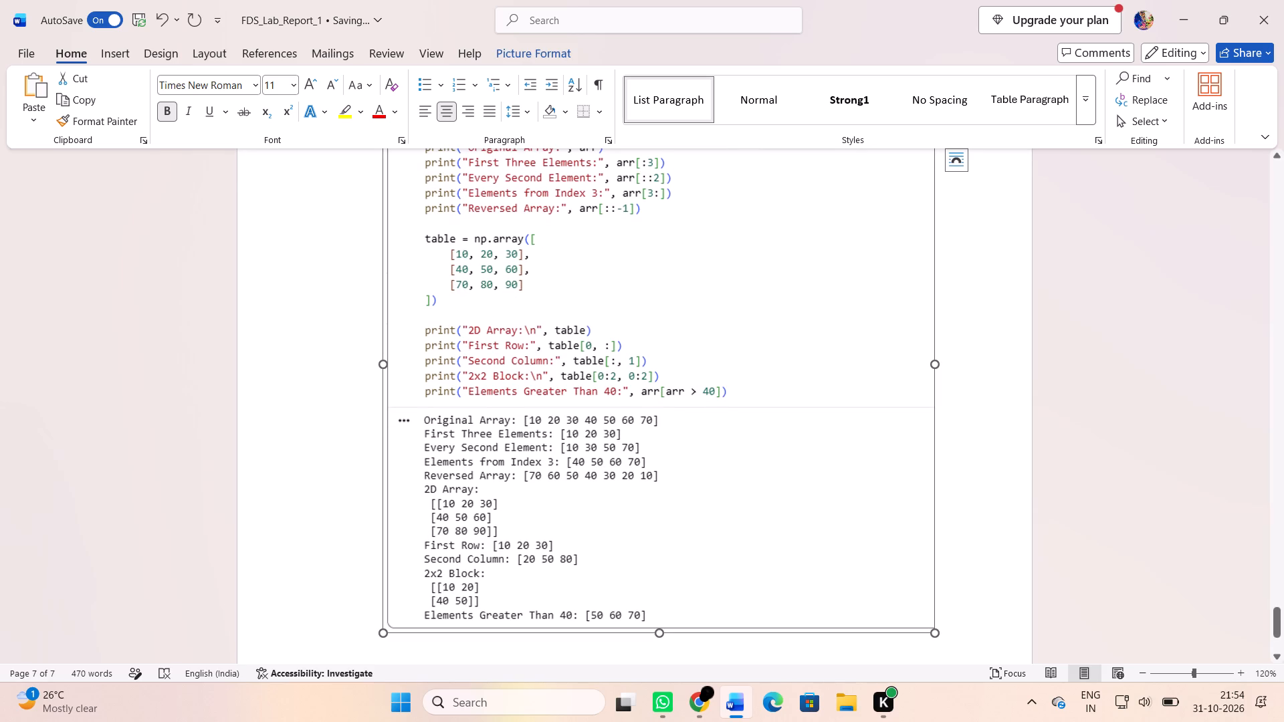
key(ctrl+e)
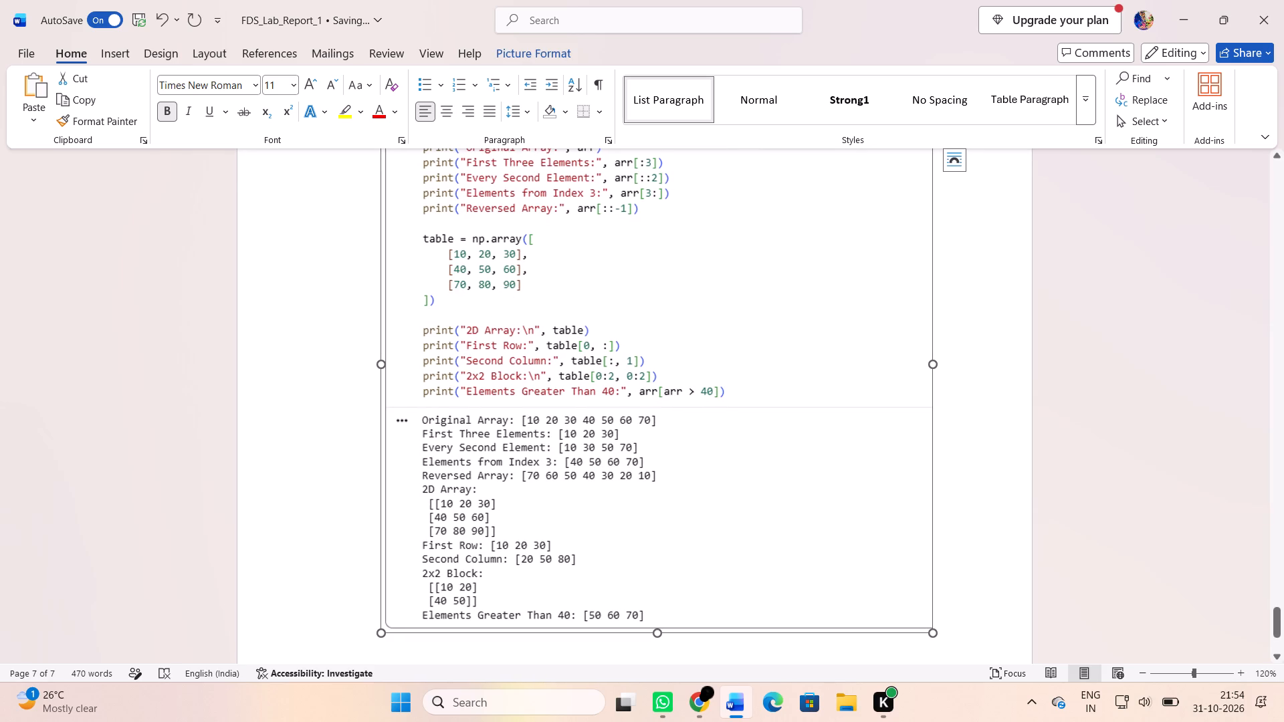
click(737, 477)
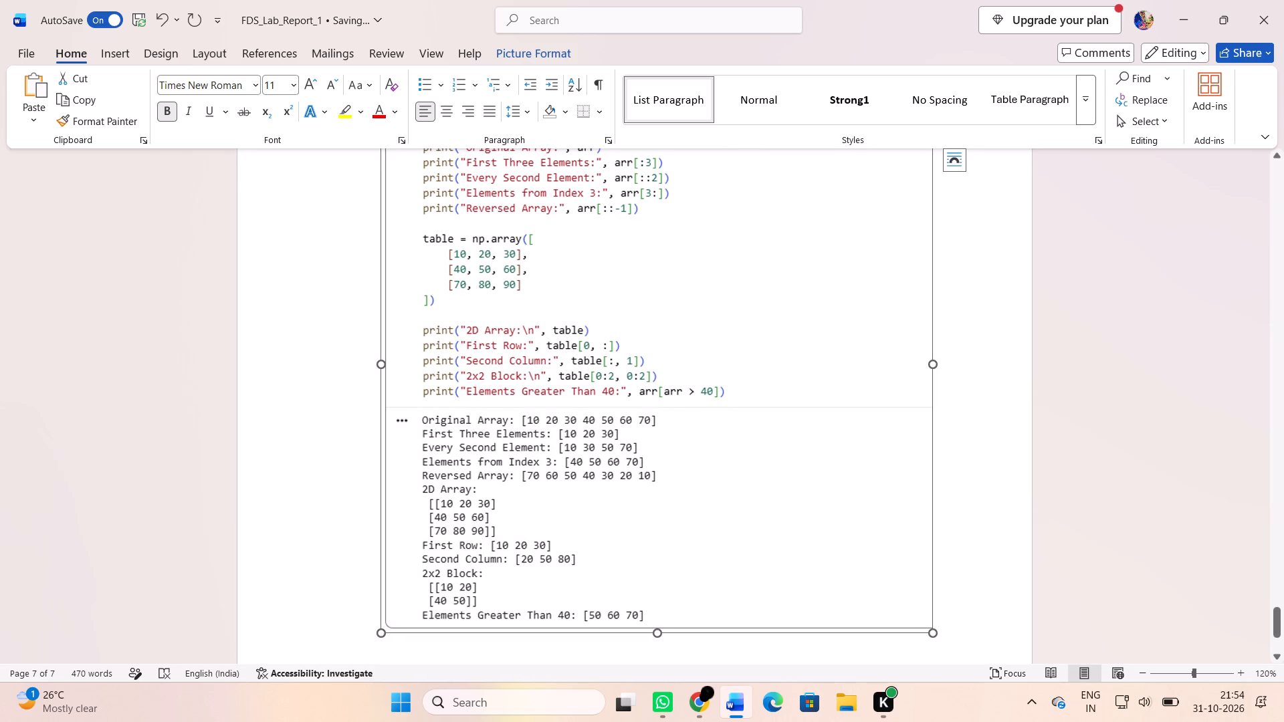
Add an empty line directly below the pasted slicing screenshot.
click(962, 488)
scroll(859, 552, down, 1)
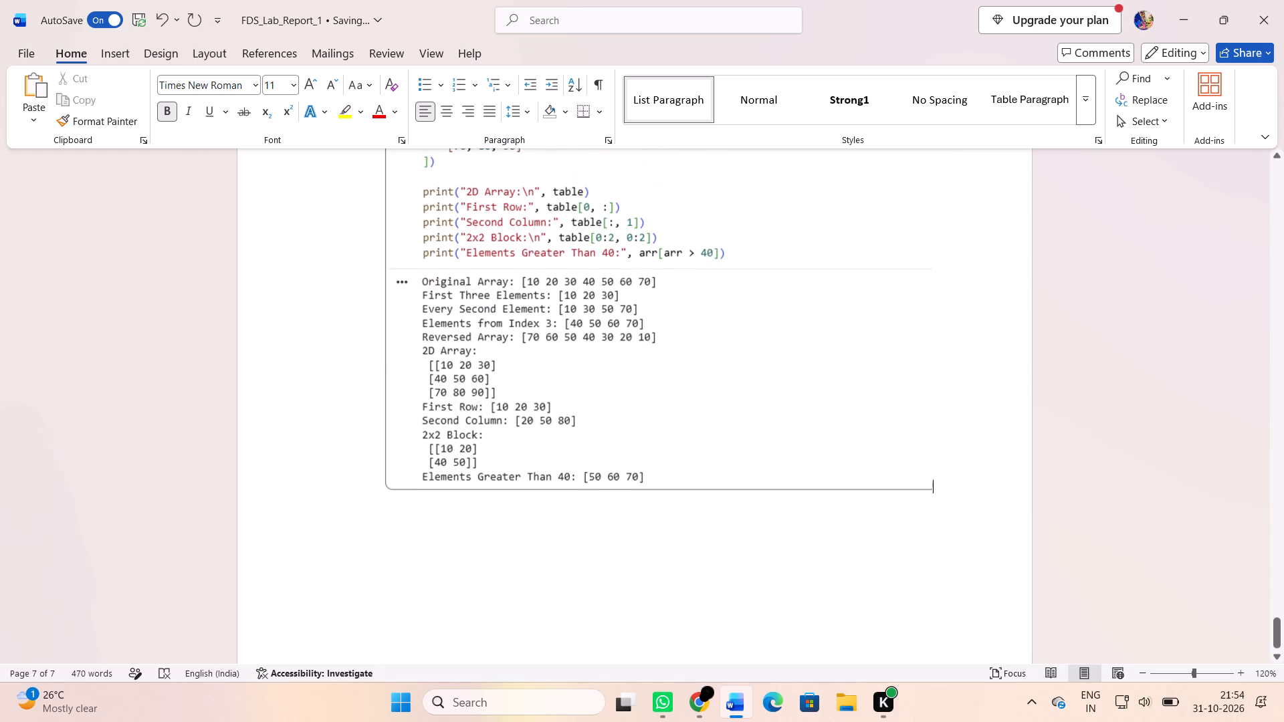
scroll(859, 552, down, 1)
key(Return)
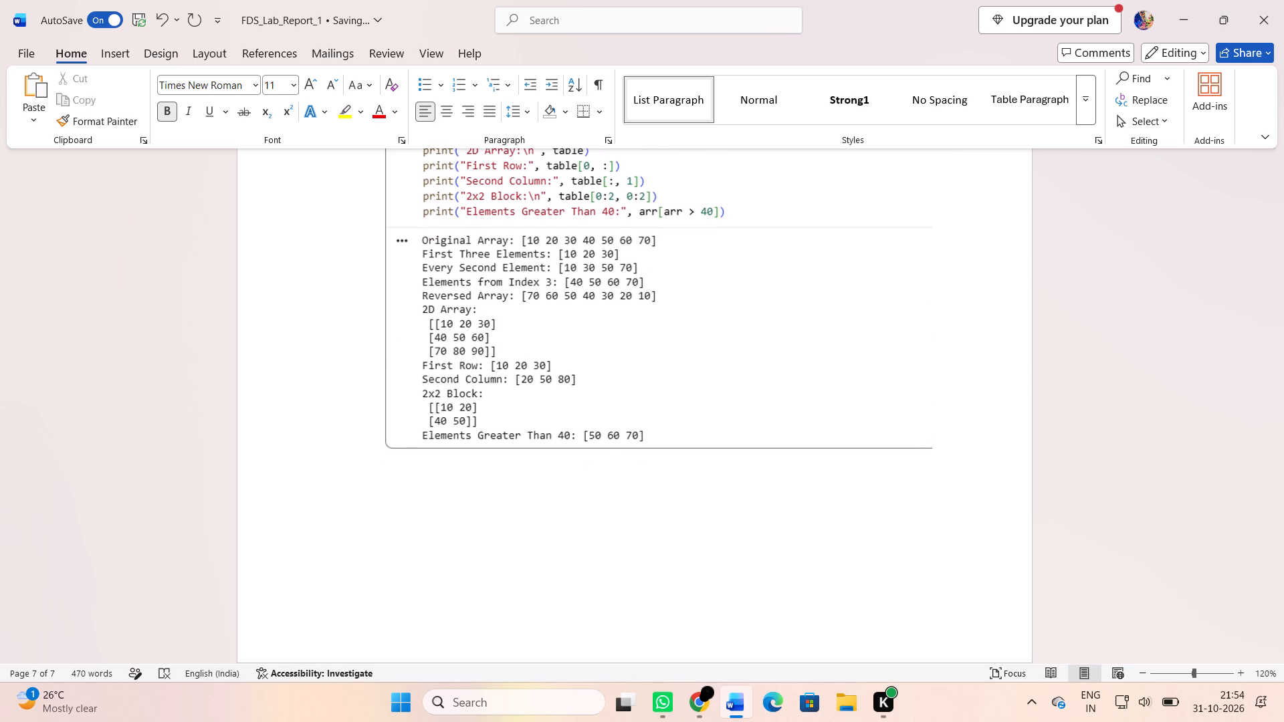
scroll(822, 495, down, 1)
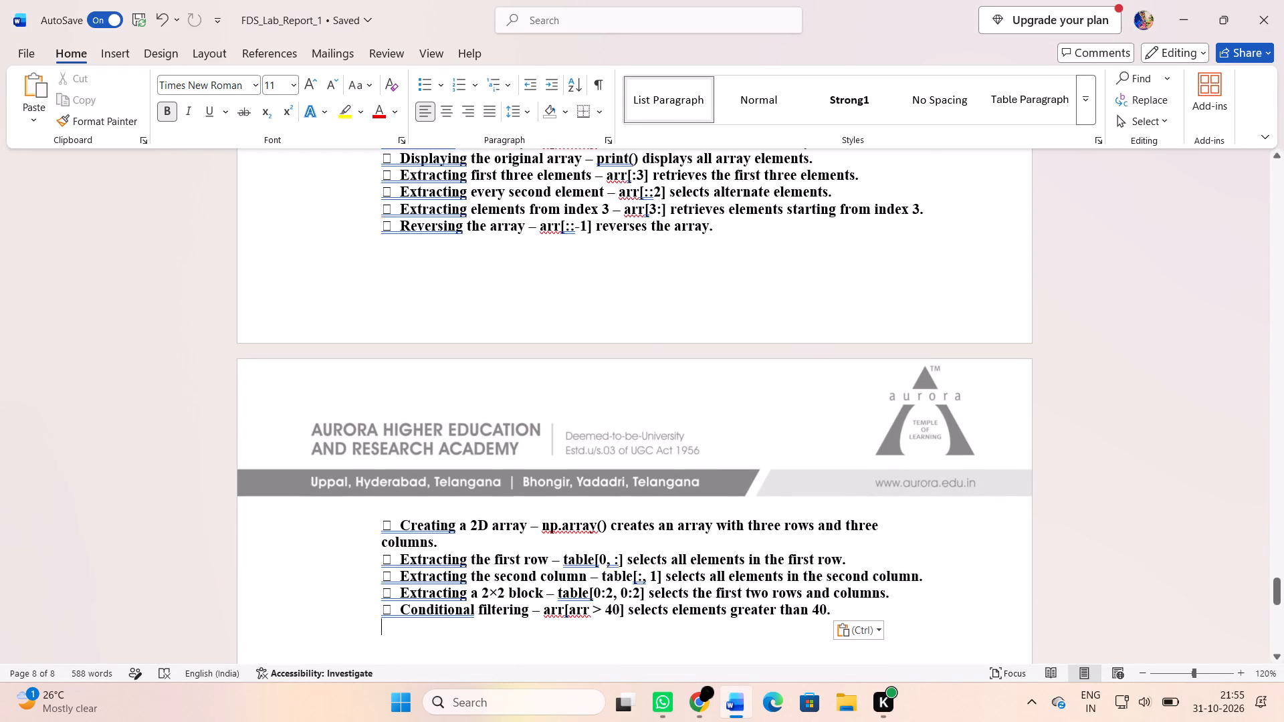
Remove the bold formatting from all the pasted slicing descriptions, from "Creating a 1D array" through "Conditional filtering".
drag(838, 610, 760, 544)
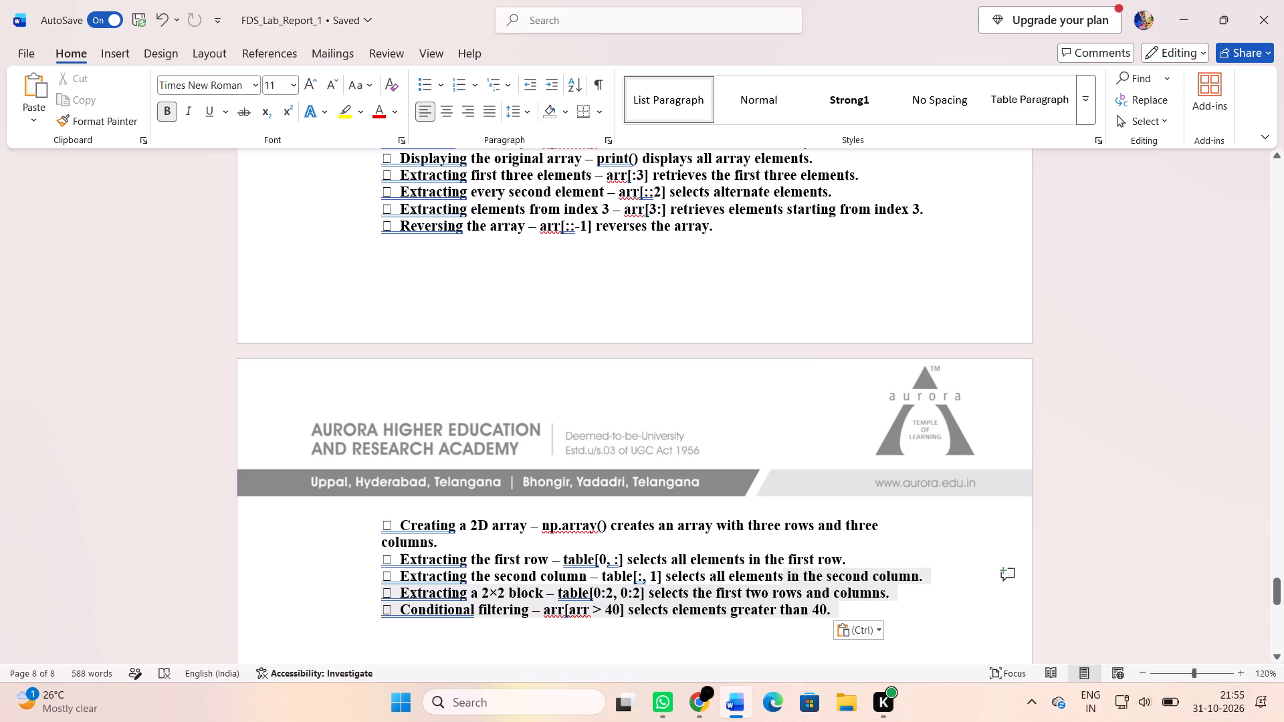
drag(760, 544, 401, 170)
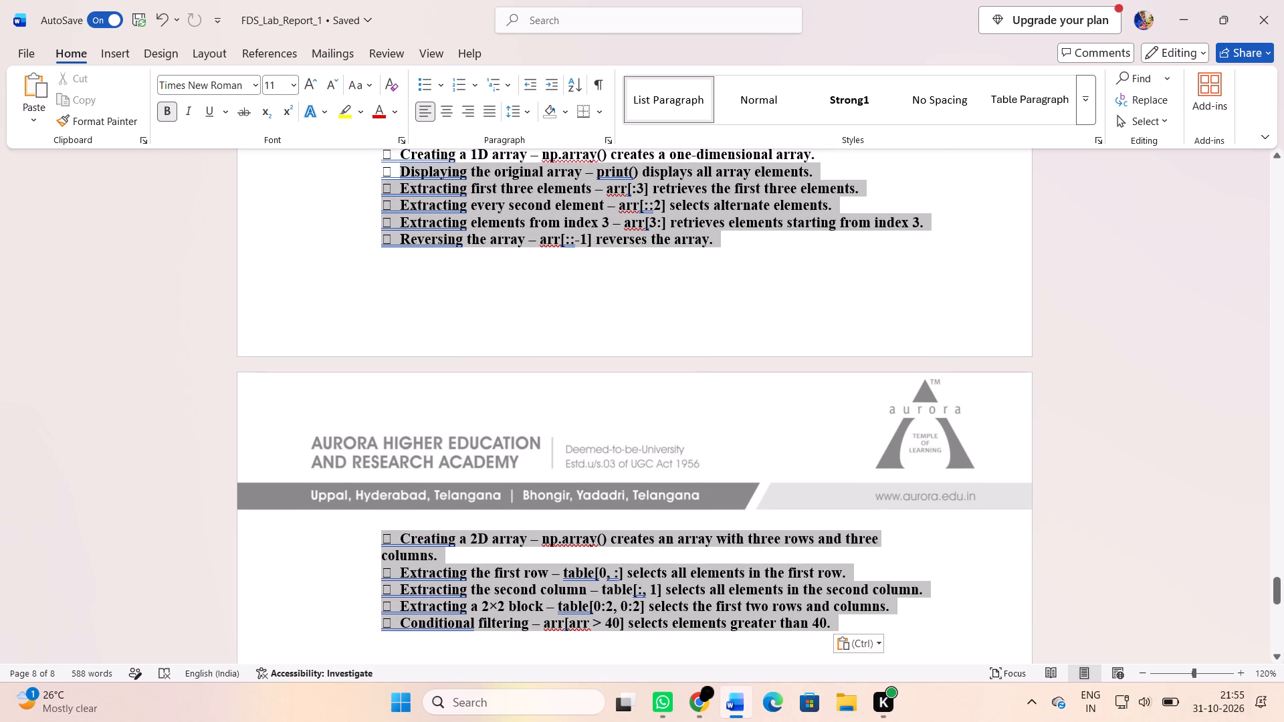
drag(401, 170, 389, 360)
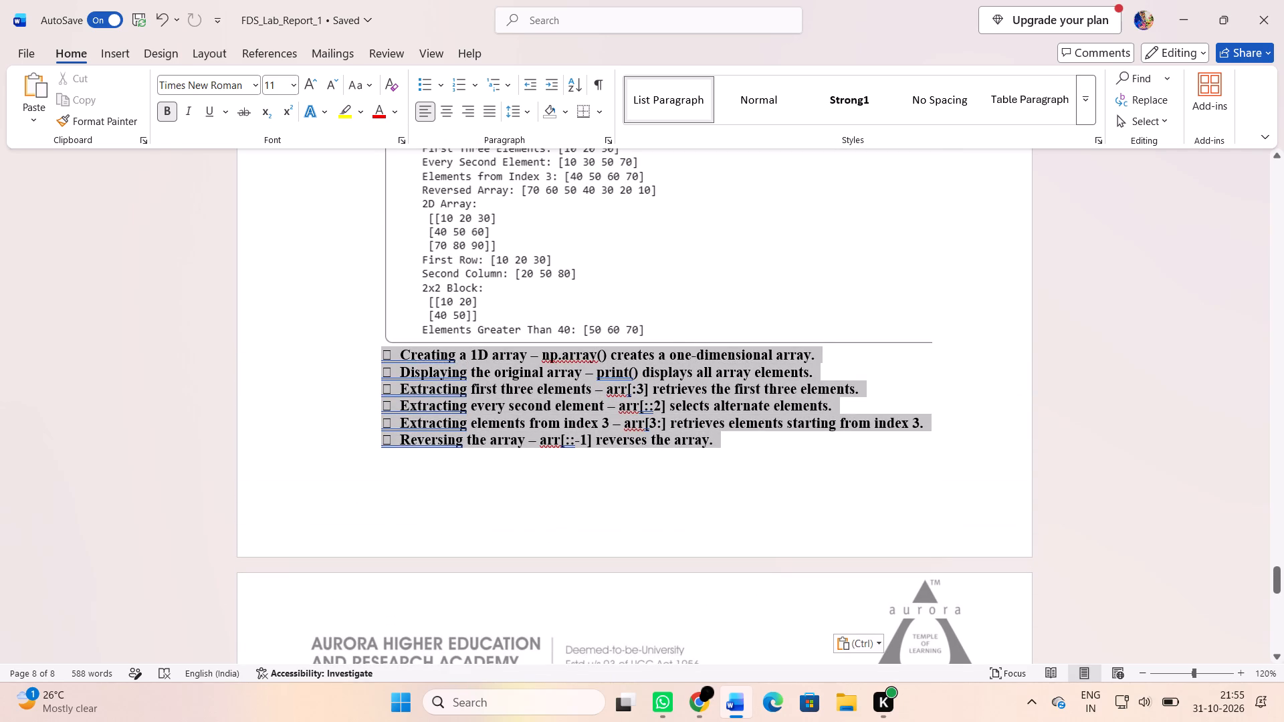
drag(389, 360, 389, 359)
key(ctrl+b)
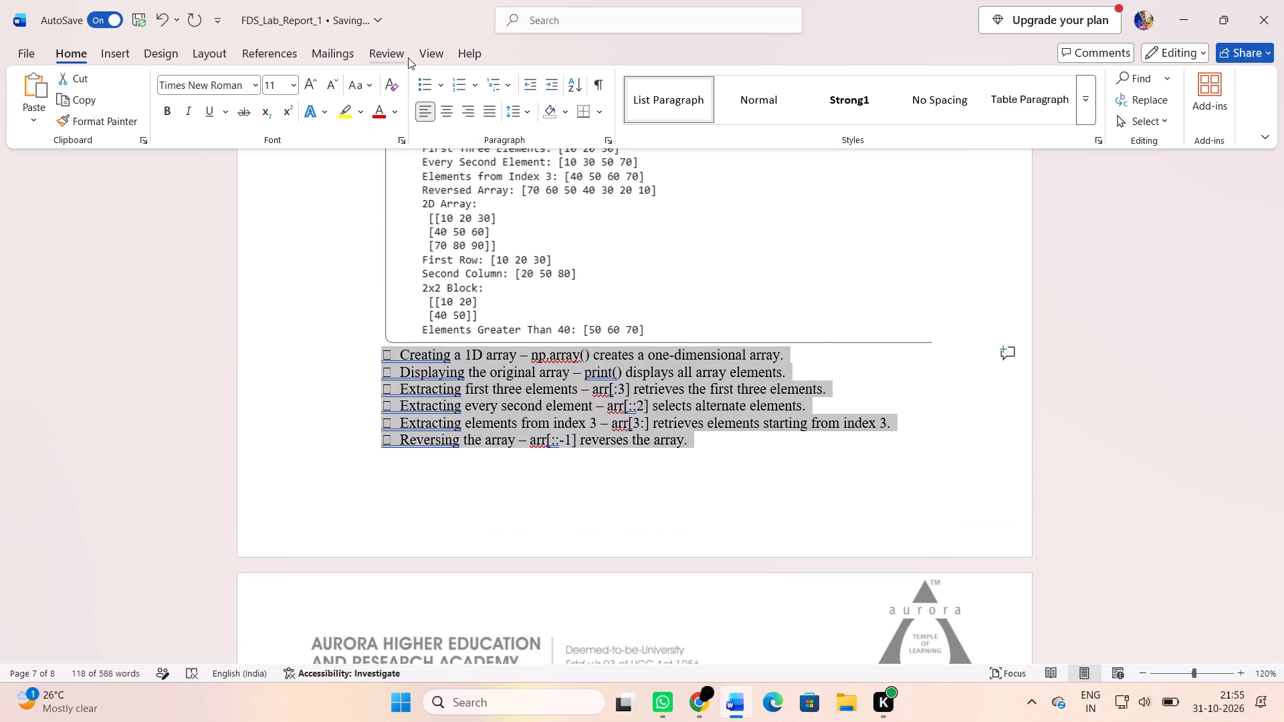
Format the selected slicing descriptions as a bulleted list with solid round bullets.
click(426, 81)
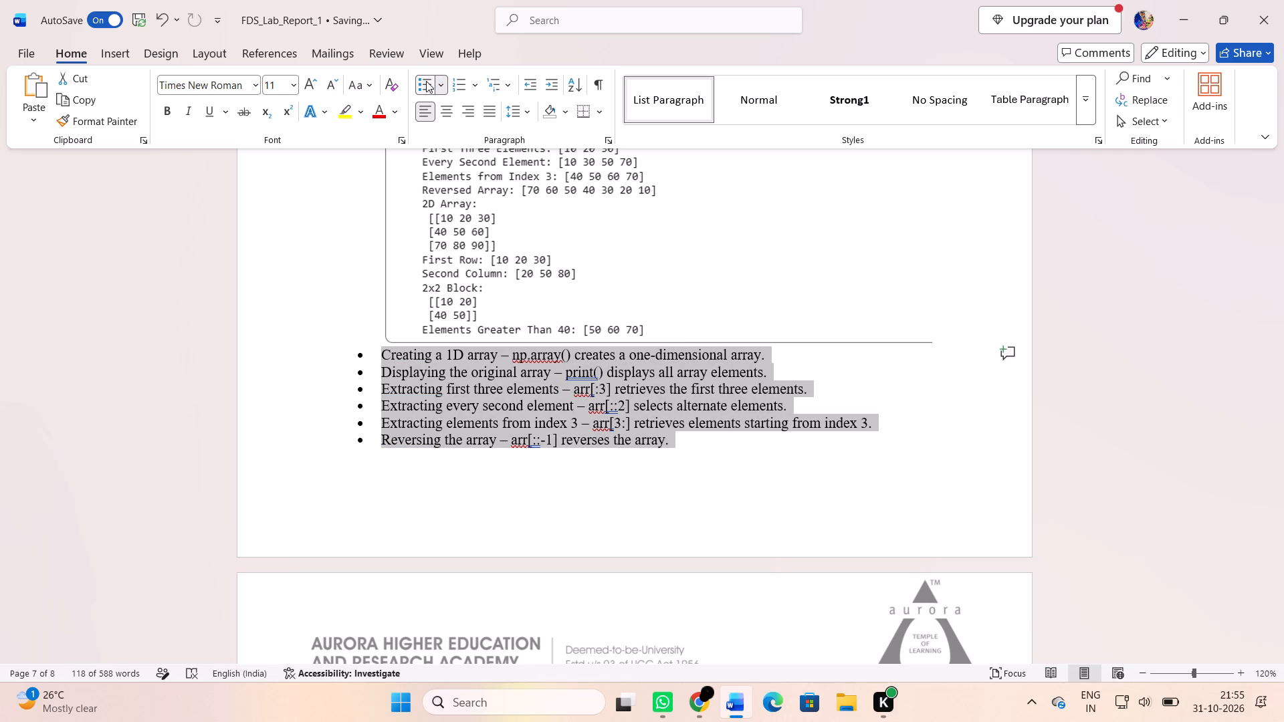
click(442, 85)
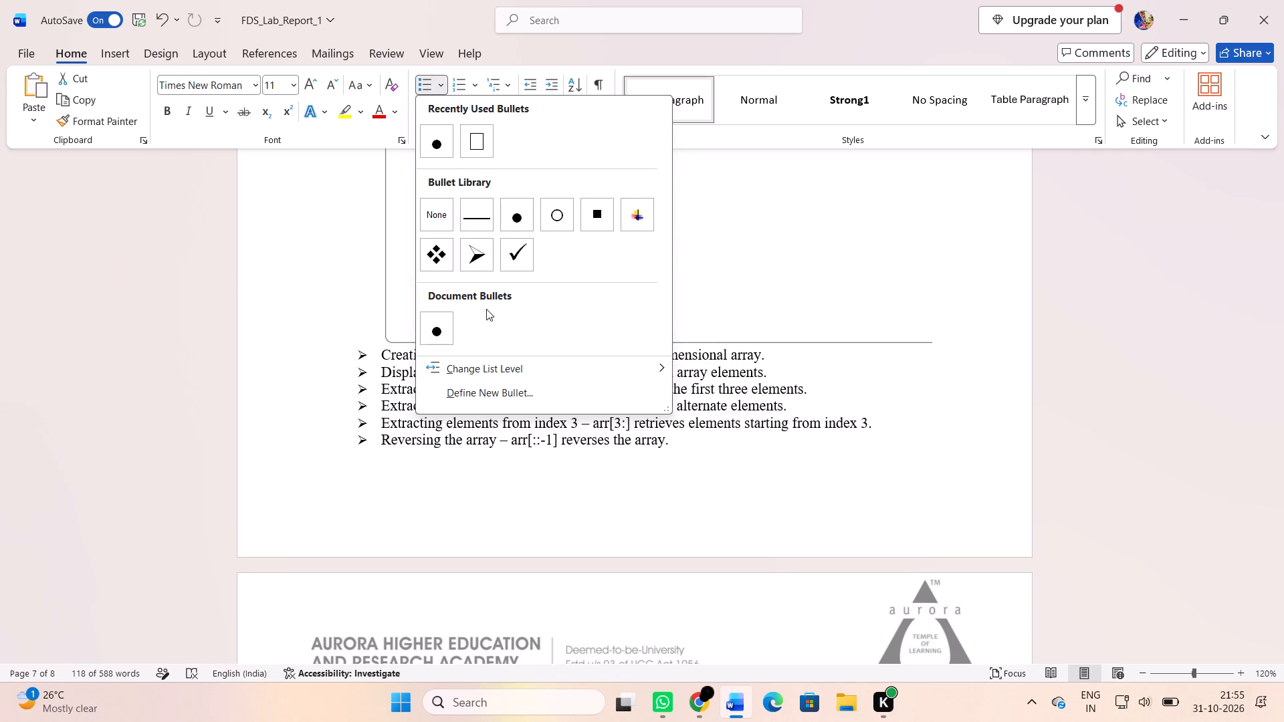
click(441, 145)
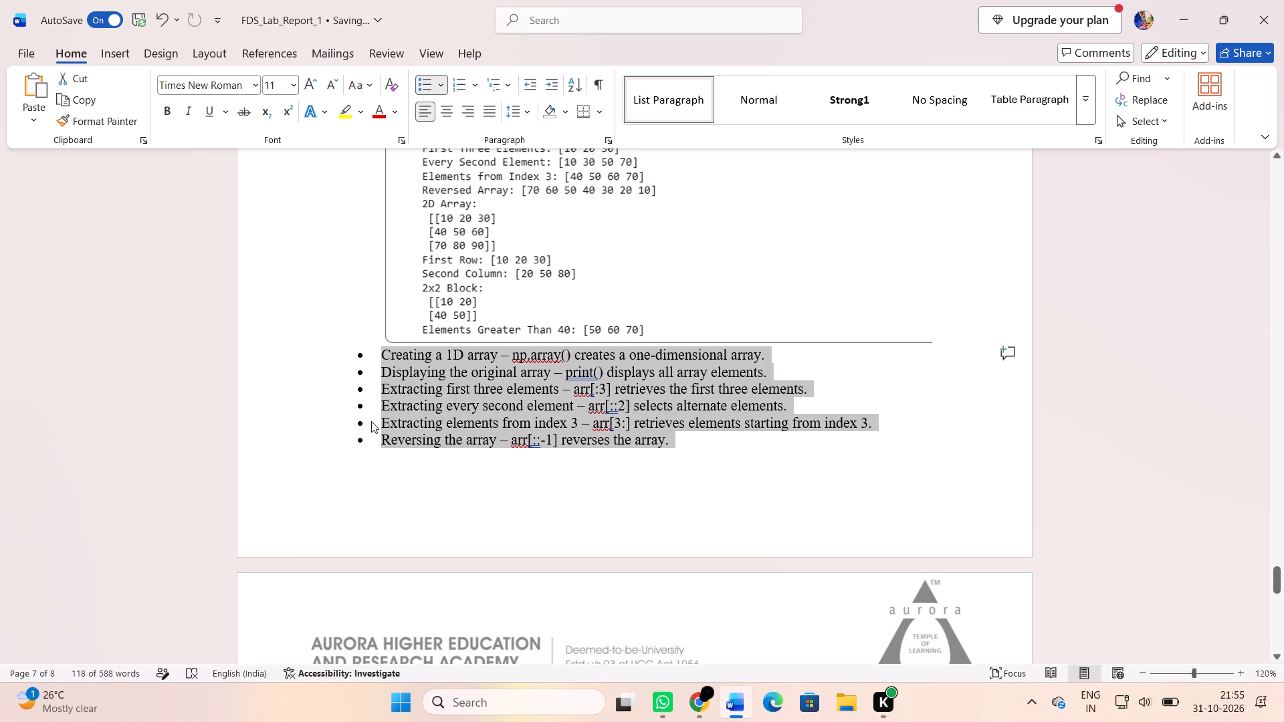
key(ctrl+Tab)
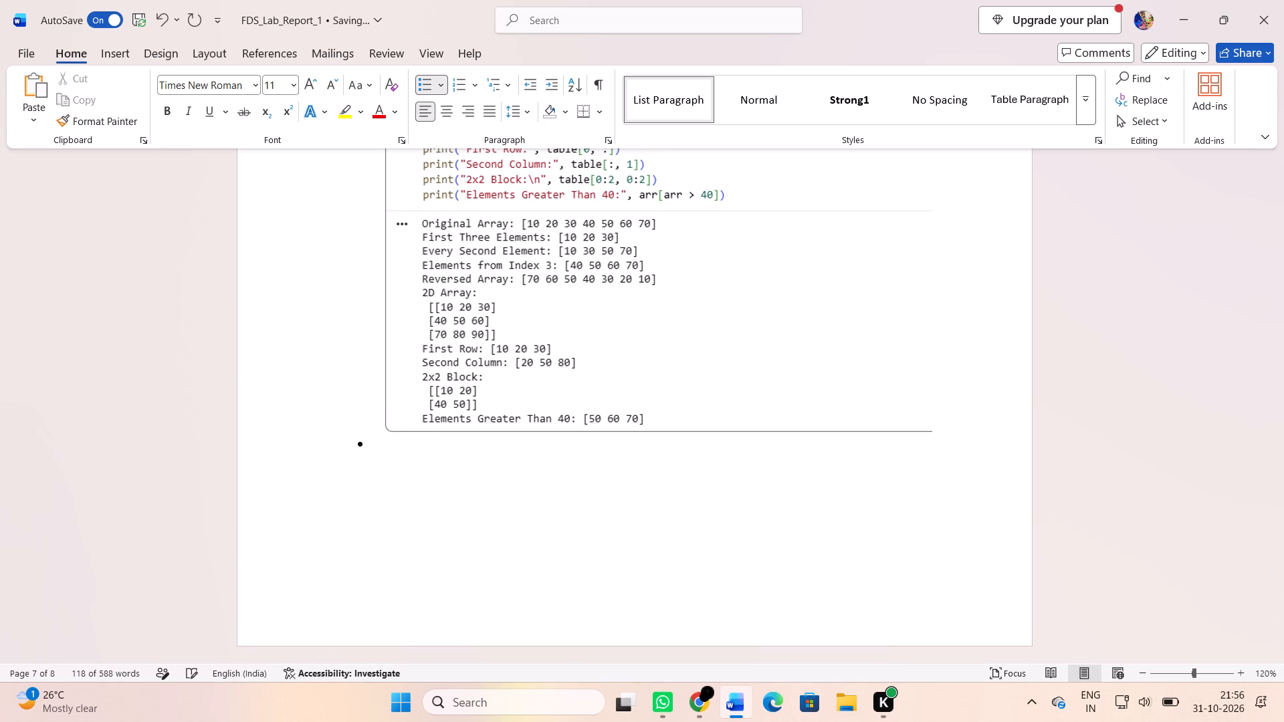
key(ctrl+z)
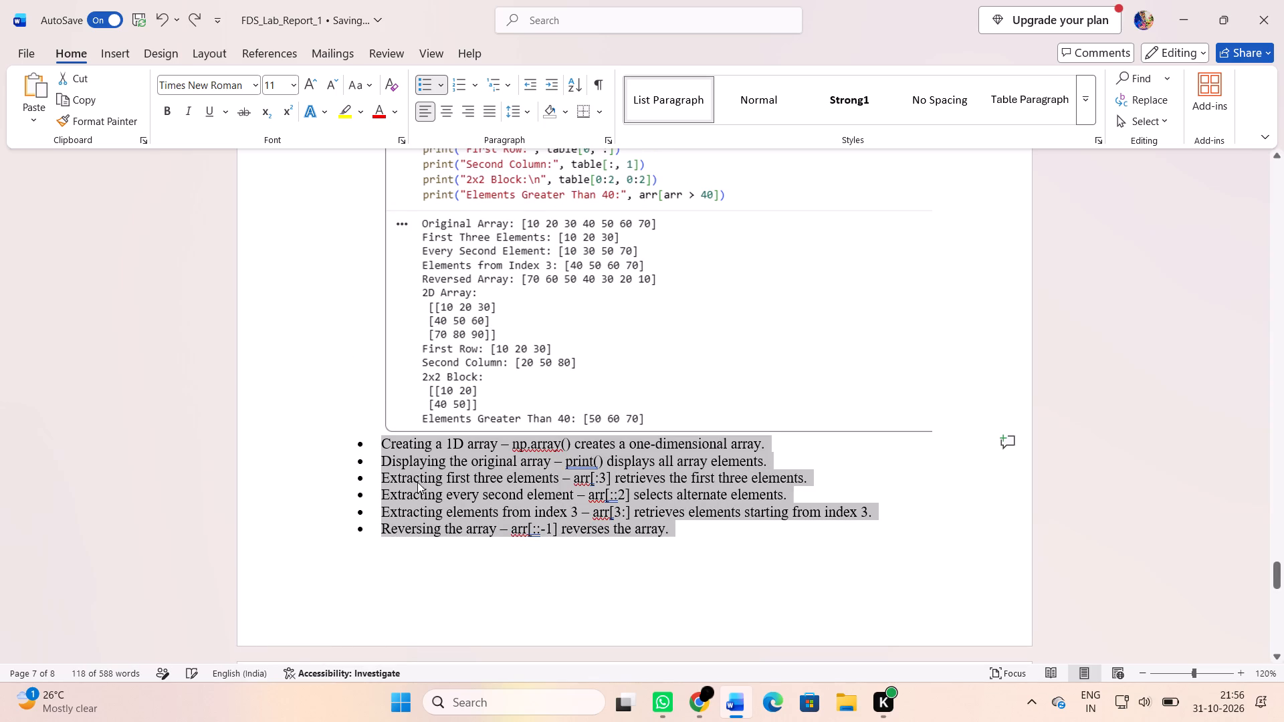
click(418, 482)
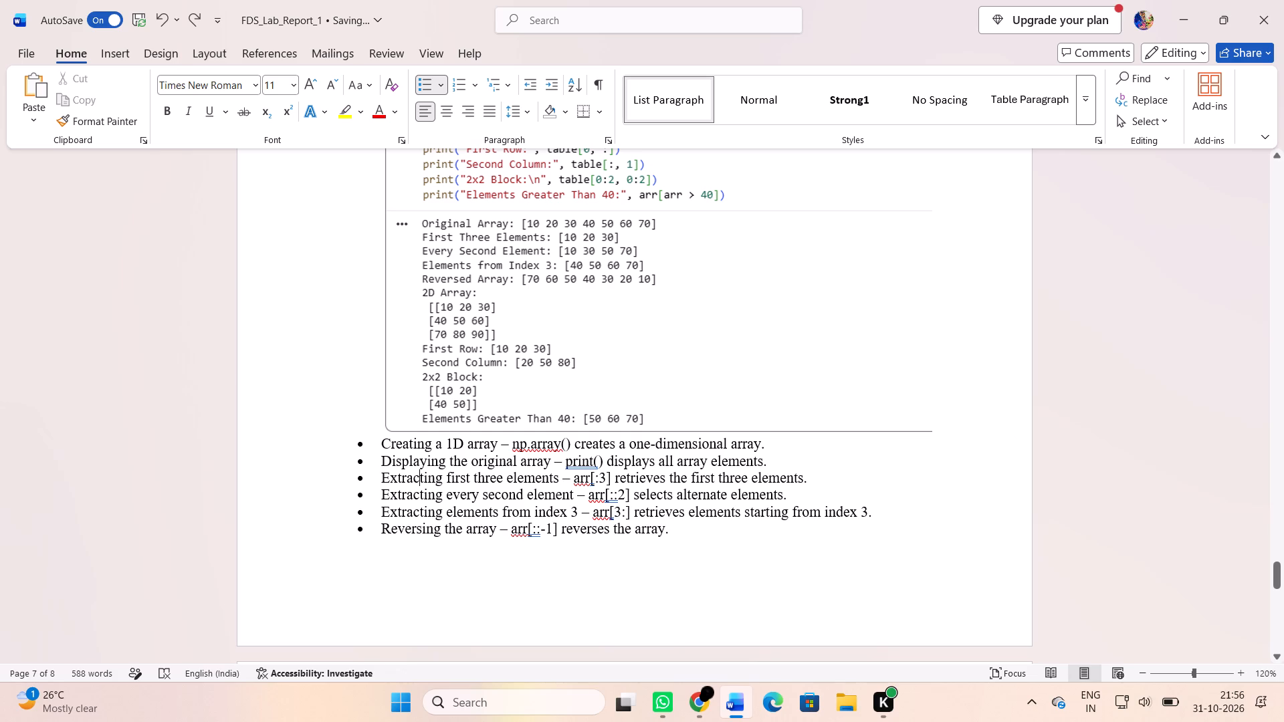
Bold the lead phrases "Creating a 1D array", "Displaying the original array" and "Extracting first three elements" in the slicing list.
drag(503, 447, 374, 450)
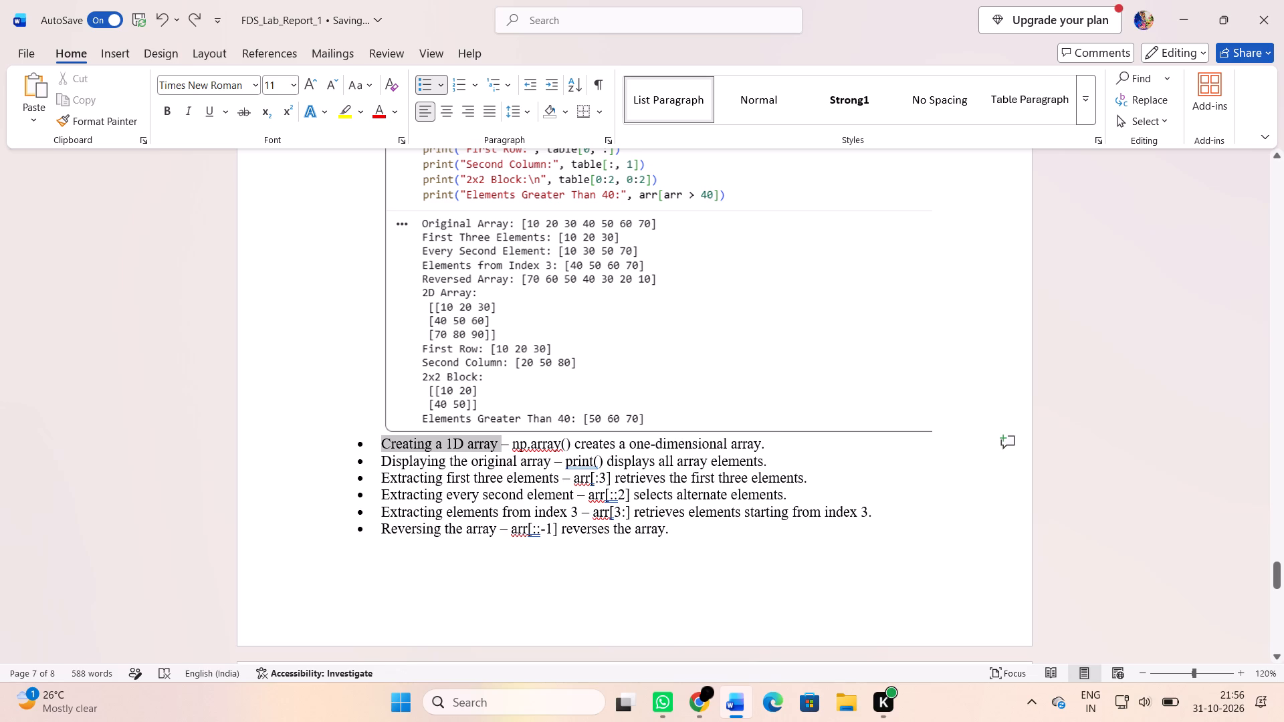
drag(374, 450, 378, 445)
click(393, 413)
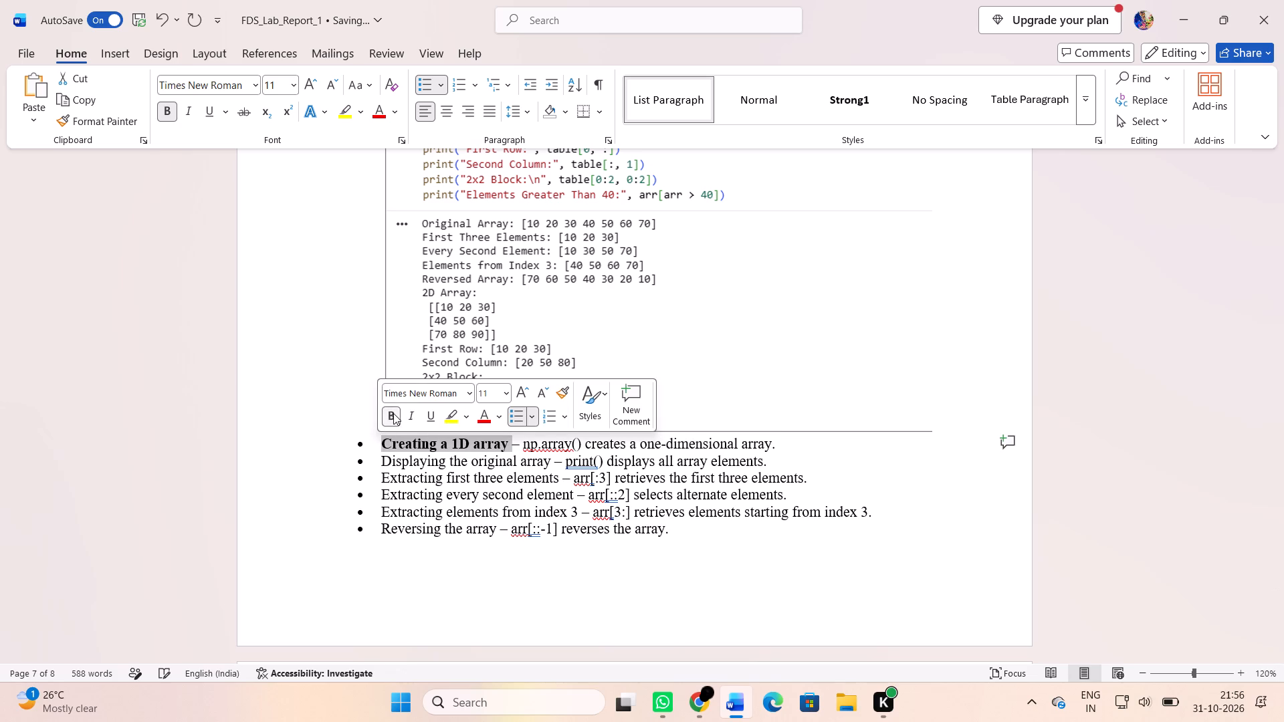
drag(554, 462, 488, 465)
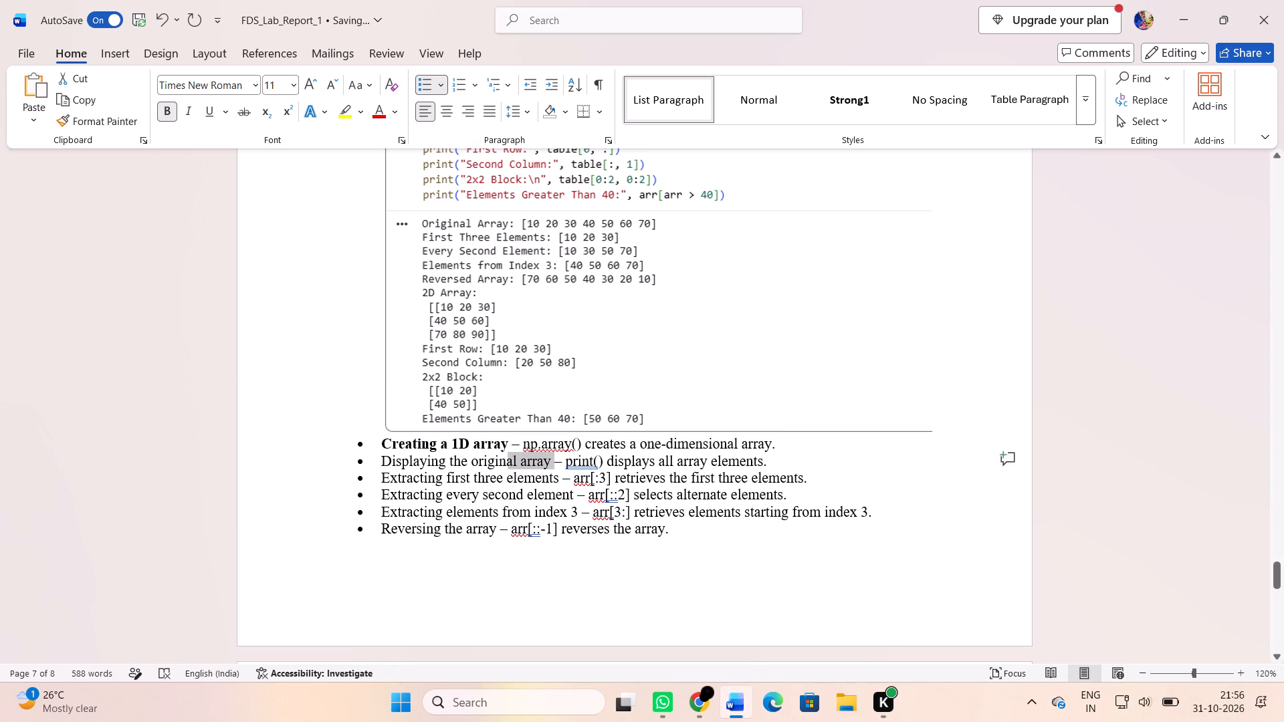
drag(488, 465, 397, 461)
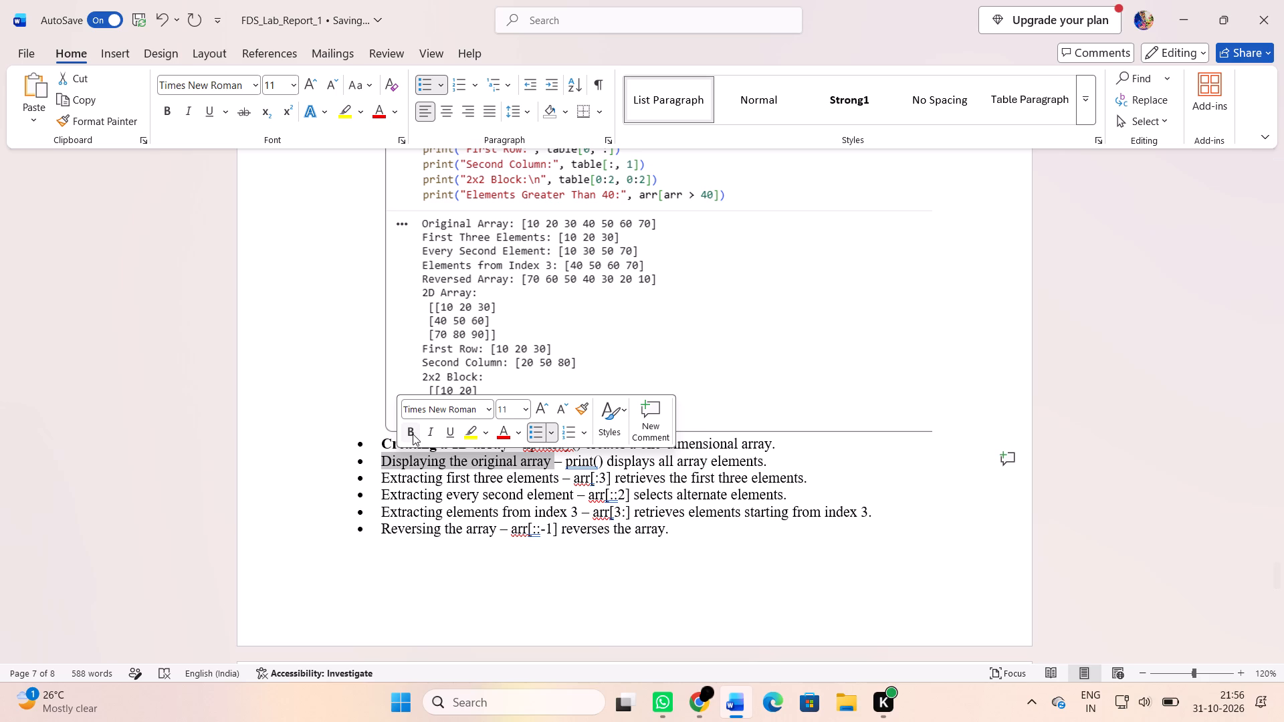
click(413, 434)
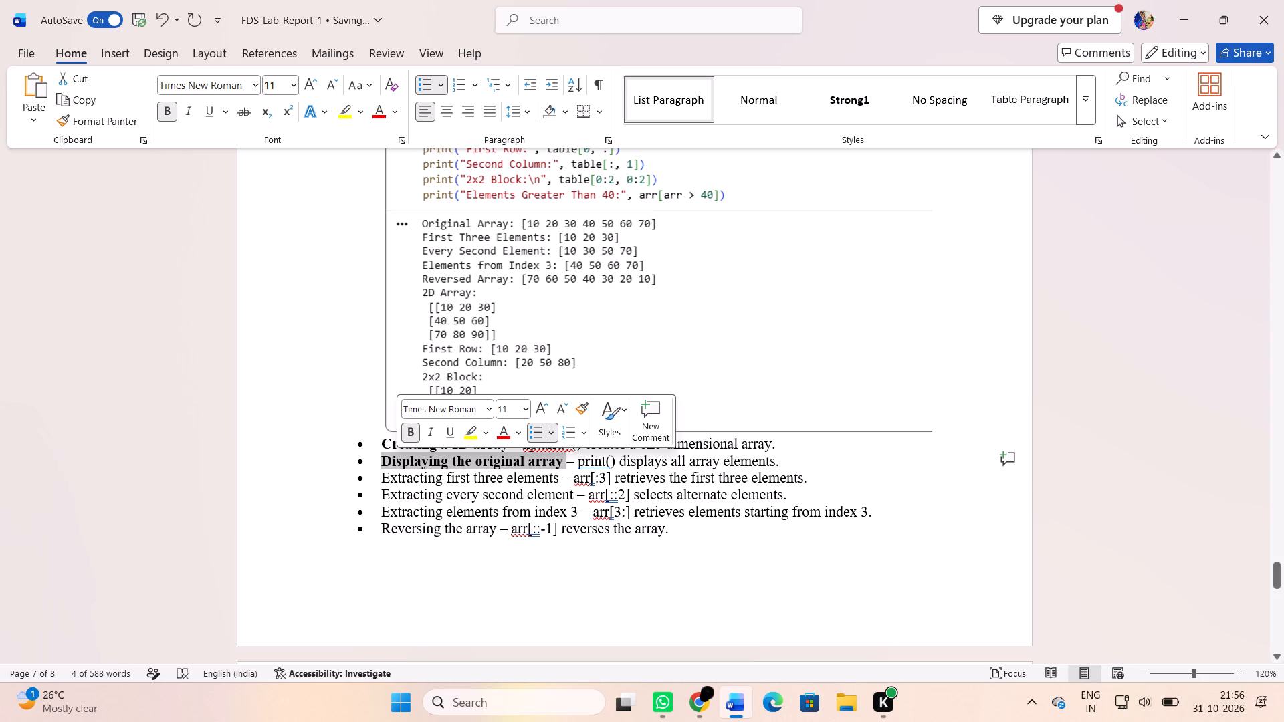
drag(558, 481, 391, 482)
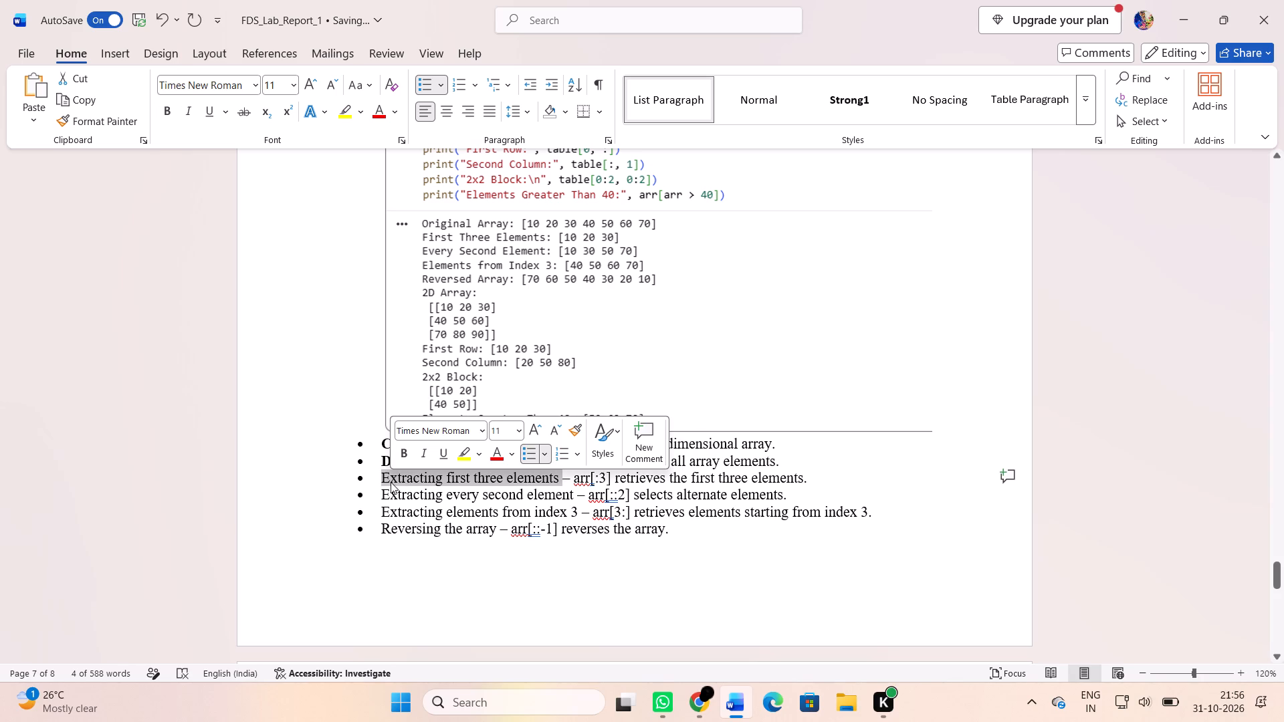
click(408, 447)
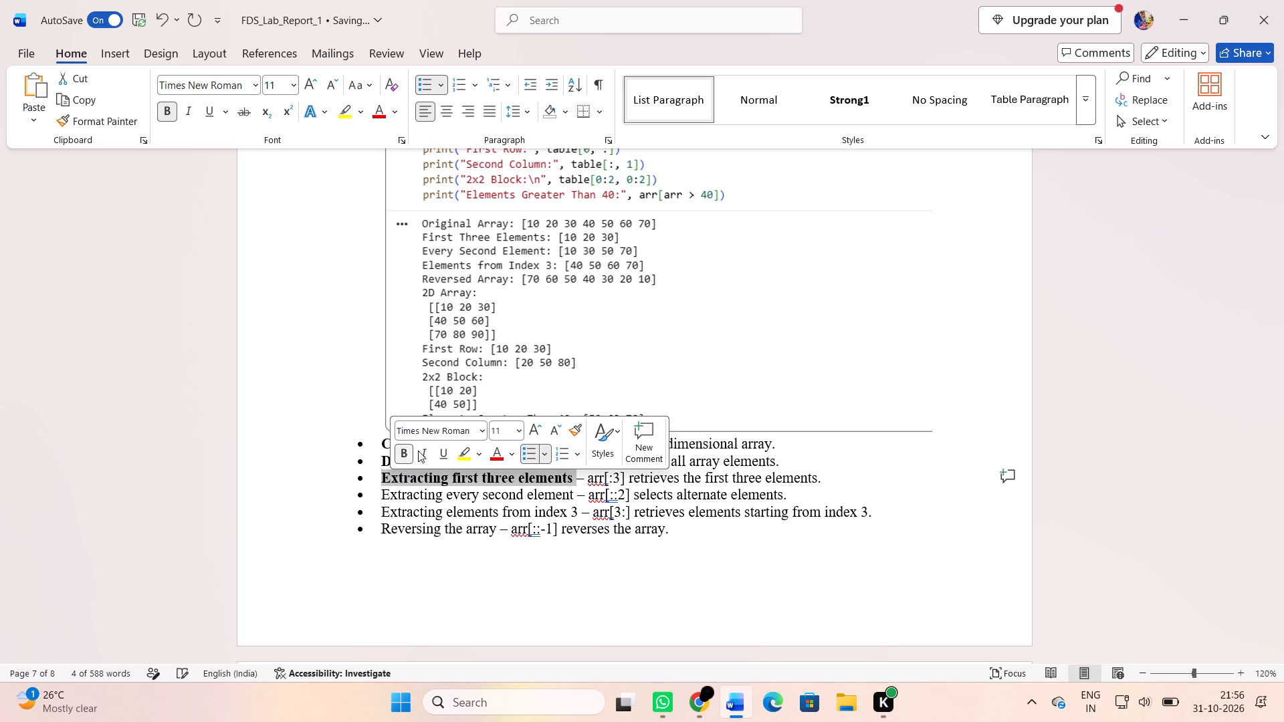
Bold the lead phrases "Extracting every second element", "Extracting elements from index" and "Reversing the array" in the slicing list.
click(572, 499)
drag(572, 499, 380, 495)
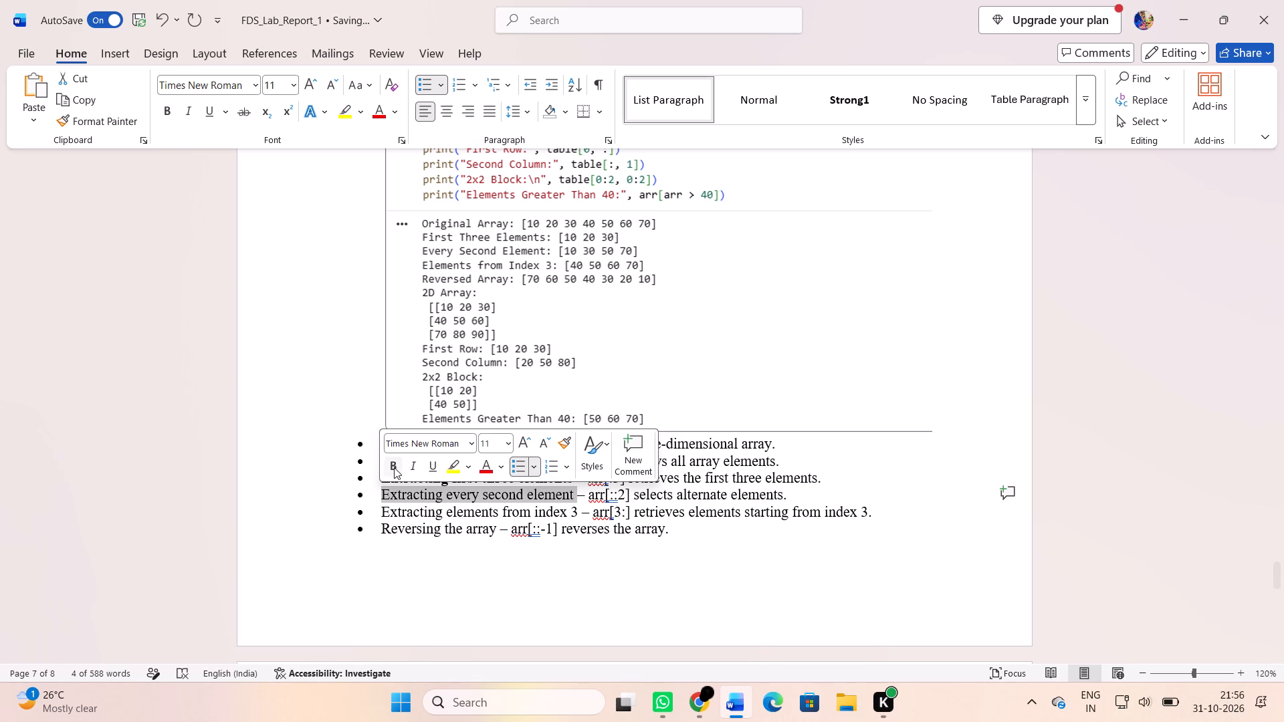
click(394, 467)
drag(576, 511, 380, 515)
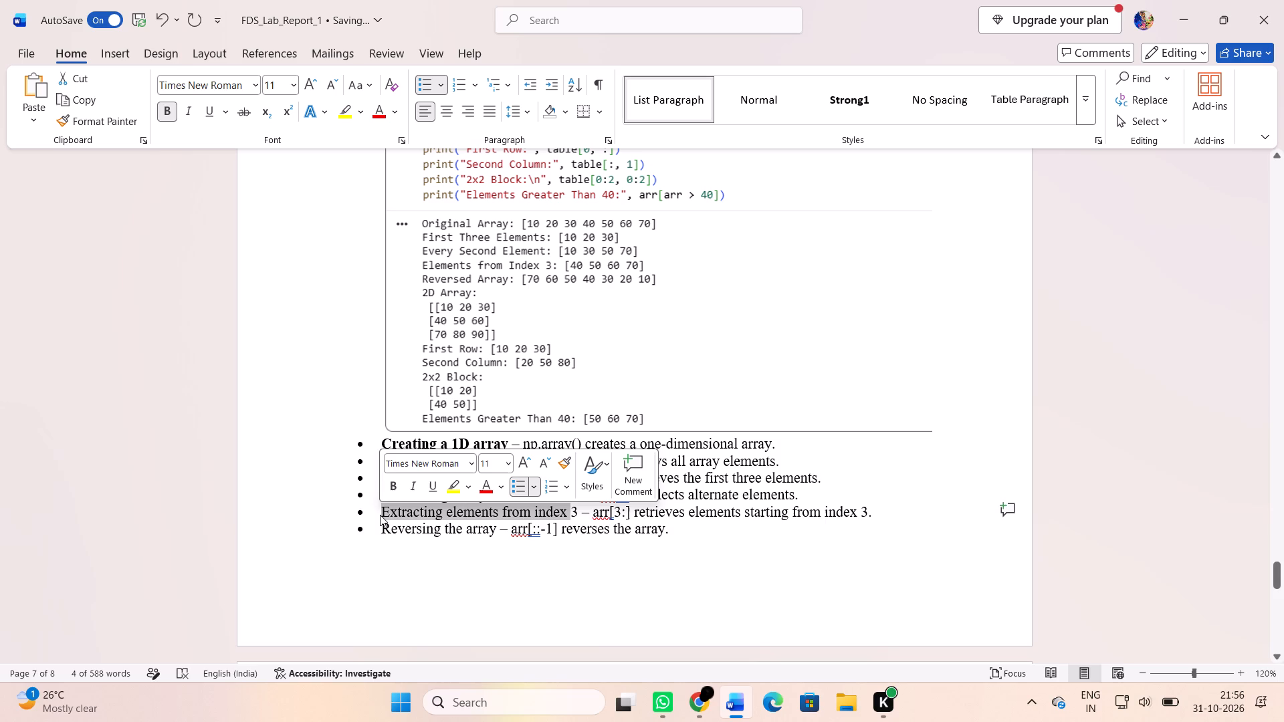
click(391, 479)
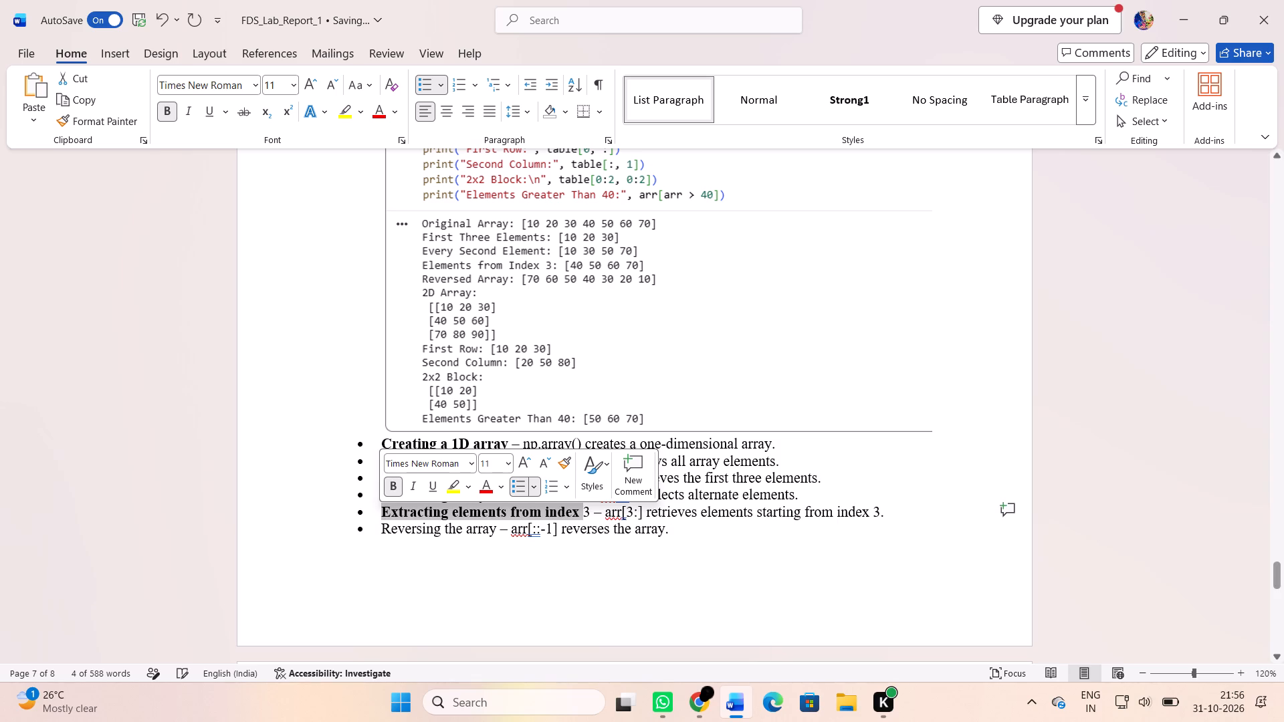
click(607, 564)
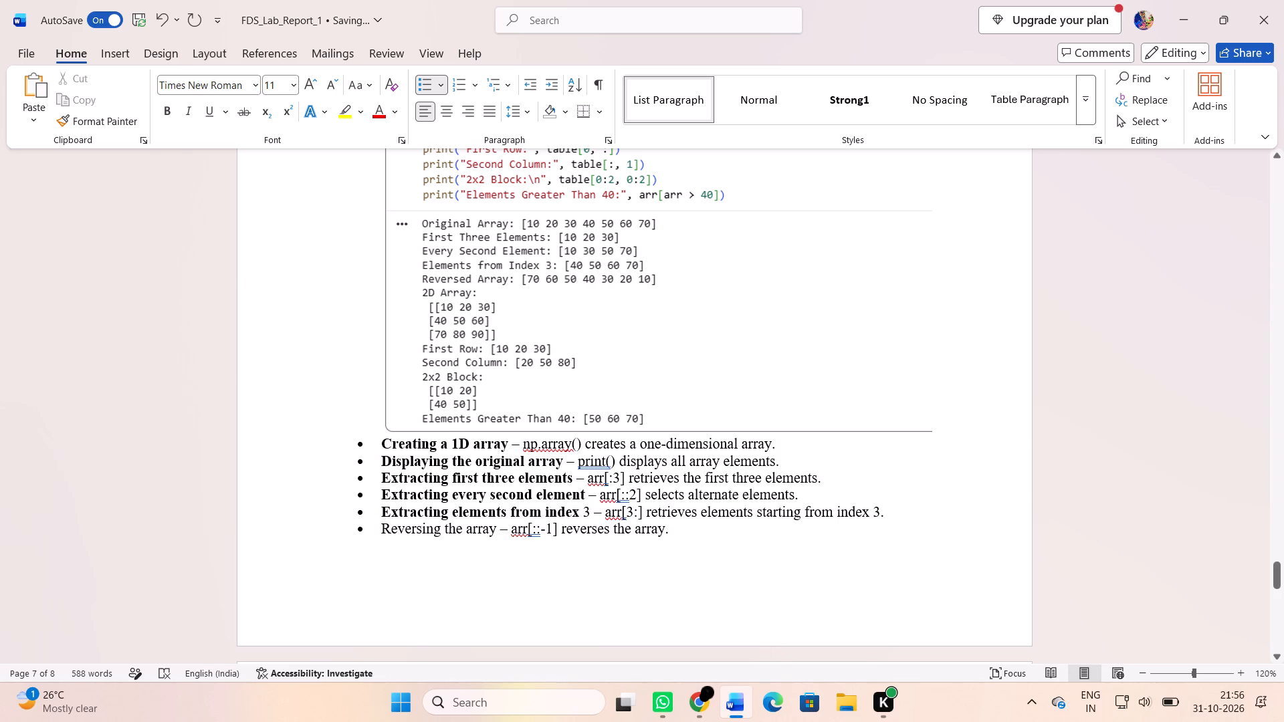
click(495, 534)
drag(495, 534, 397, 537)
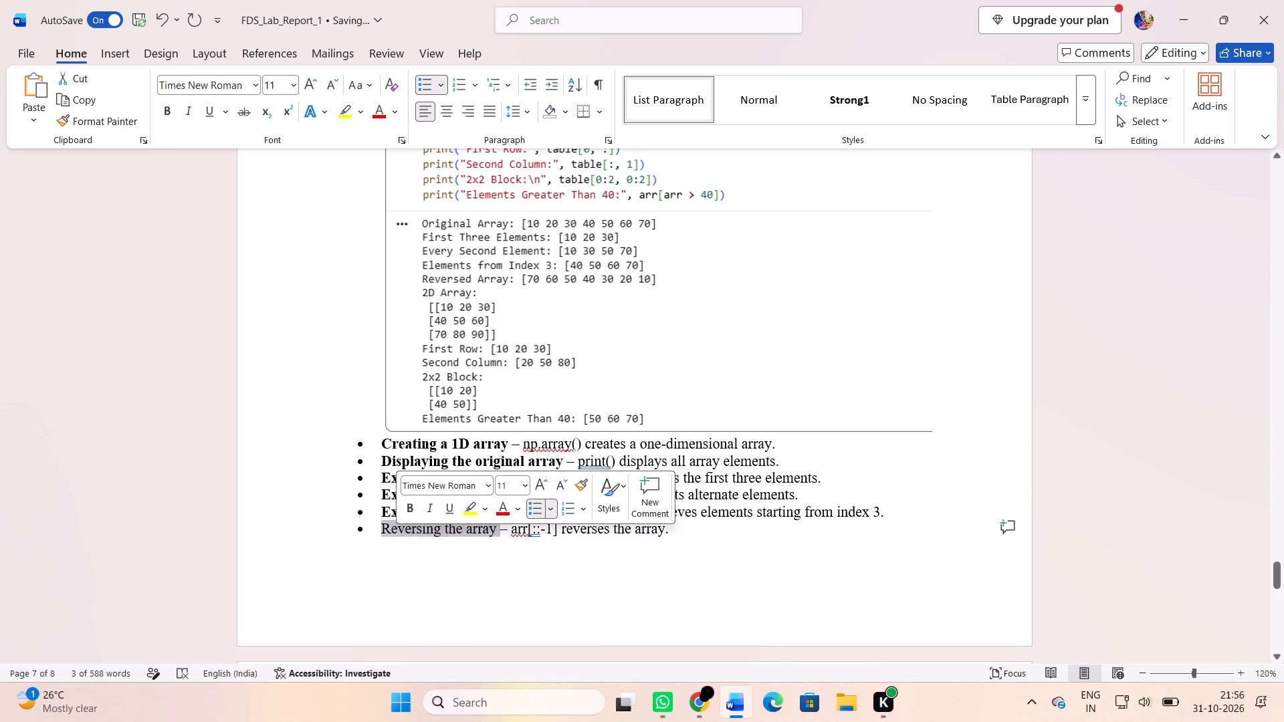
click(407, 508)
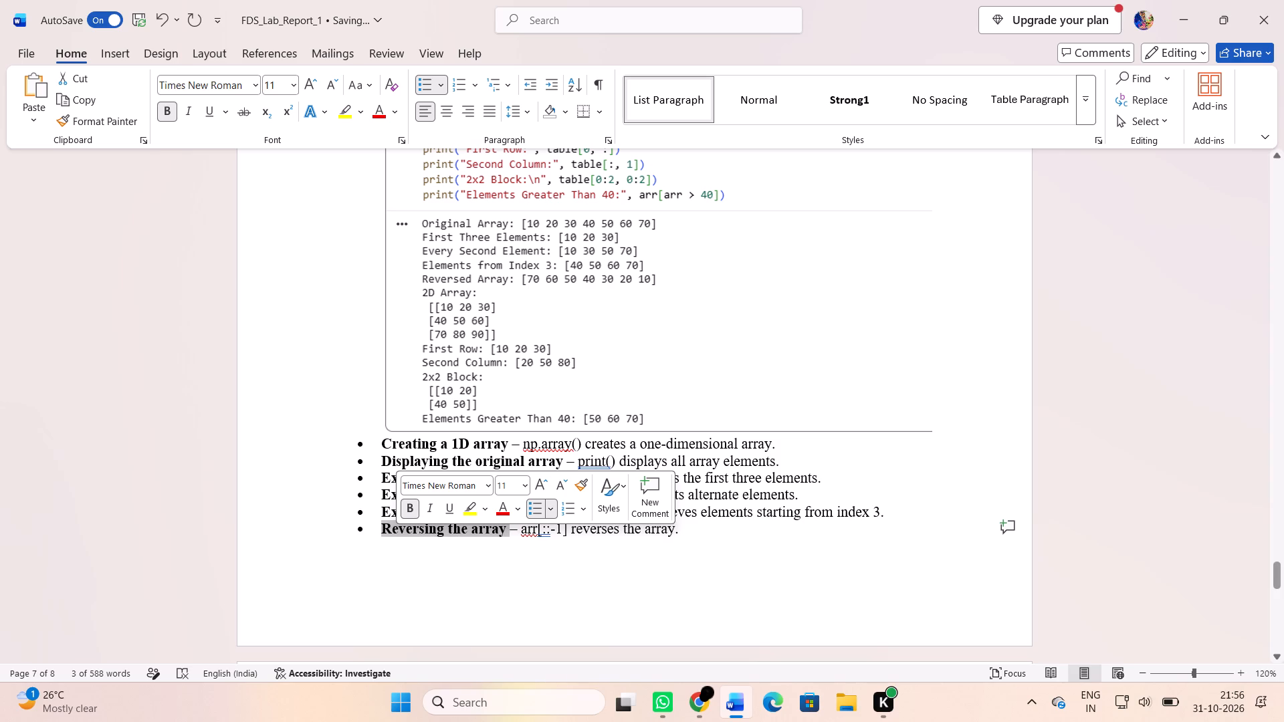
click(444, 586)
Bold the lead phrase before the dash in each of the five bullets from "Creating a 2D array" to "Conditional filtering".
scroll(444, 586, down, 1)
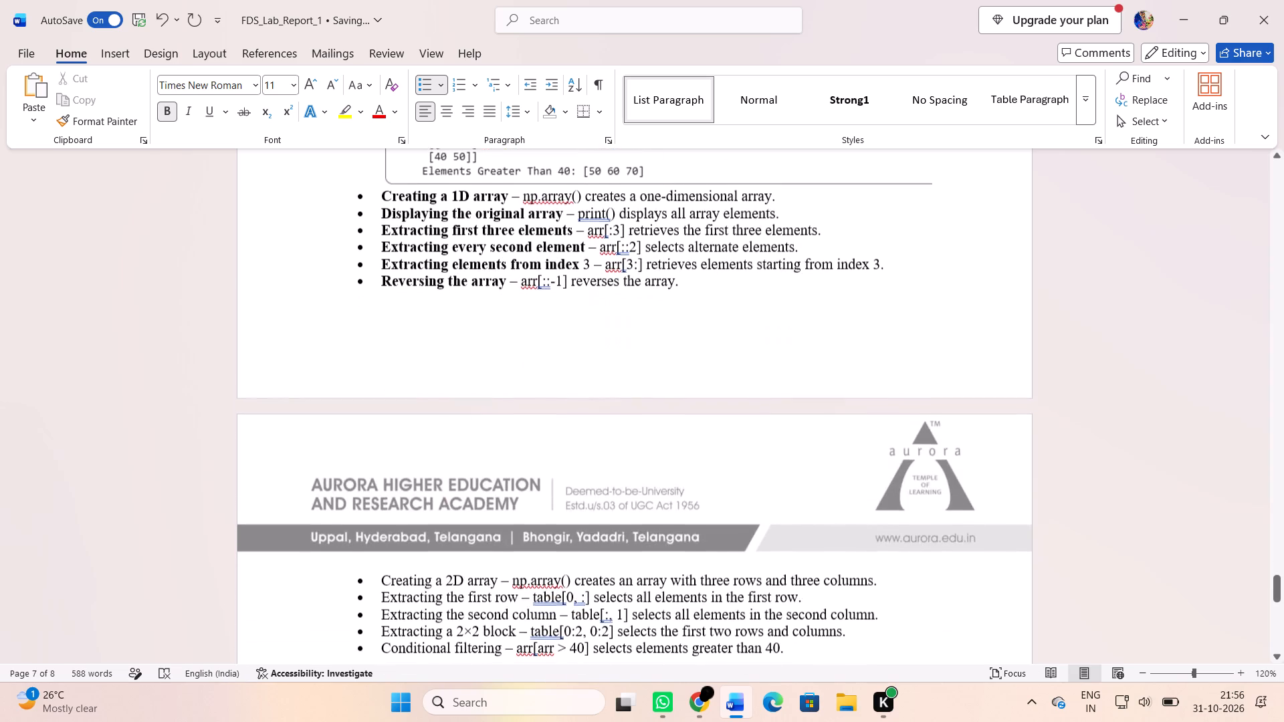
scroll(444, 586, down, 1)
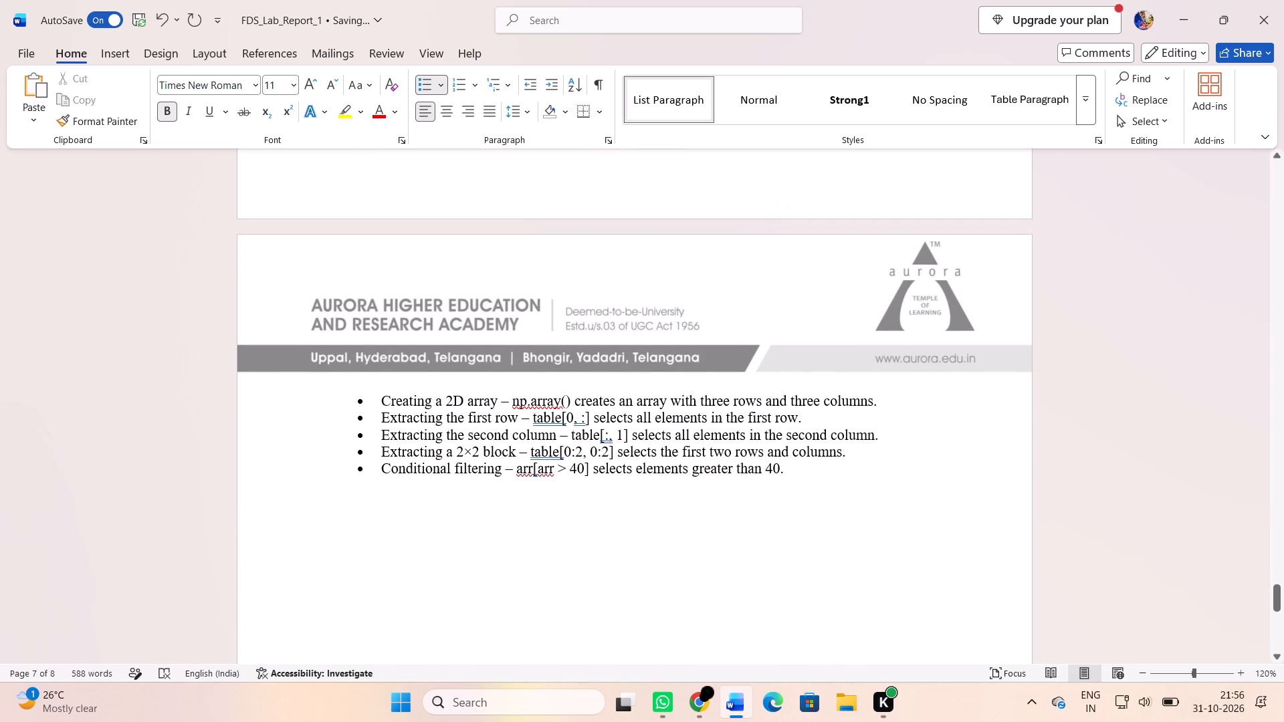
drag(498, 404, 395, 395)
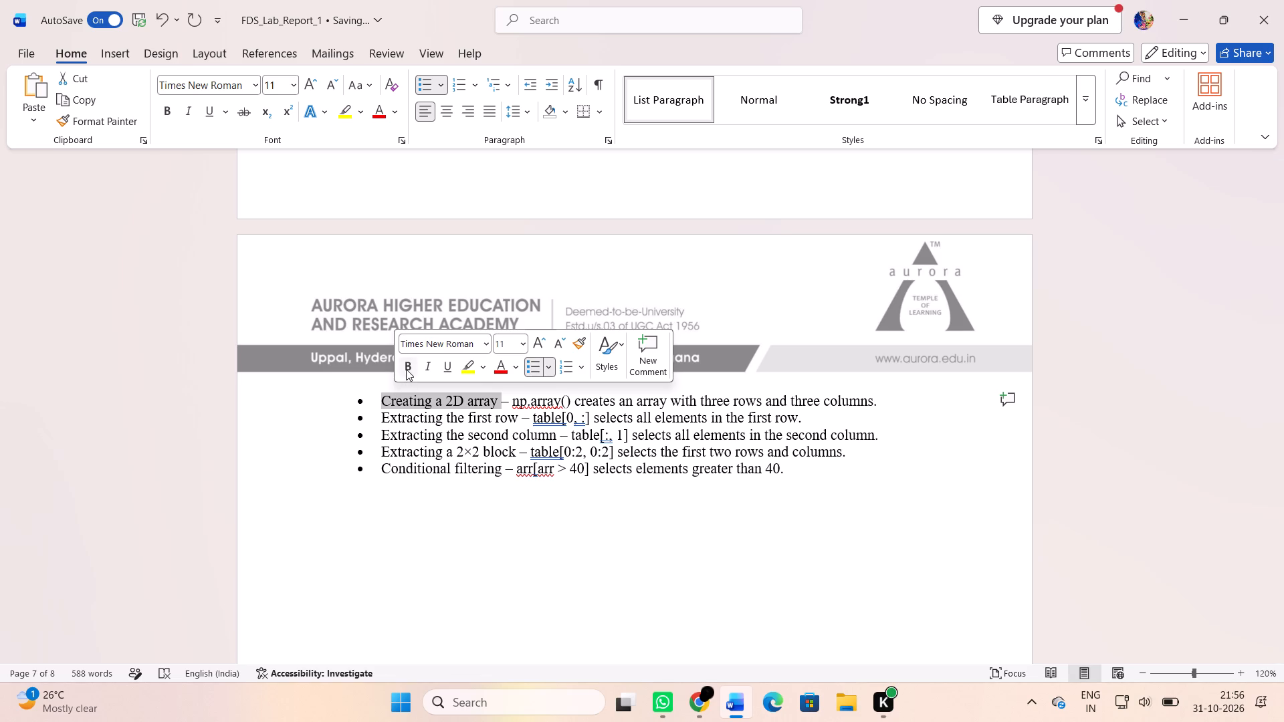
click(406, 369)
drag(521, 419, 401, 419)
click(415, 391)
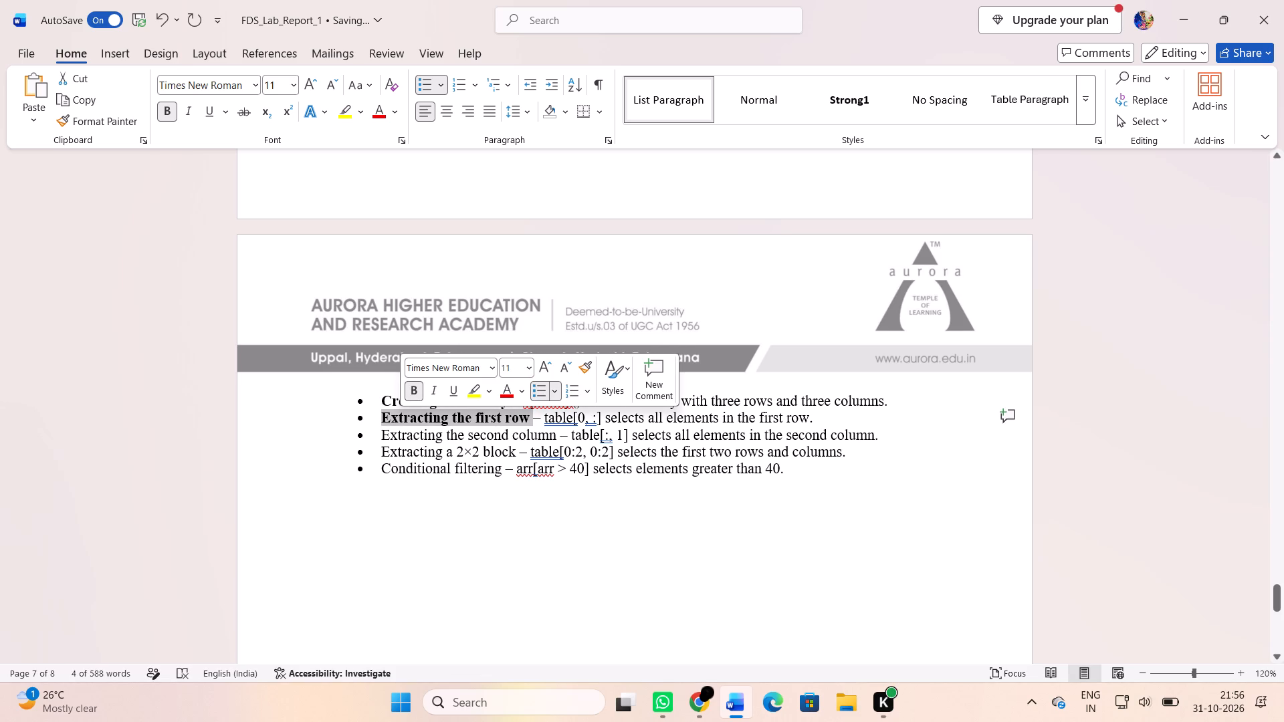
drag(556, 439, 396, 438)
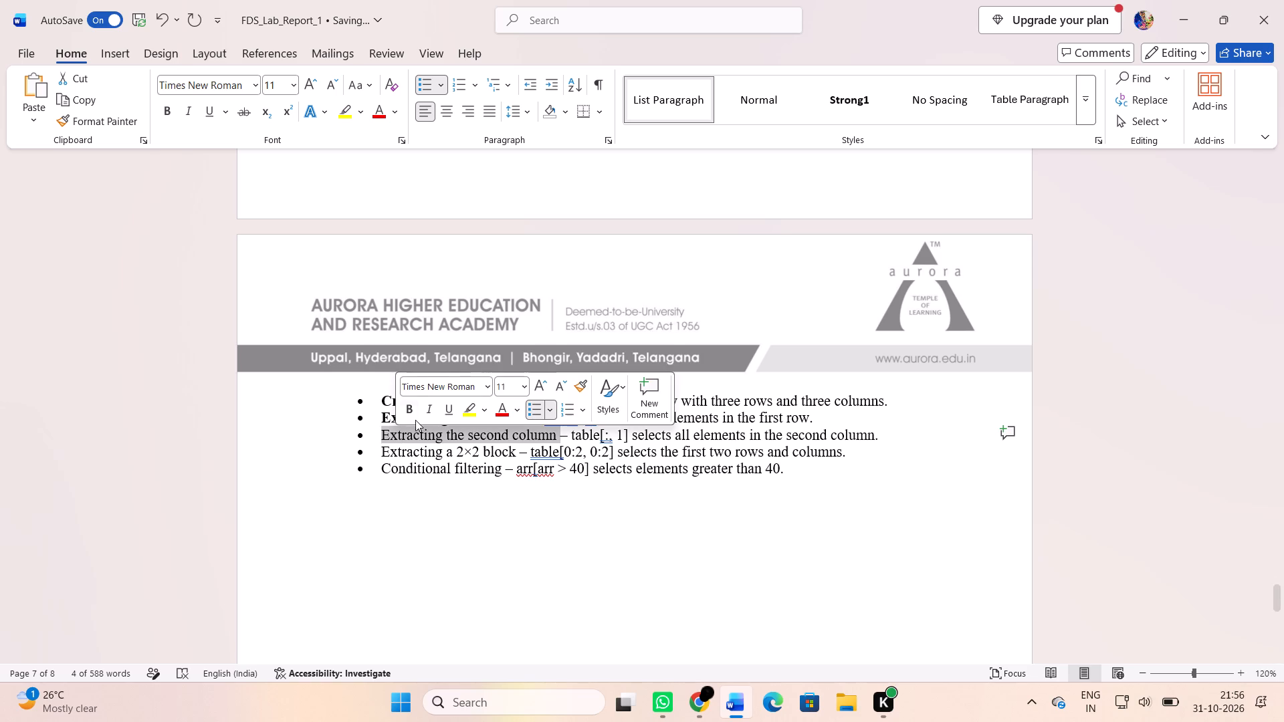
click(410, 402)
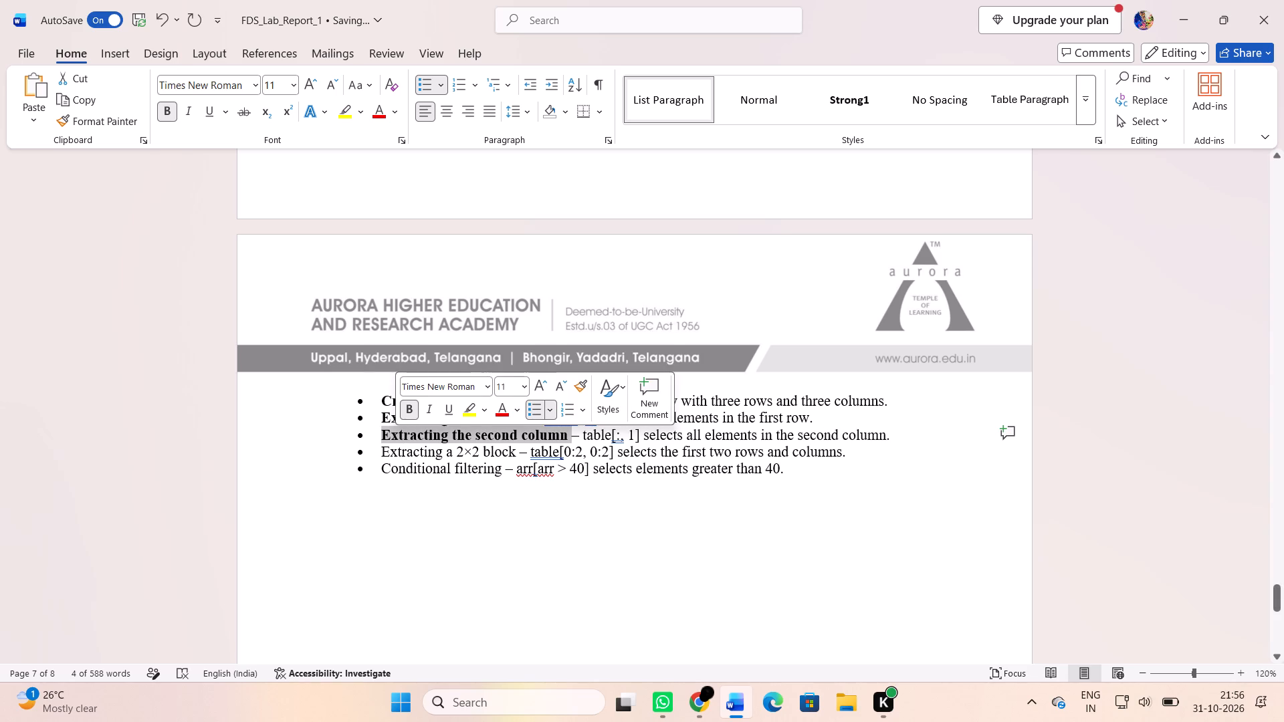
drag(516, 452, 381, 451)
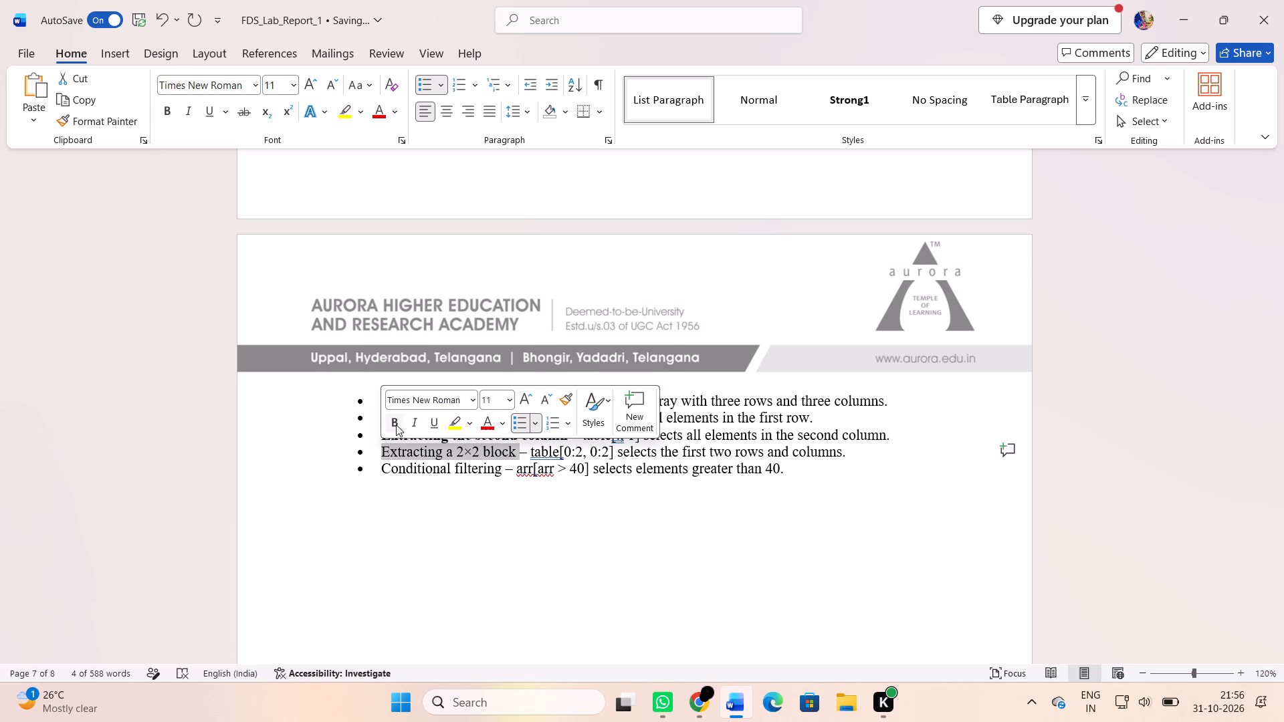
click(396, 425)
drag(501, 471, 407, 468)
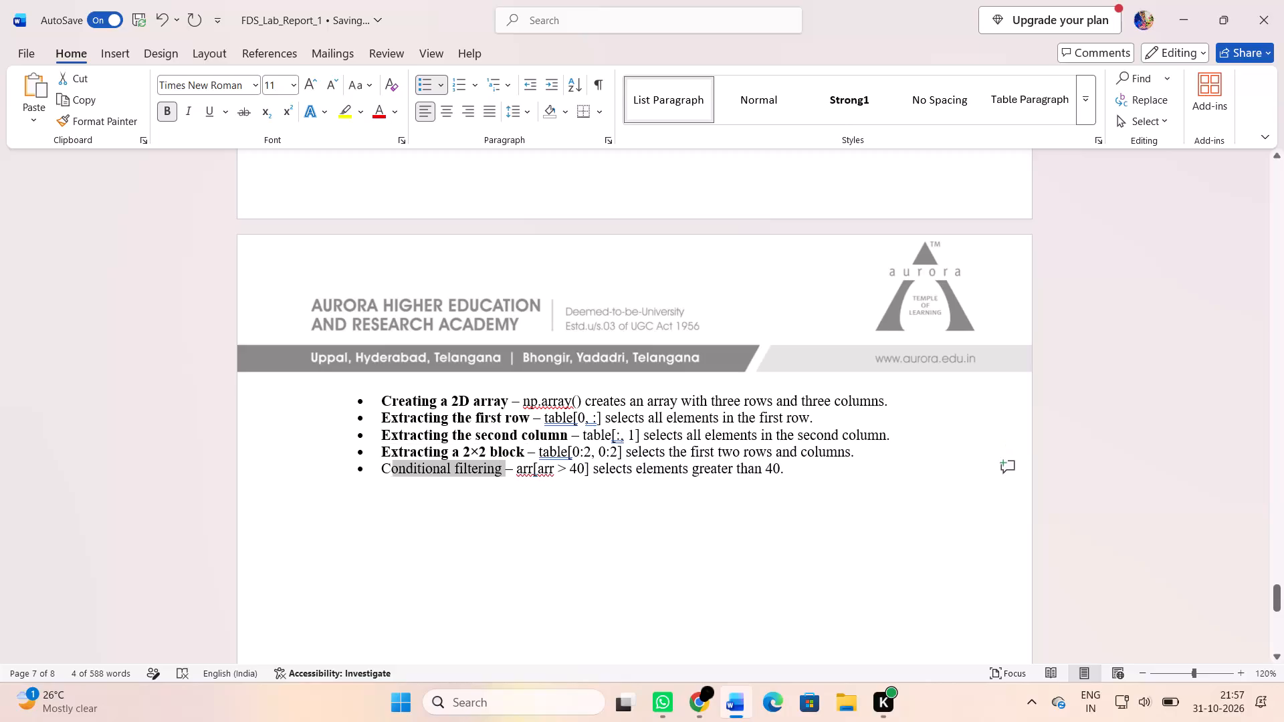
drag(407, 468, 379, 468)
click(395, 443)
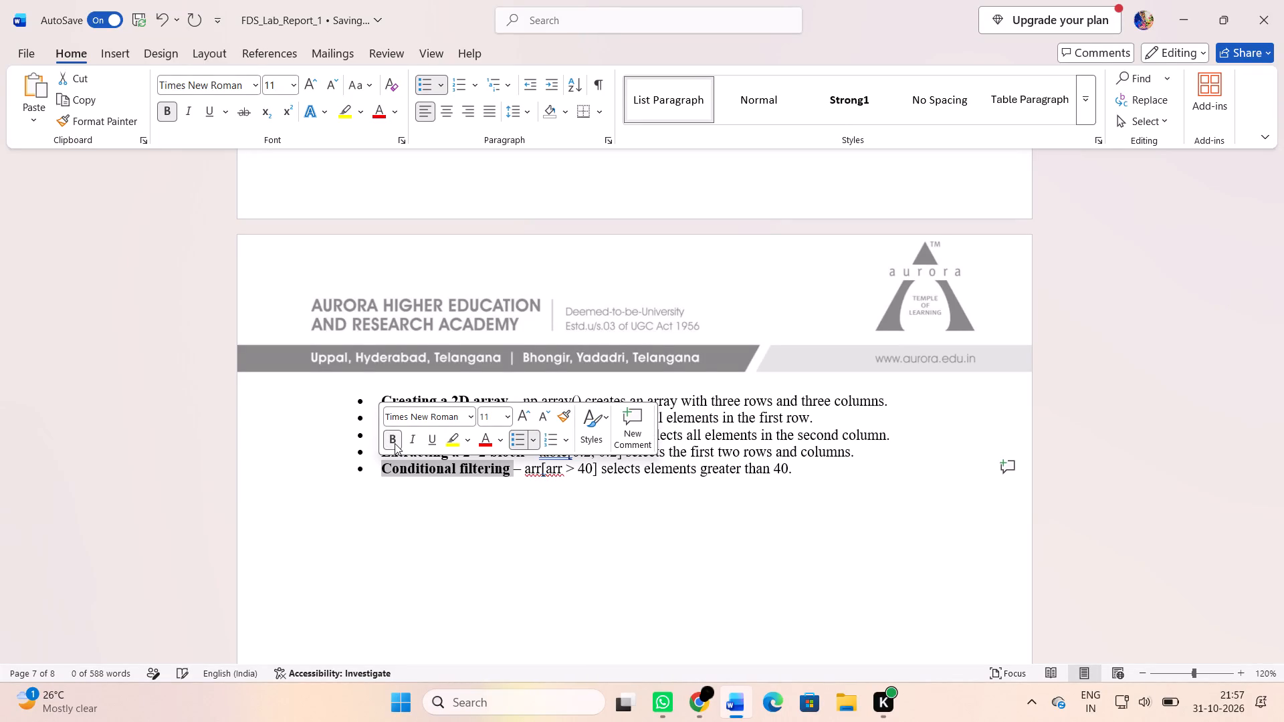
click(531, 515)
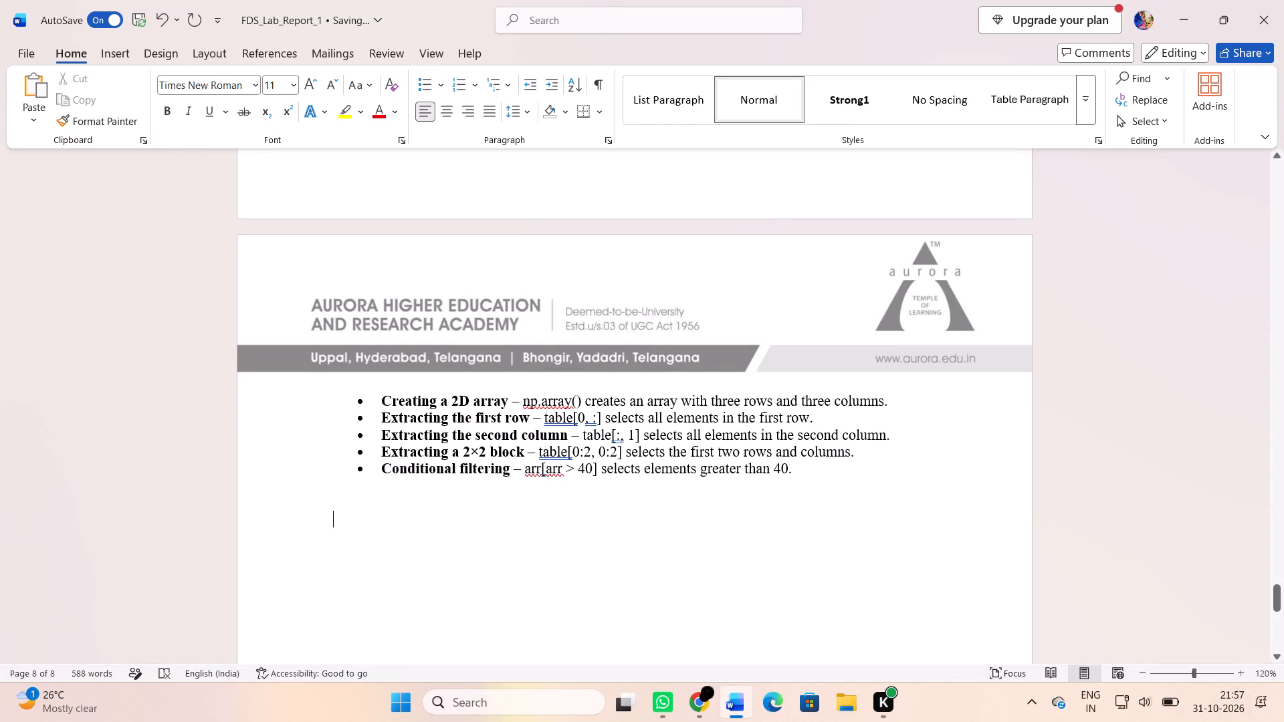
Move the dash descriptions of "Conditional filtering", "Extracting a 2×2 block" and "Extracting the second column" onto their own unbulleted lines below the headings.
click(510, 471)
key(Return)
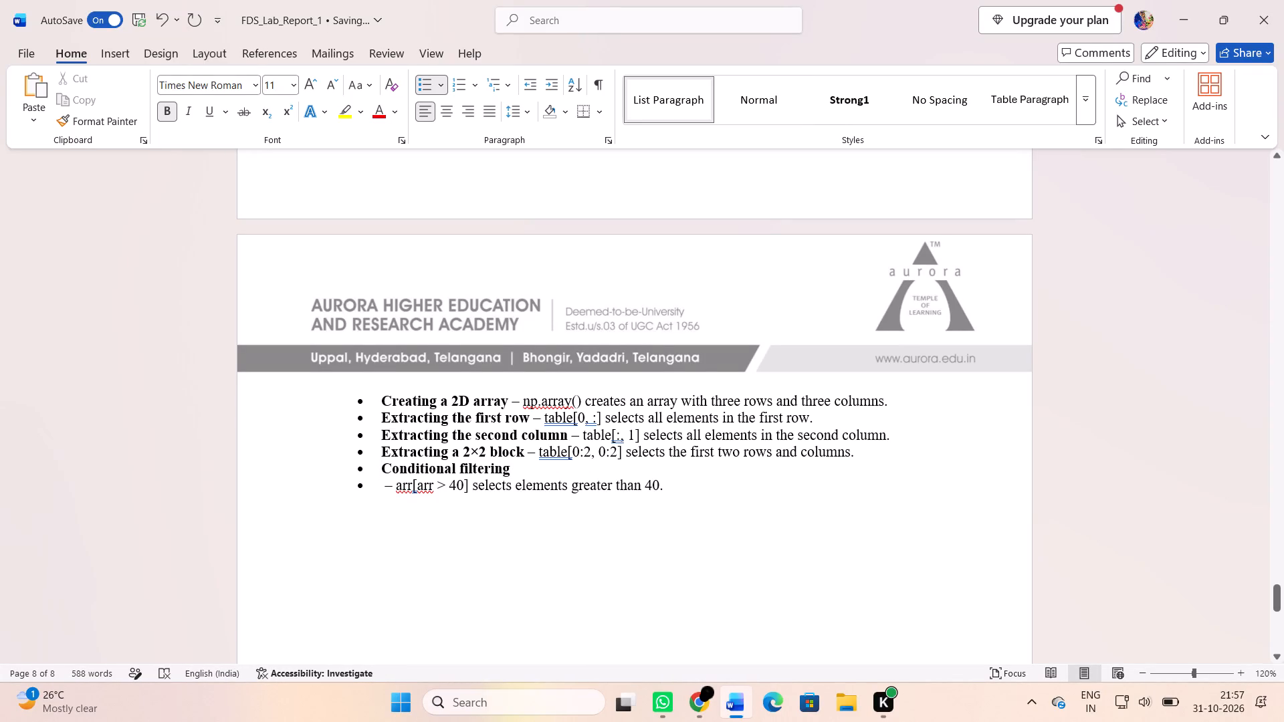
key(BackSpace)
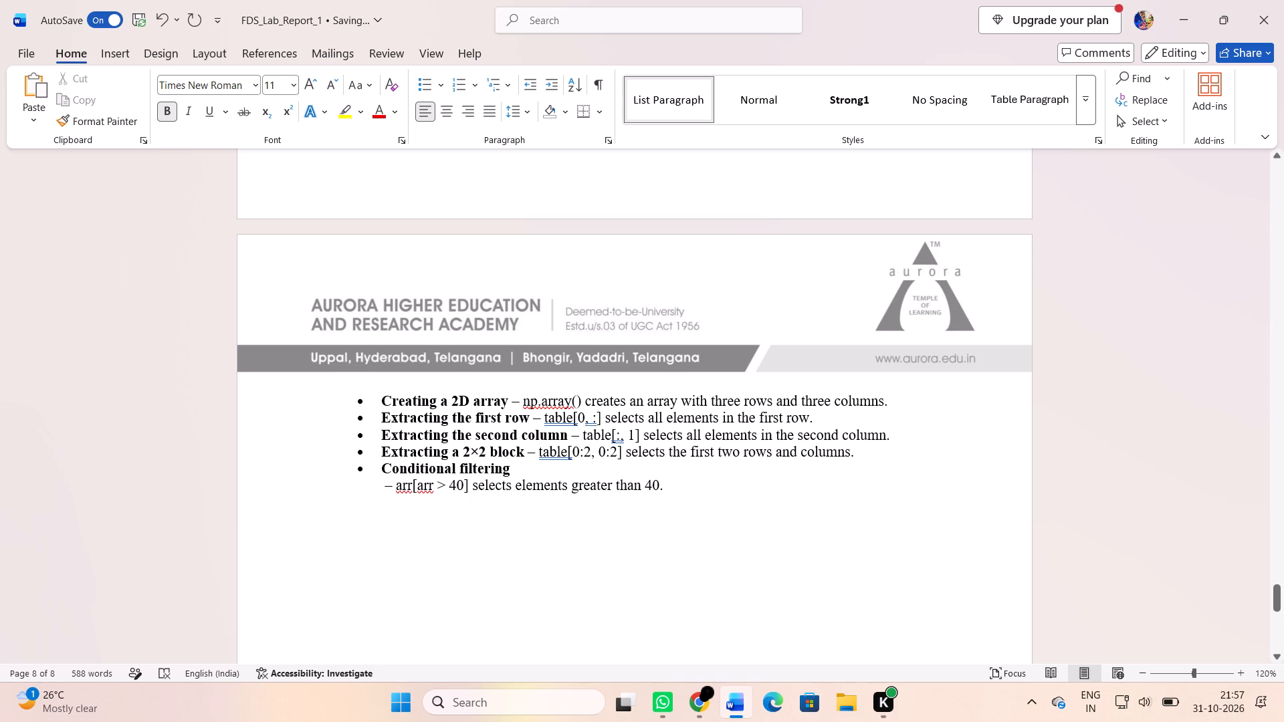
click(533, 455)
key(Left)
key(Return)
key(BackSpace)
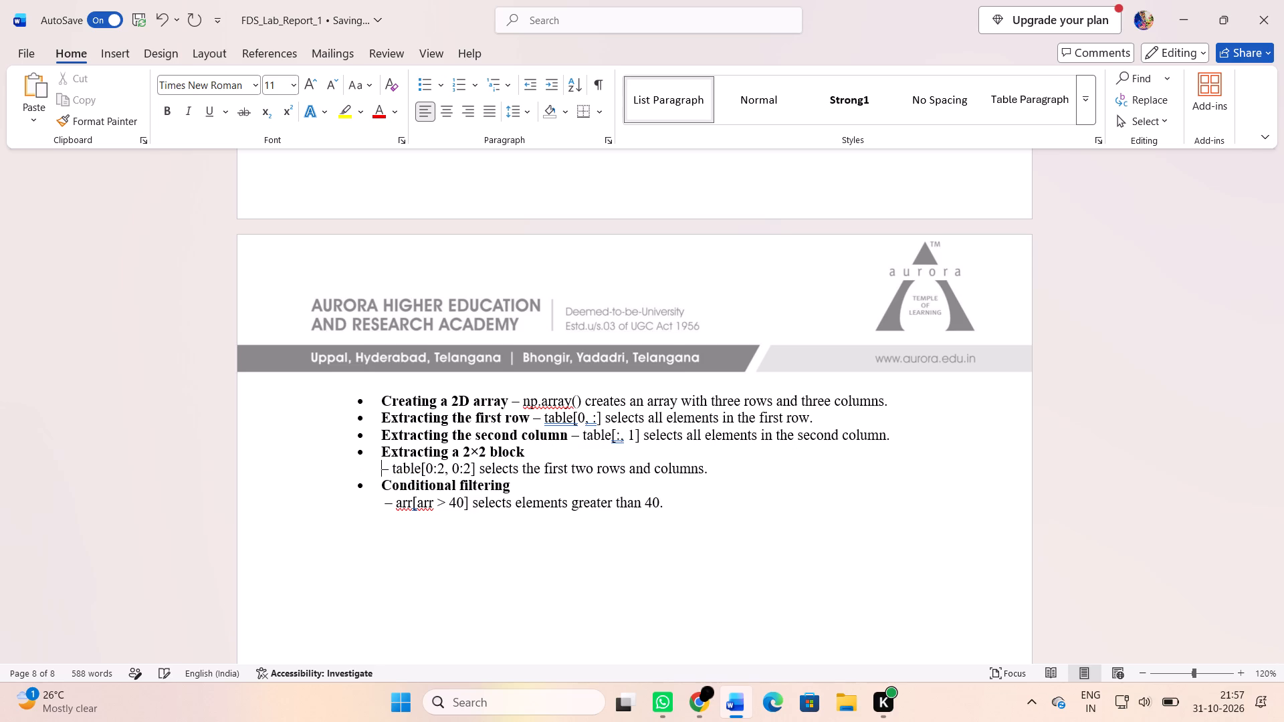
click(572, 436)
key(Return)
key(BackSpace)
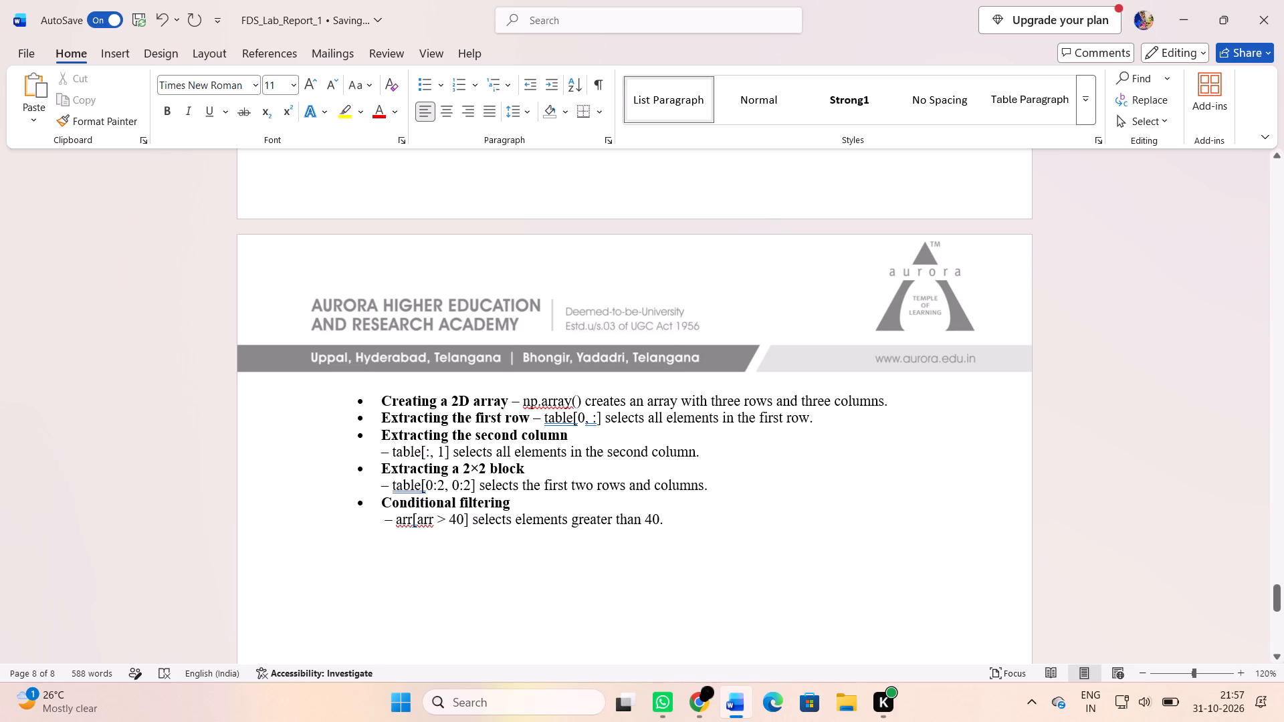
Move the descriptions of "Extracting the first row" and "Creating a 2D array" onto their own unbulleted lines beneath the bold headings.
click(538, 420)
key(Left)
key(Return)
key(BackSpace)
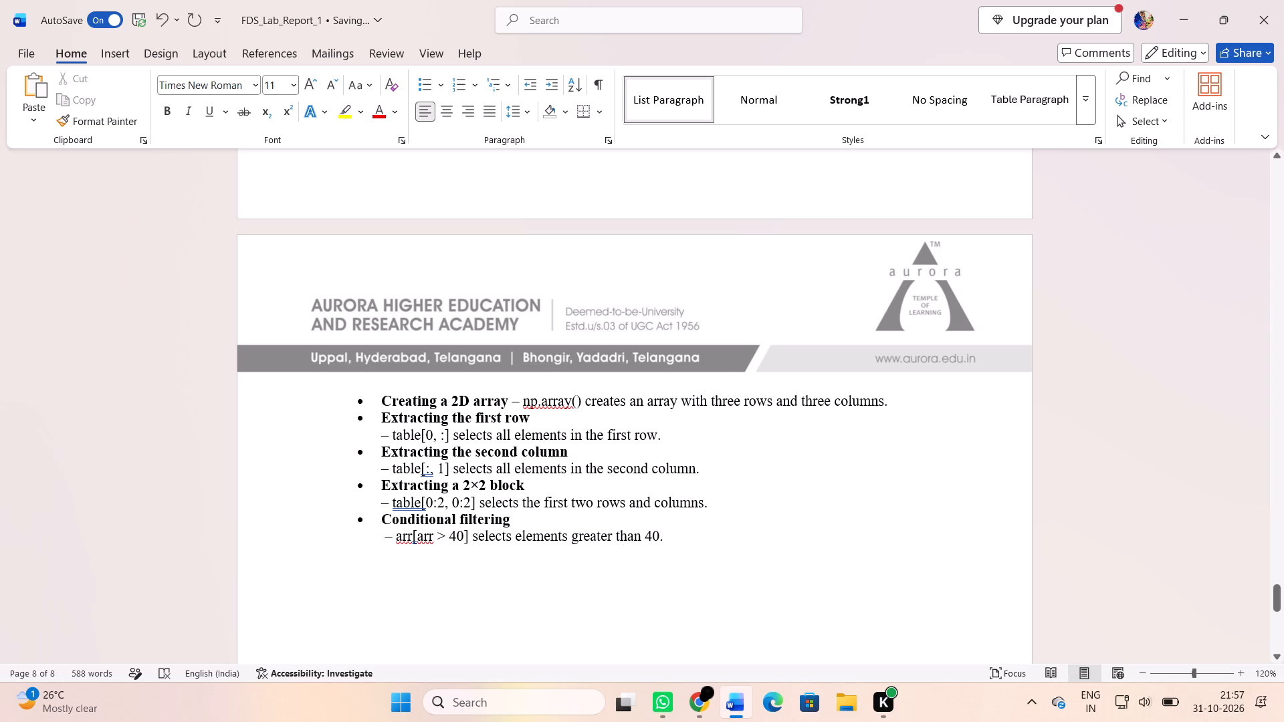
click(512, 403)
key(Return)
key(BackSpace)
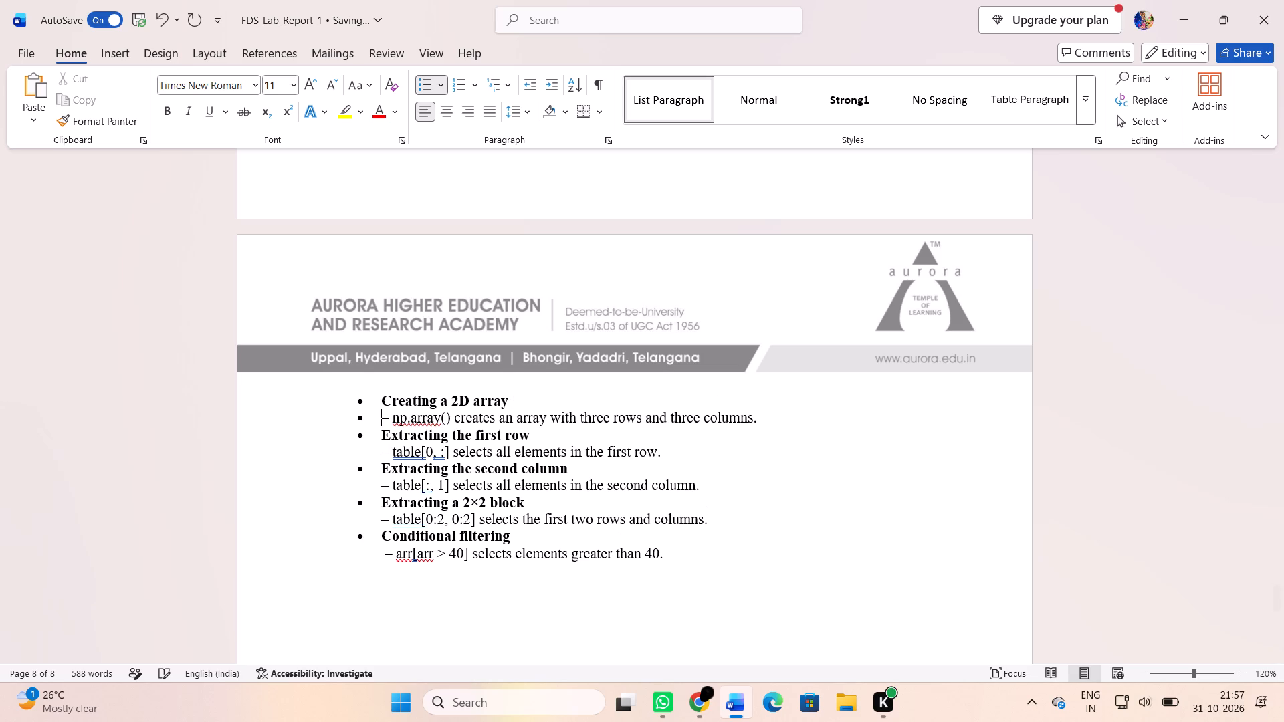
Move the descriptions of "Creating a 1D array", "Displaying the original array" and "Extracting first three elements" onto unbulleted lines beneath their headings.
scroll(568, 379, up, 2)
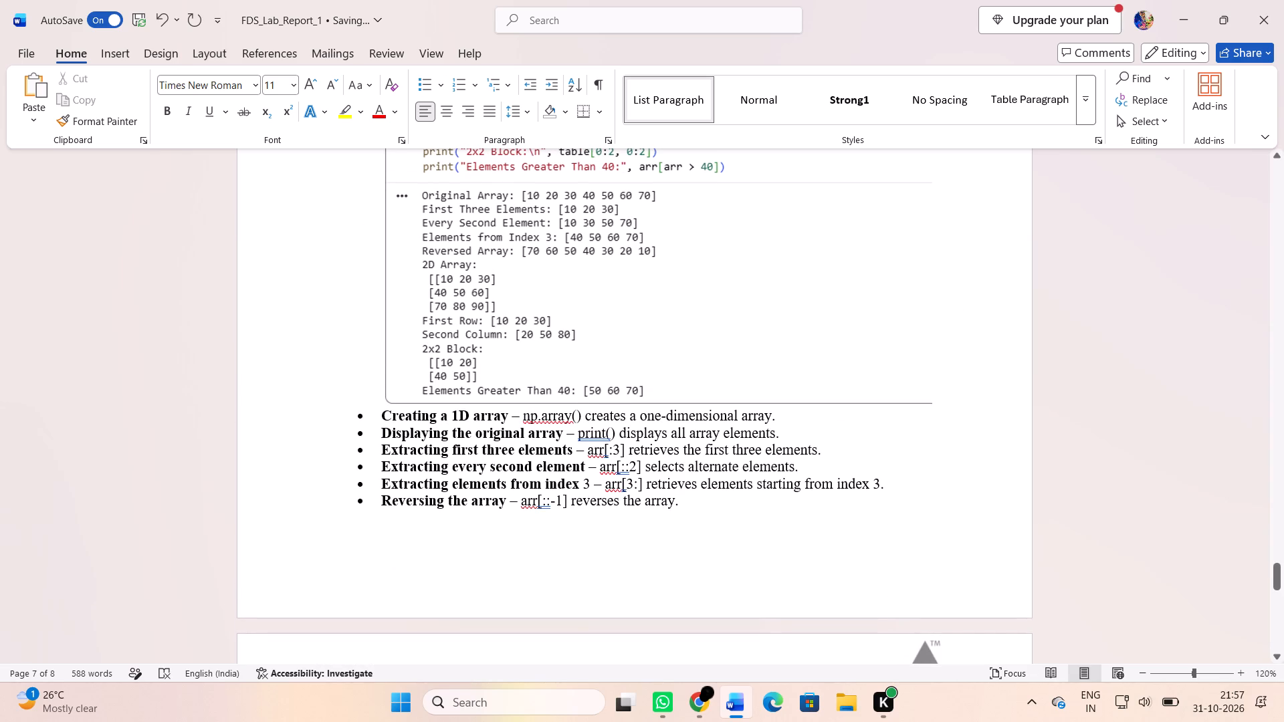
click(514, 416)
key(Return)
key(BackSpace)
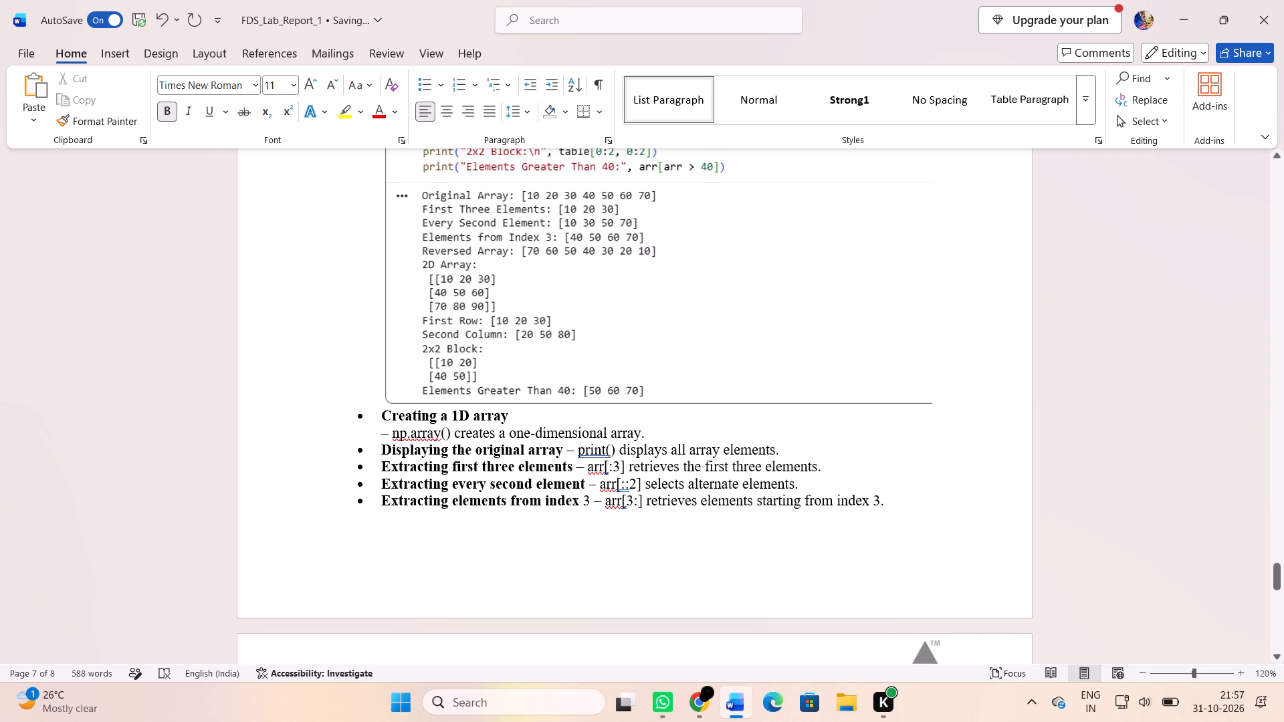
click(569, 451)
key(Return)
key(BackSpace)
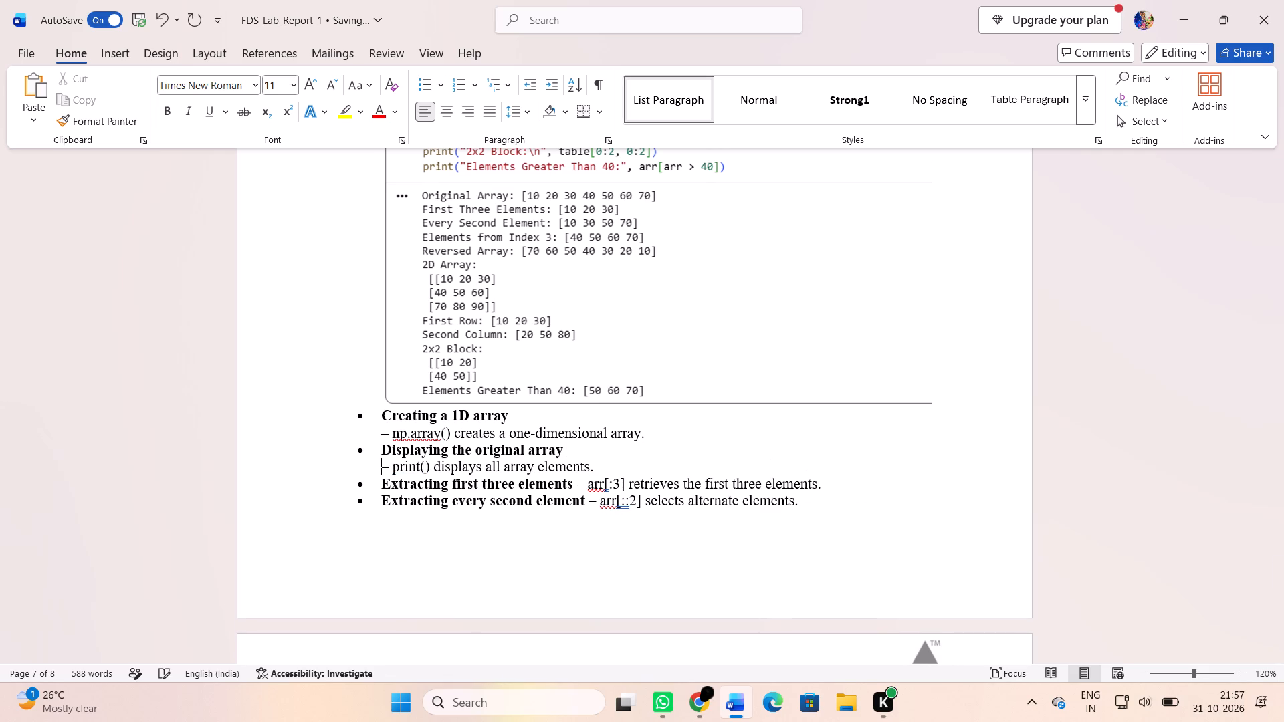
click(579, 487)
key(Return)
key(BackSpace)
Move the "Extracting every second element" description, including its leading dash, onto its own unbulleted line beneath the heading.
scroll(662, 503, down, 1)
click(593, 509)
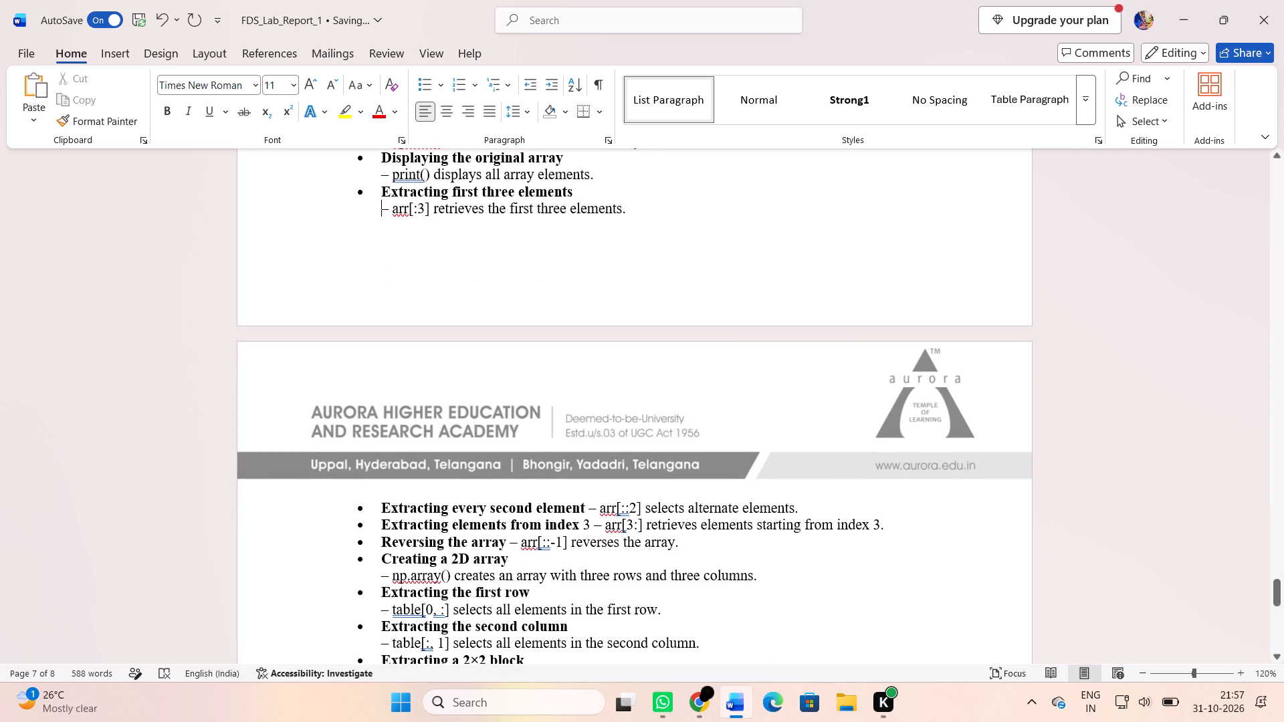
key(Return)
key(BackSpace)
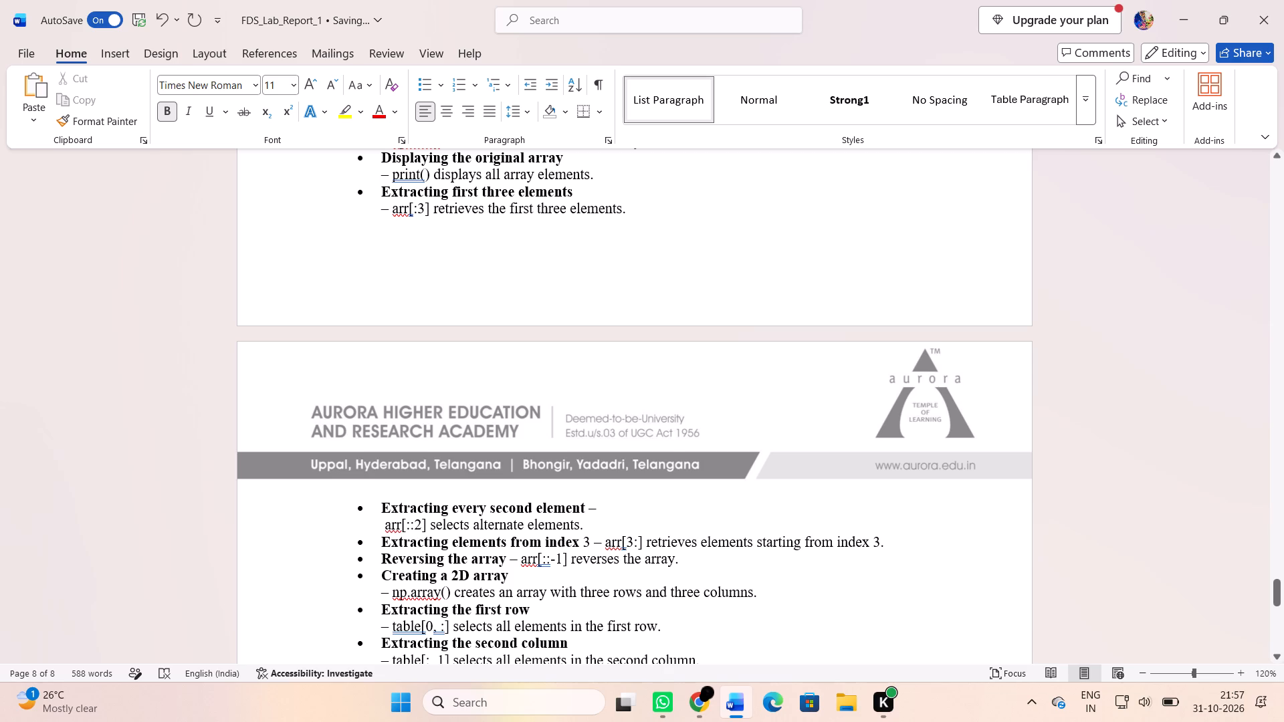
key(Left)
key(Left)
key(Return)
key(BackSpace)
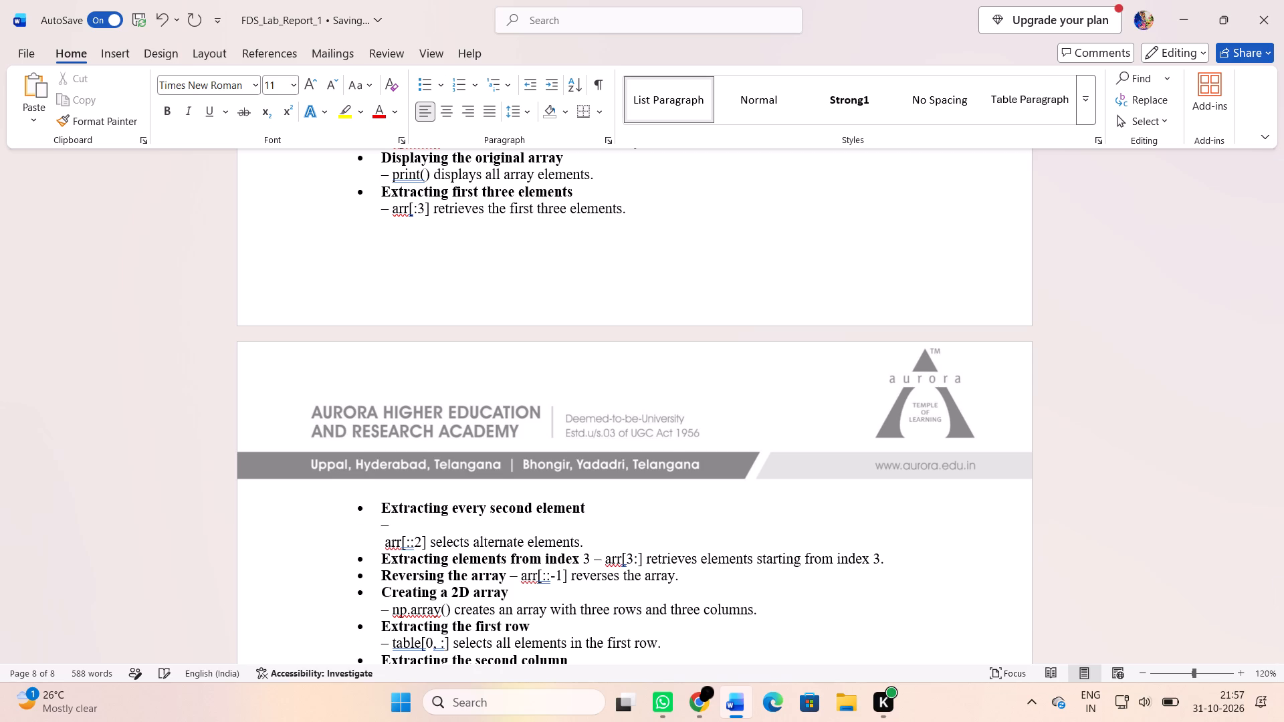
key(Down)
key(BackSpace)
key(BackSpace)
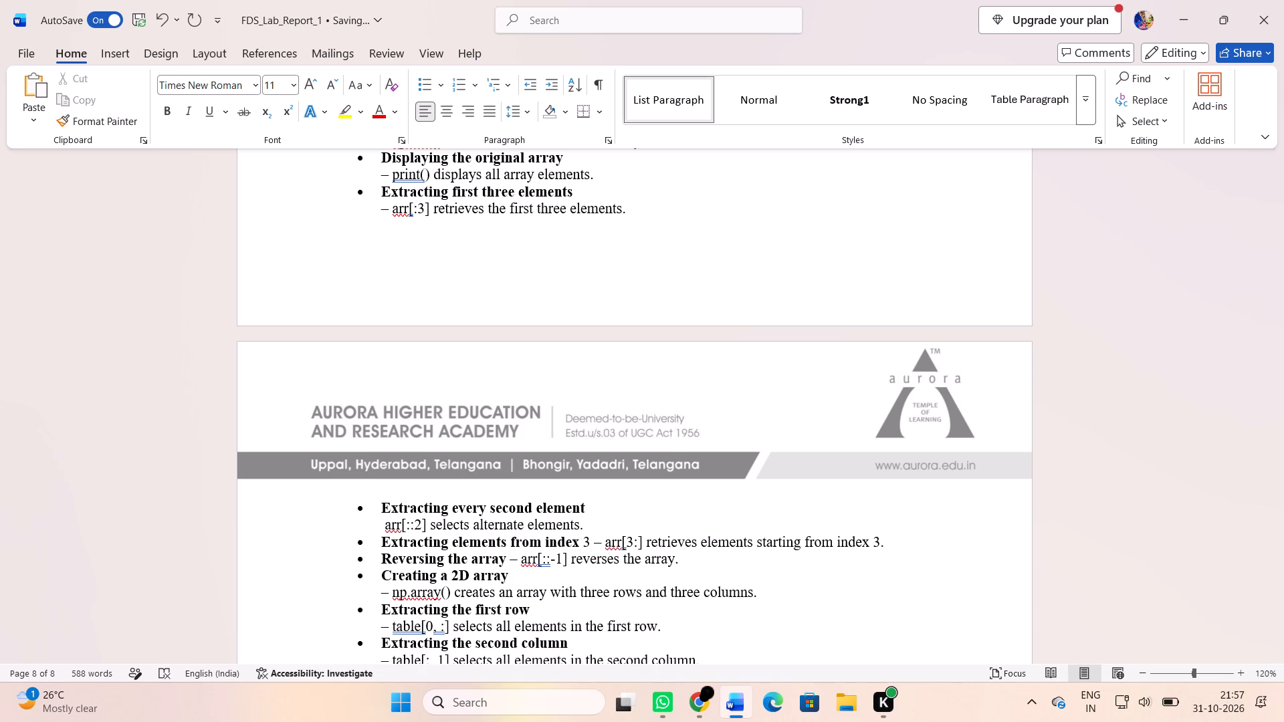
key(ctrl+z)
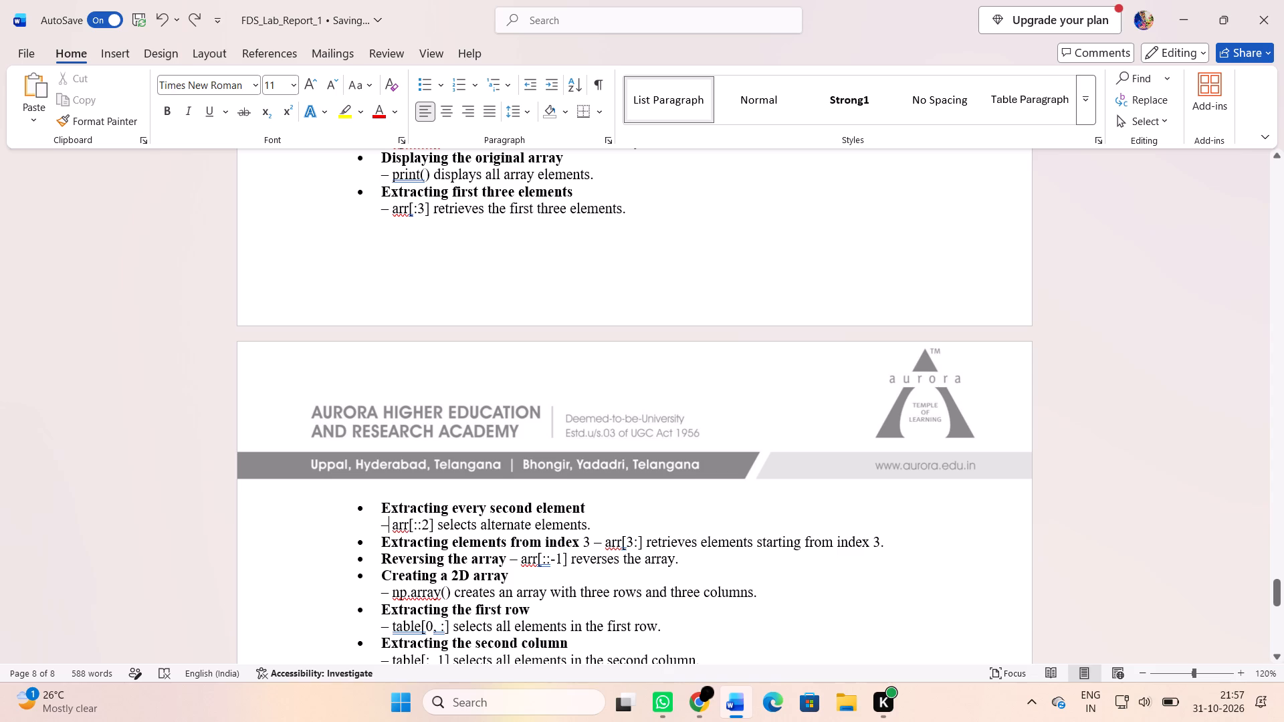
Move the descriptions of "Extracting elements from index 3" and "Reversing the array" onto their own unbulleted lines beneath the headings.
click(595, 541)
key(Return)
scroll(649, 556, down, 1)
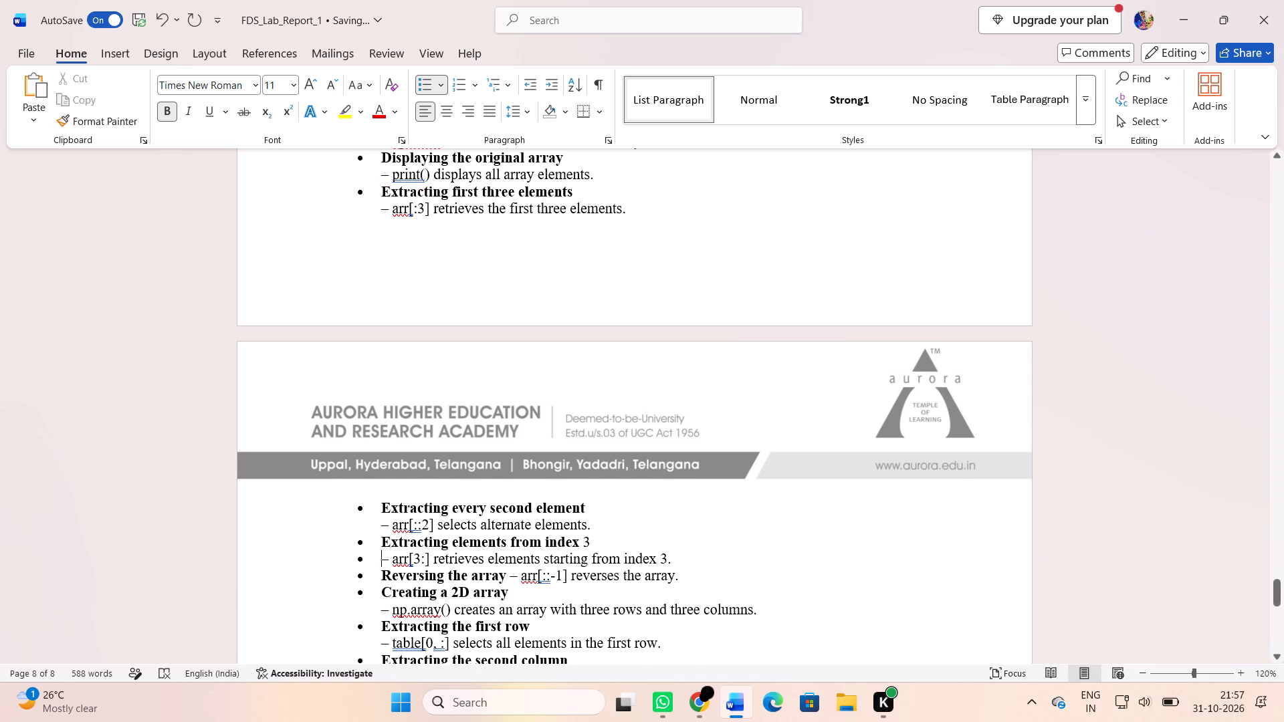
scroll(649, 556, down, 1)
key(BackSpace)
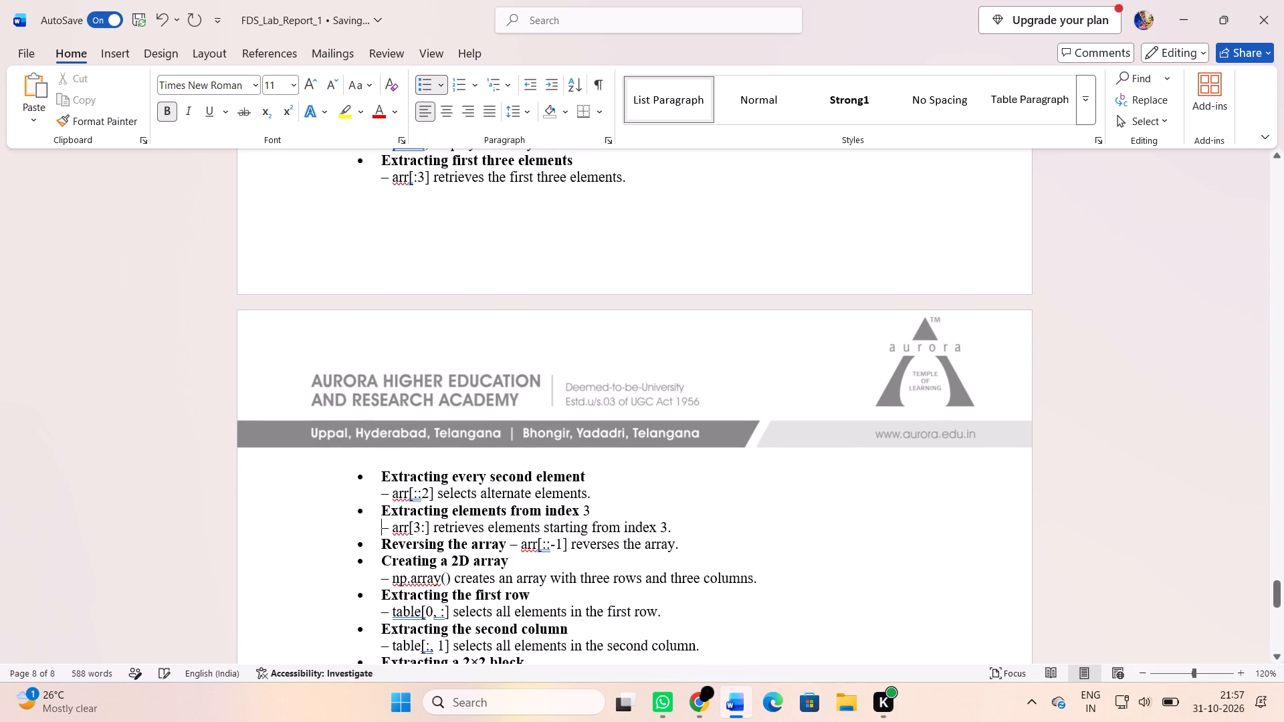
click(512, 545)
key(Return)
key(BackSpace)
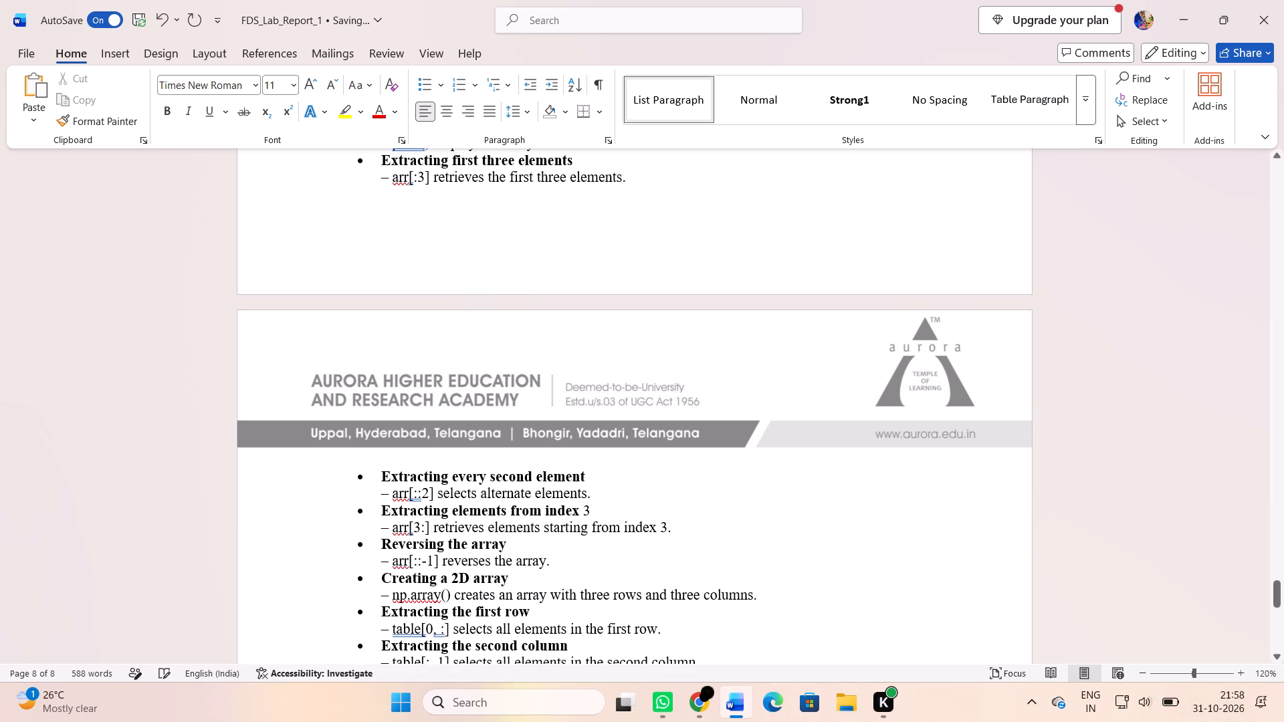
Add a blank line after the descriptions of "Creating a 1D array", "Displaying the original array" and "Extracting first three elements".
scroll(611, 479, up, 1)
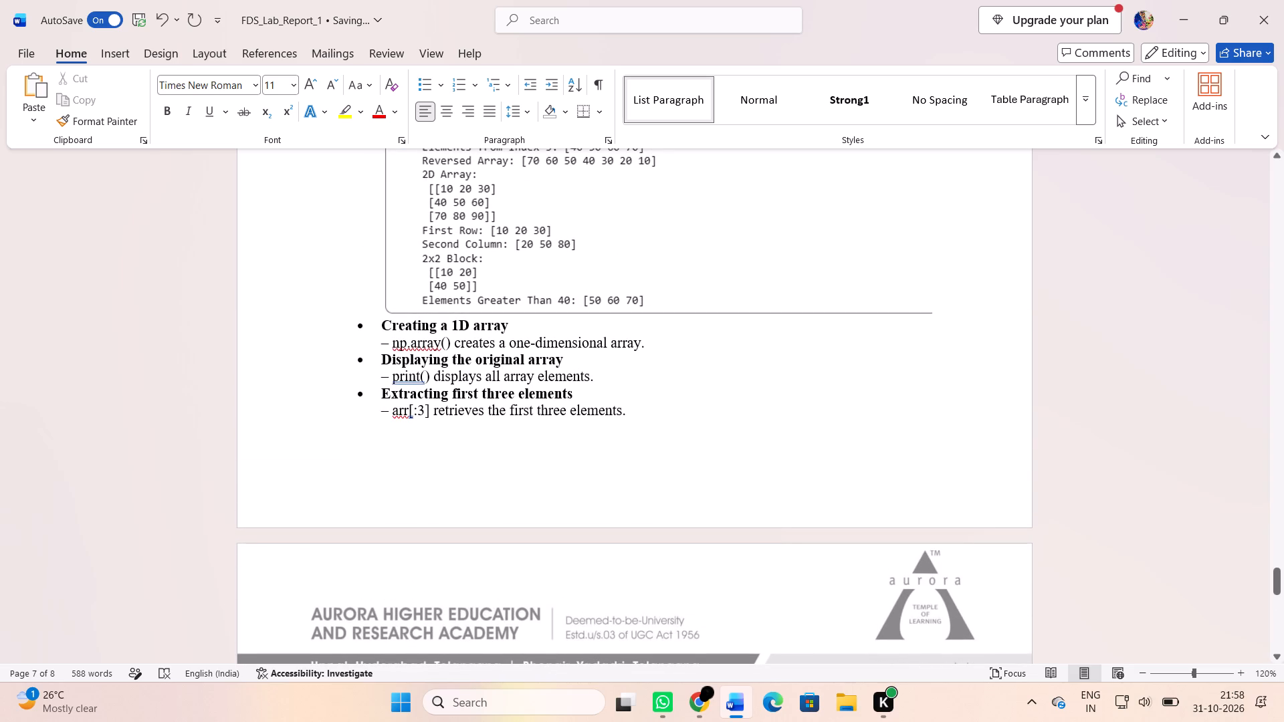
click(654, 346)
key(Return)
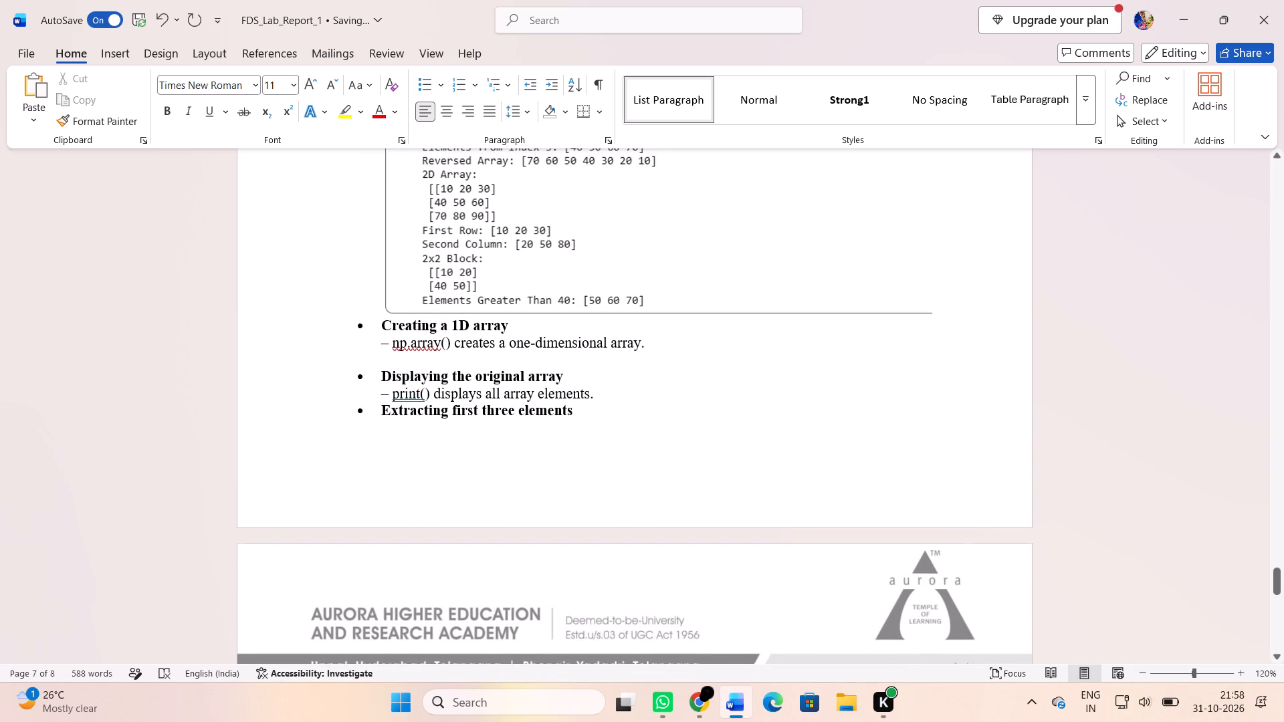
click(628, 394)
key(Return)
scroll(628, 394, down, 2)
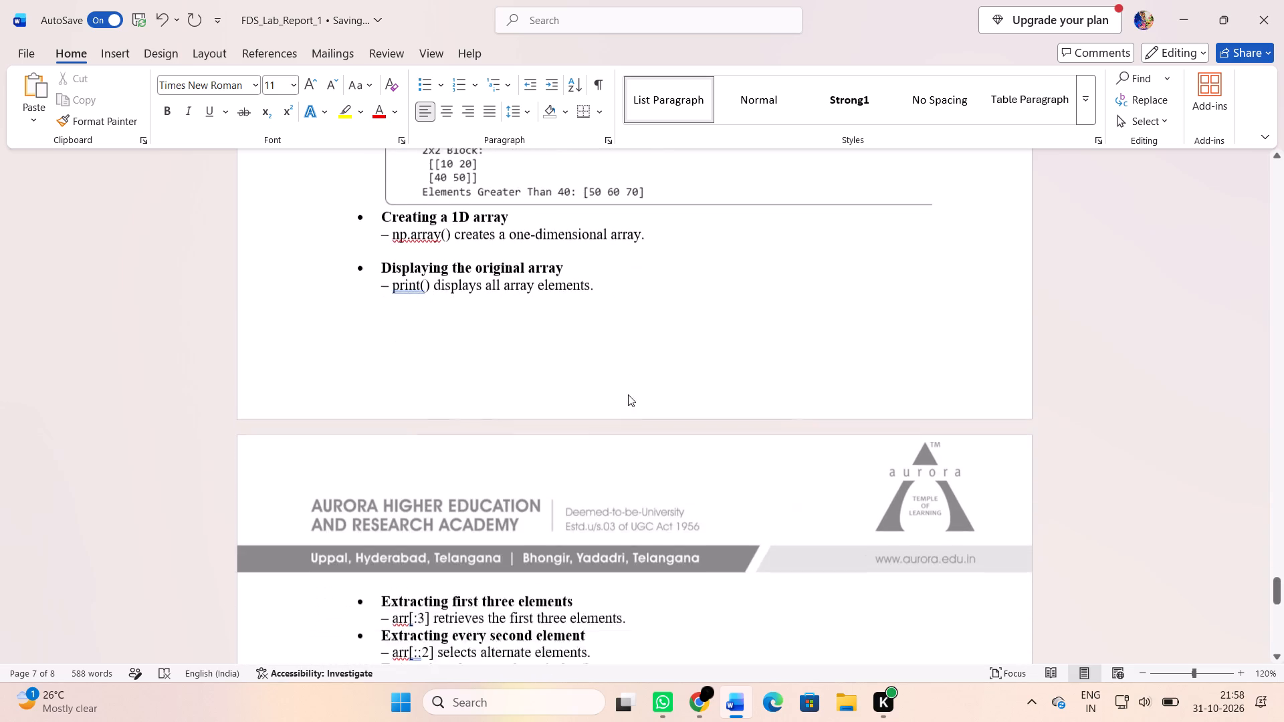
scroll(628, 394, down, 2)
click(643, 318)
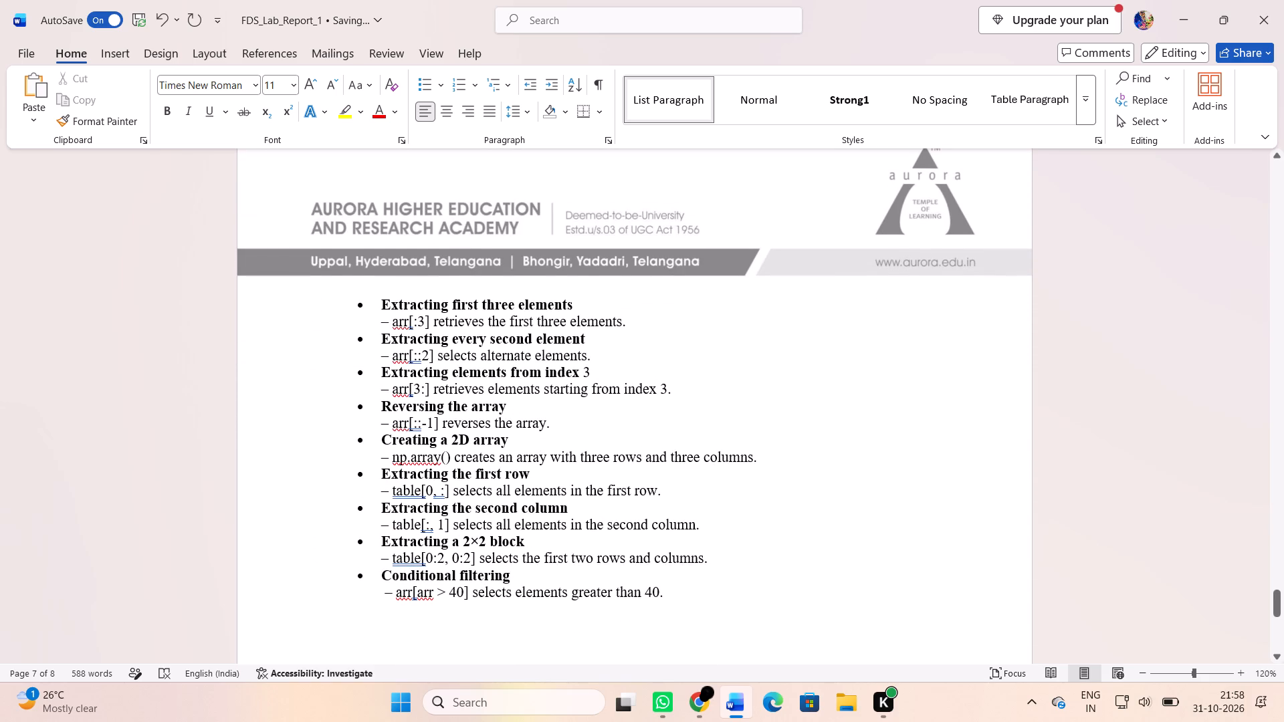
key(Return)
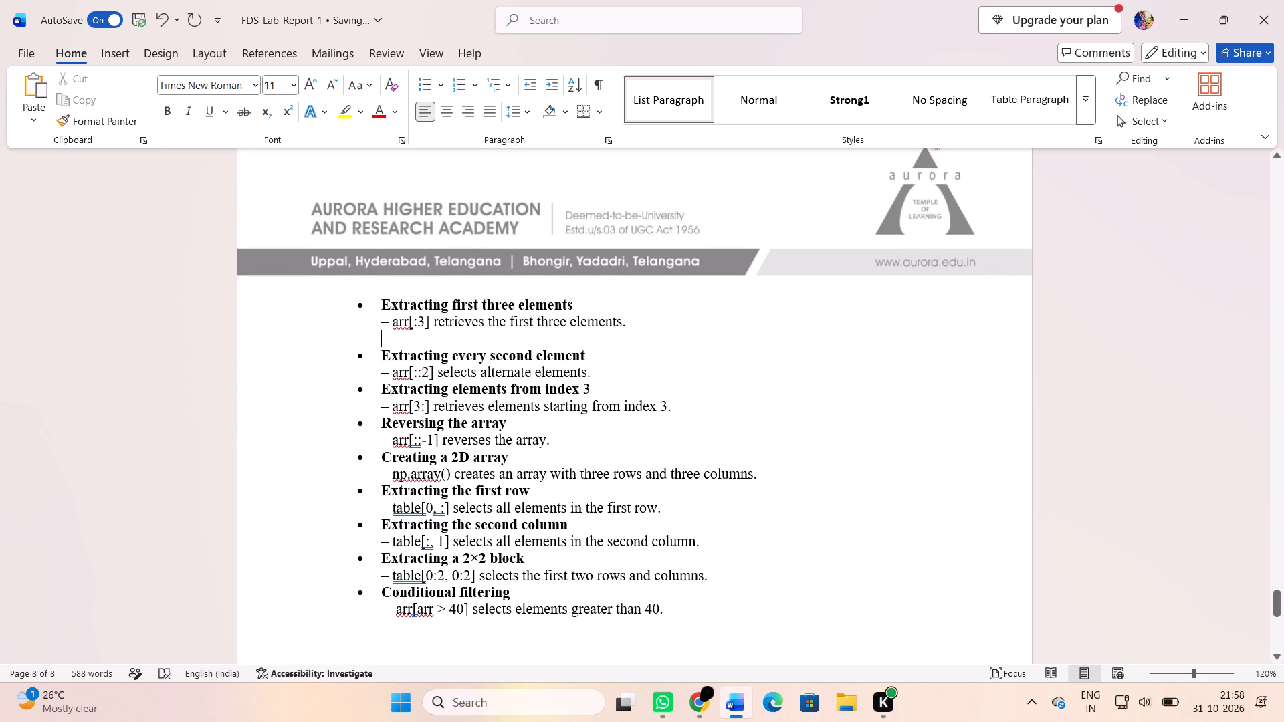
Add a blank line after the descriptions of "Extracting every second element", "Extracting elements from index 3" and "Reversing the array".
click(601, 370)
key(Return)
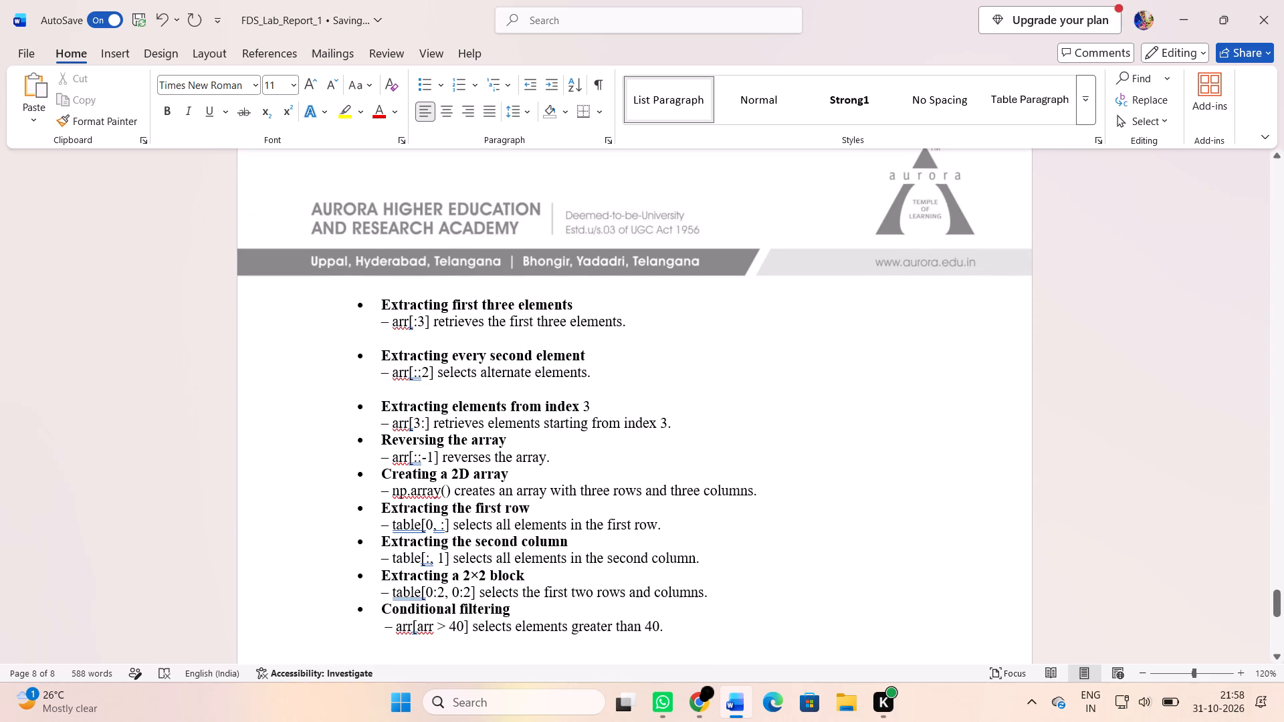
click(691, 421)
key(Return)
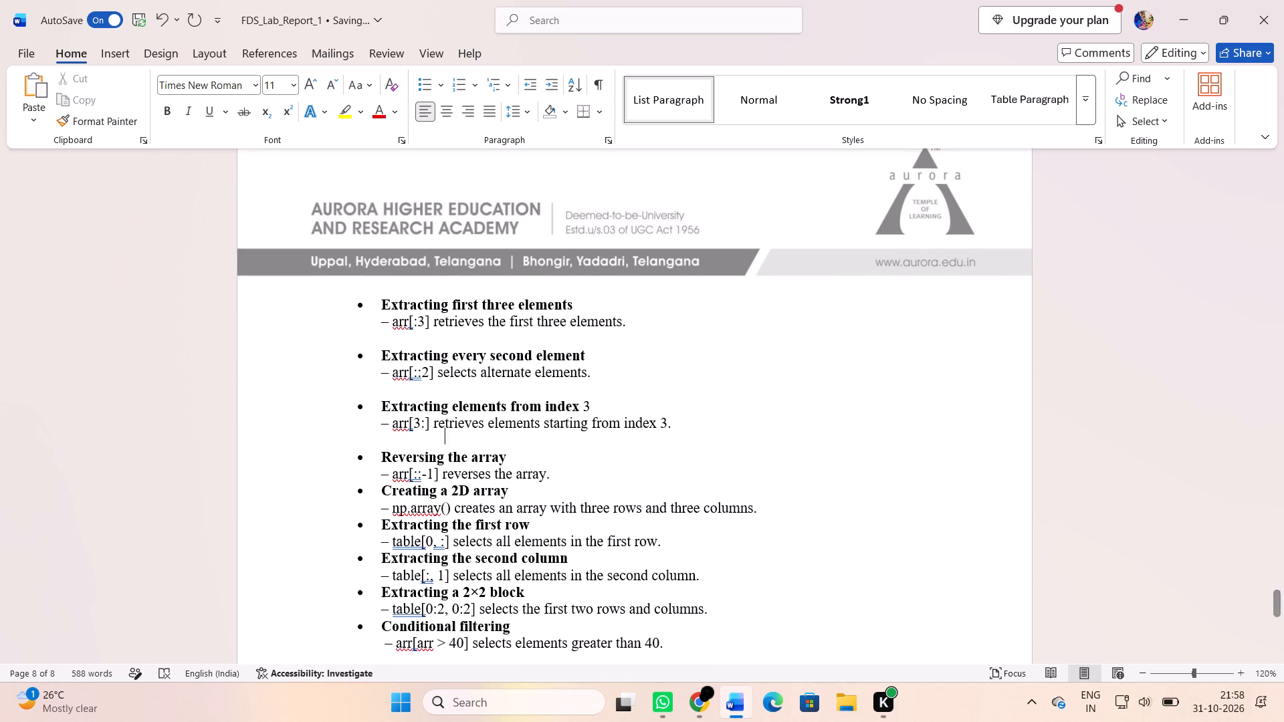
click(655, 467)
key(Return)
Add a blank line after the descriptions of "Creating a 2D array", "Extracting the first row", "Extracting the second column" and "Extracting a 2×2 block".
click(761, 525)
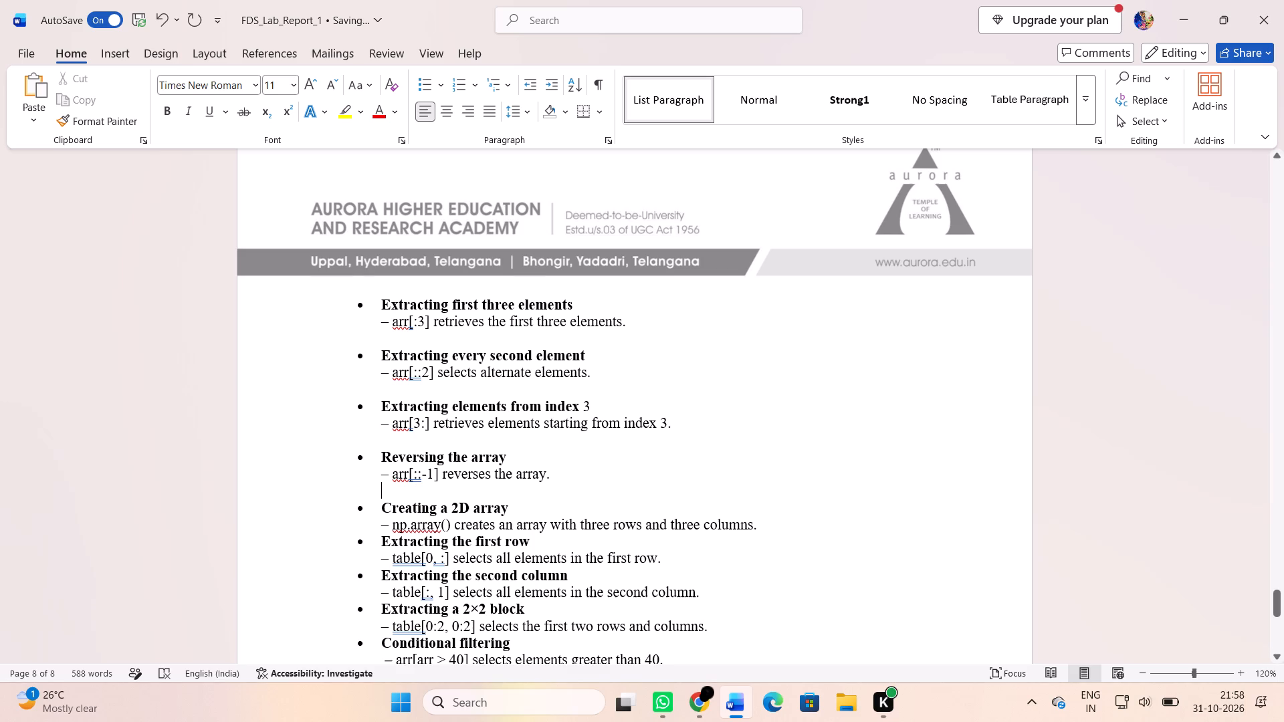
key(Return)
scroll(758, 525, down, 1)
click(669, 343)
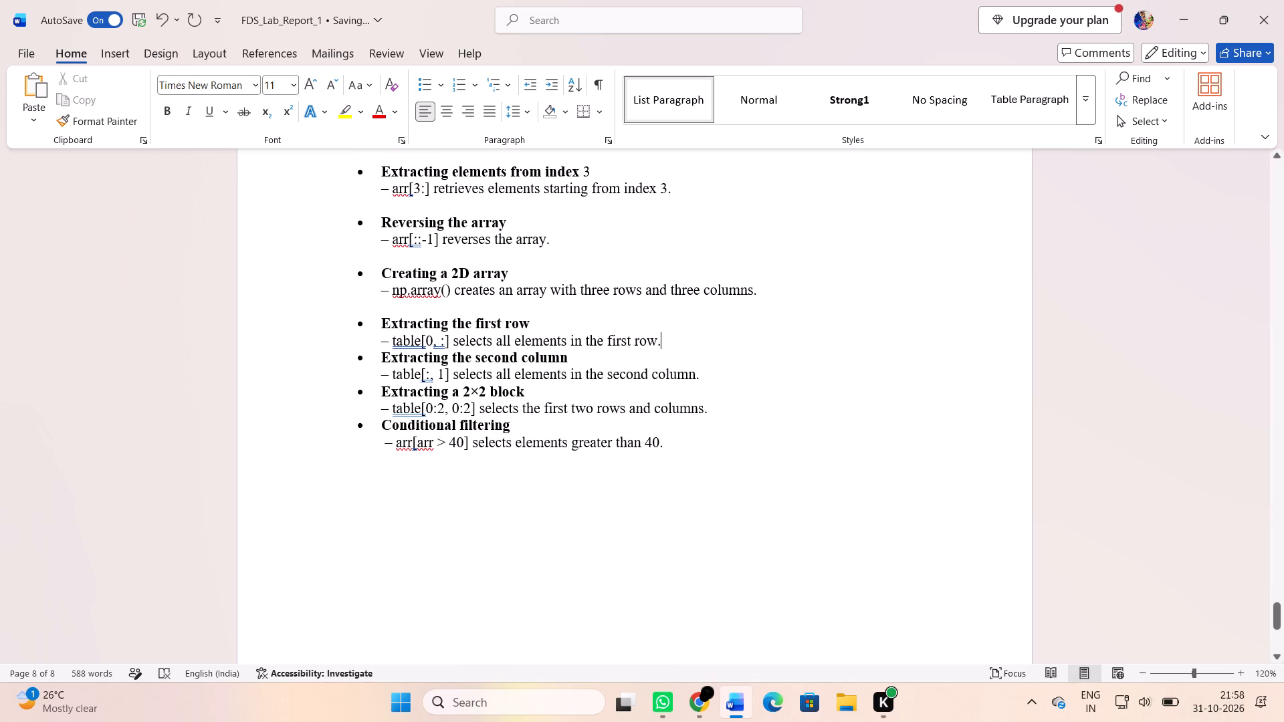
key(Return)
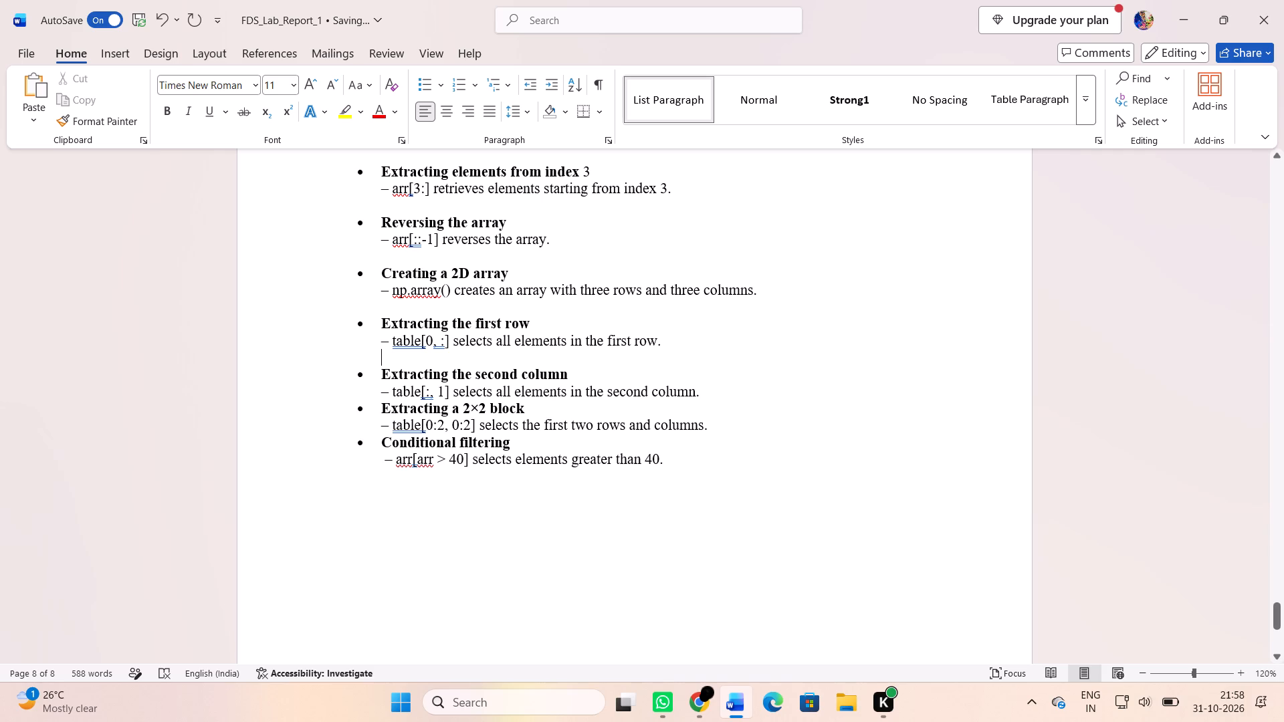
click(707, 394)
key(Return)
click(727, 437)
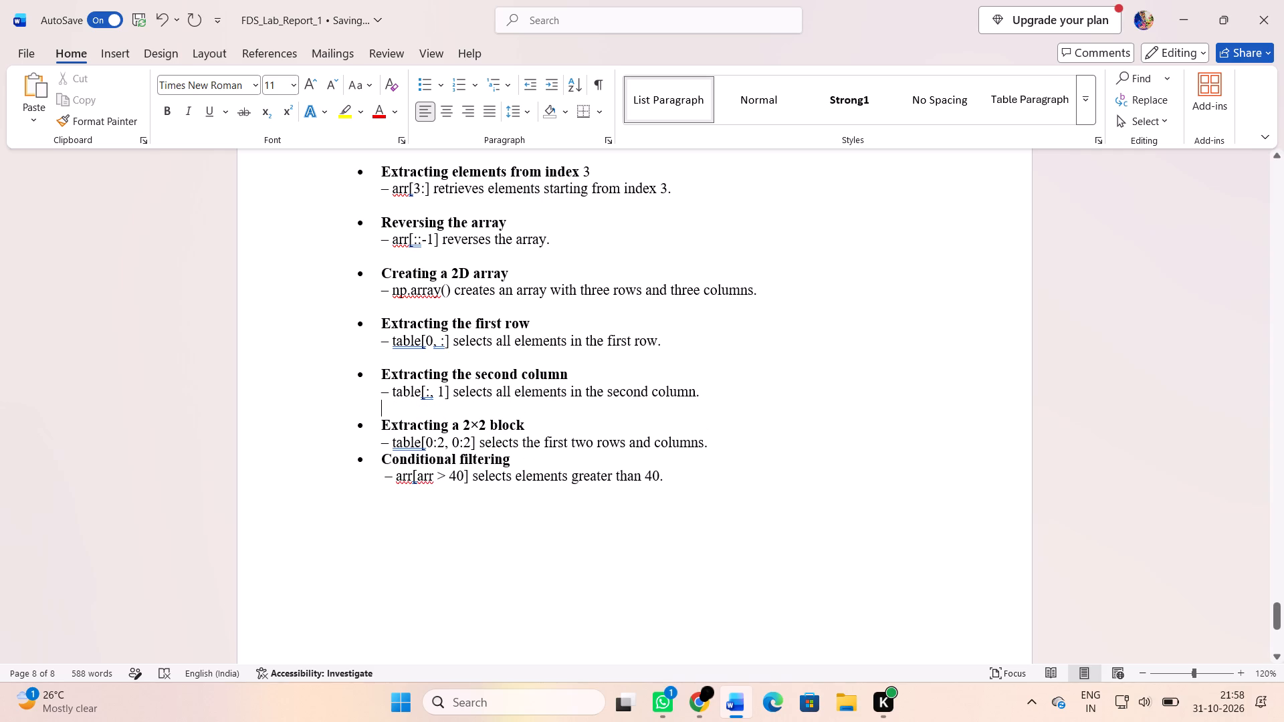
key(Return)
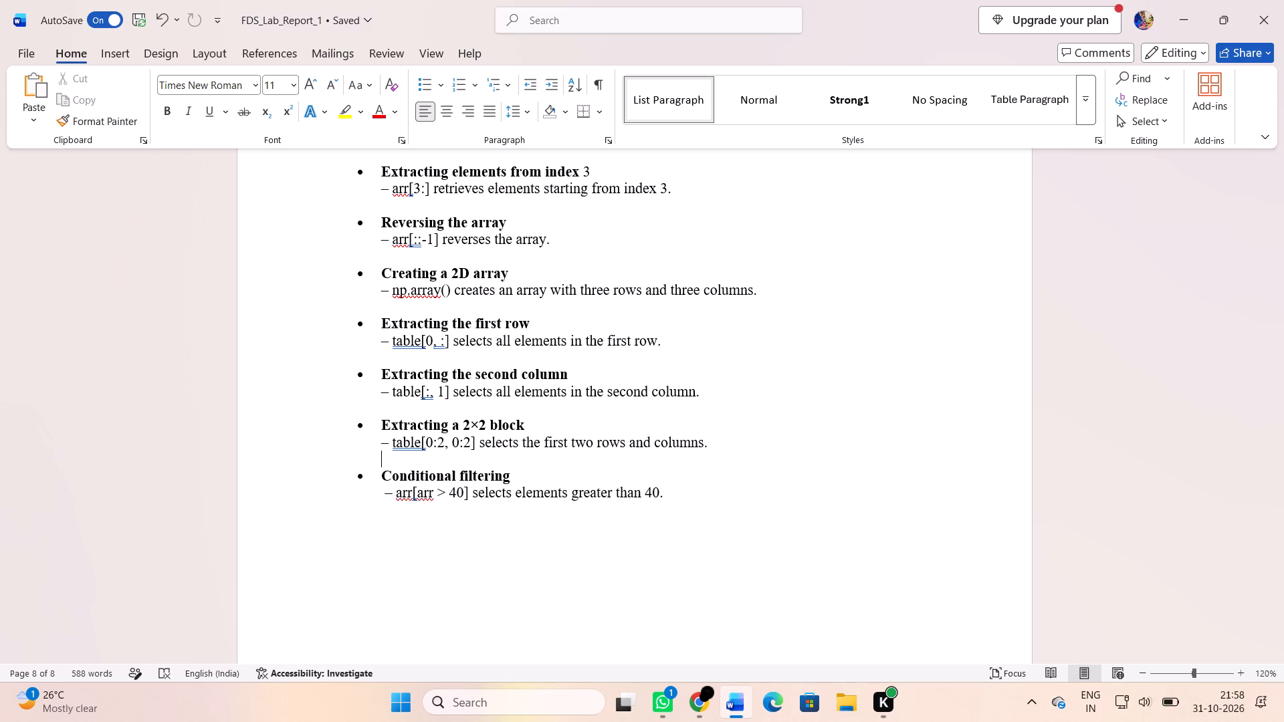
Review the formatting of the code descriptions back through the NumPy Array Slicing section and the preceding element-access descriptions.
scroll(669, 438, up, 1)
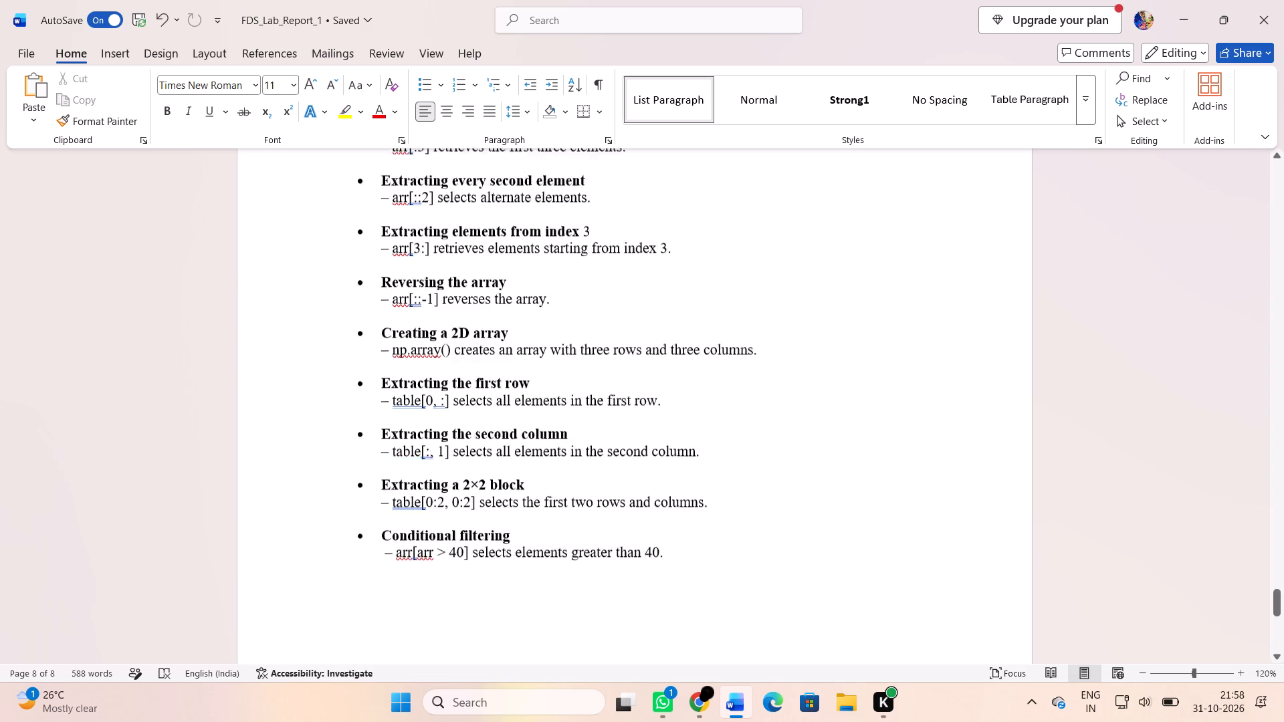
scroll(669, 438, up, 5)
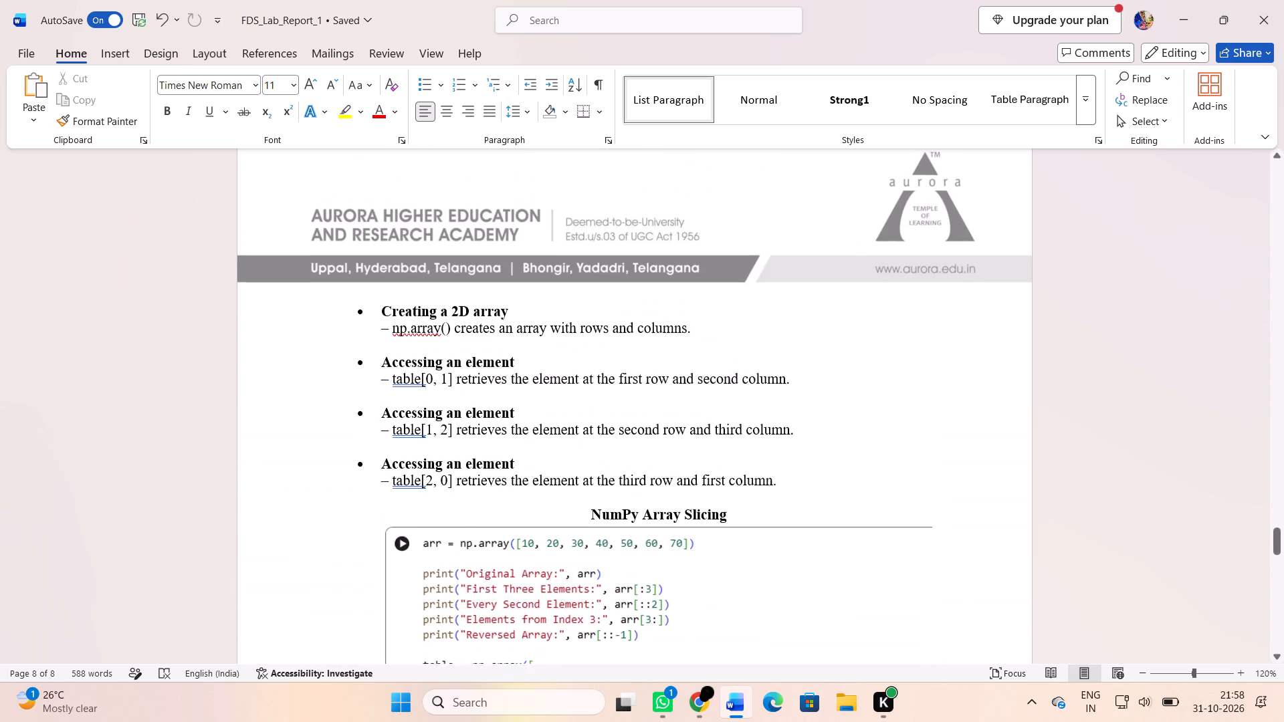
scroll(669, 438, up, 4)
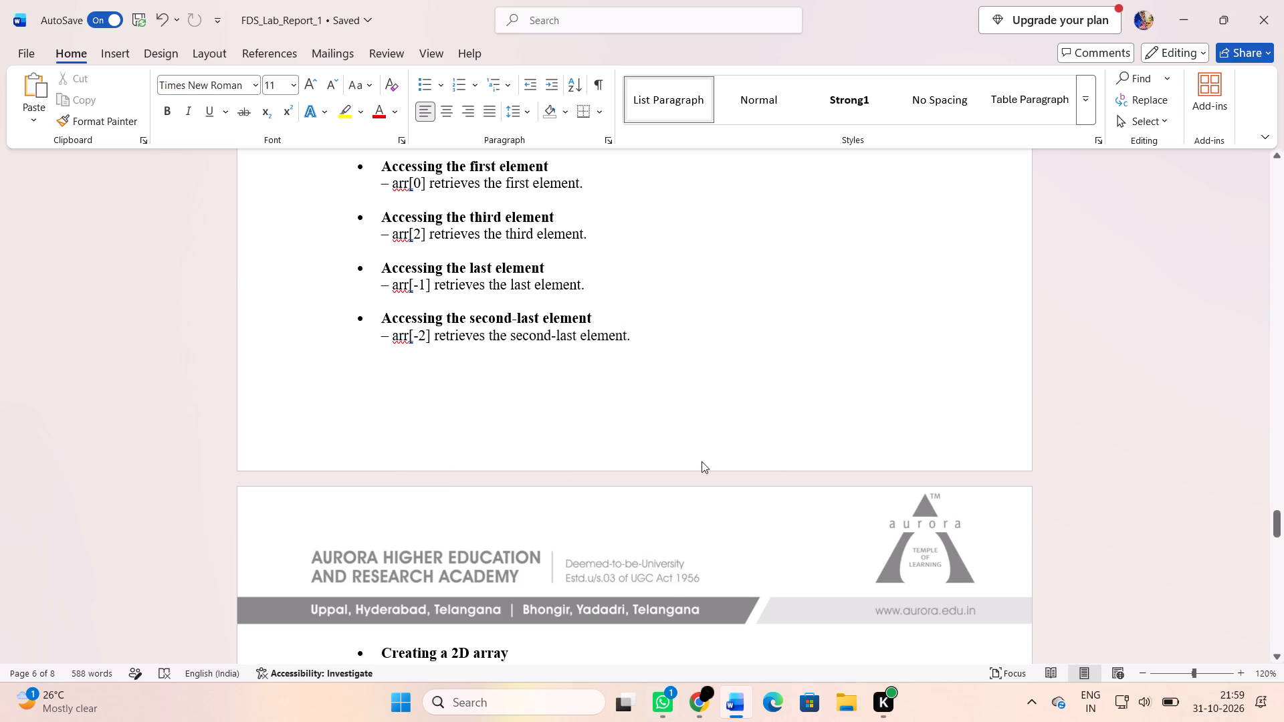
Review the report's layout from the element-access code and descriptions through the array slicing section to the end of the document.
scroll(813, 455, up, 3)
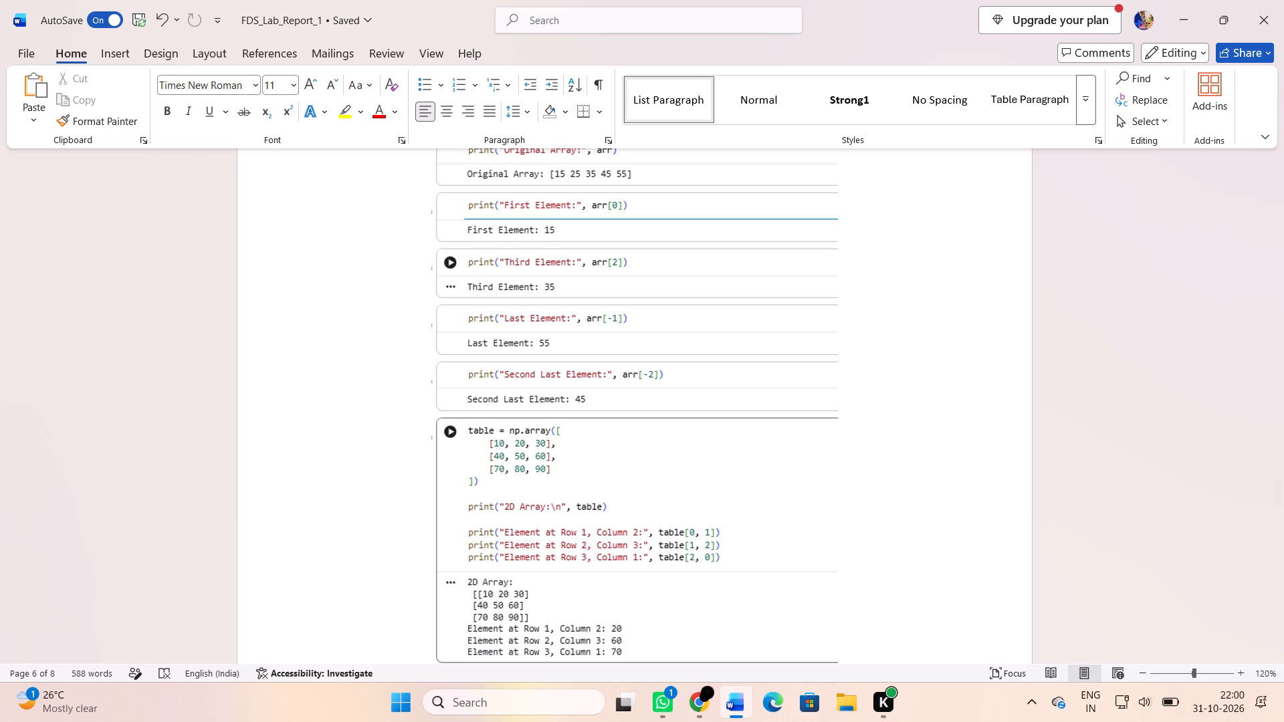
scroll(716, 533, down, 1)
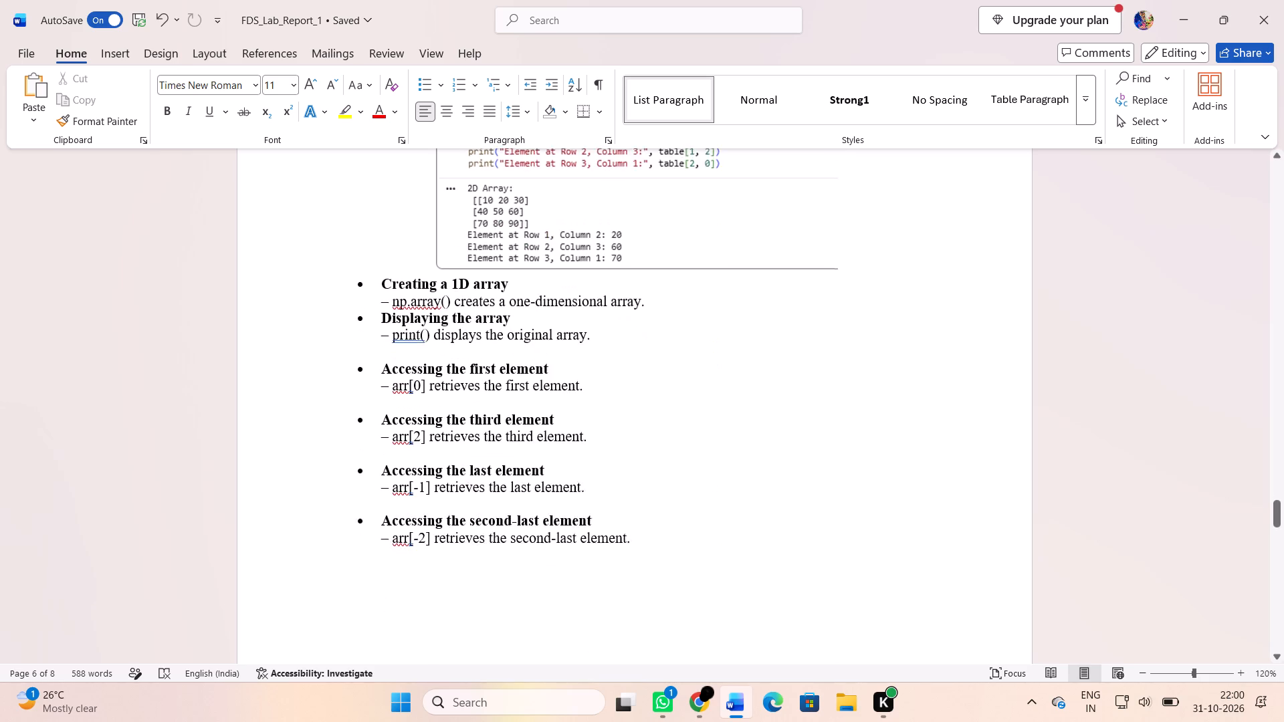
scroll(716, 533, down, 4)
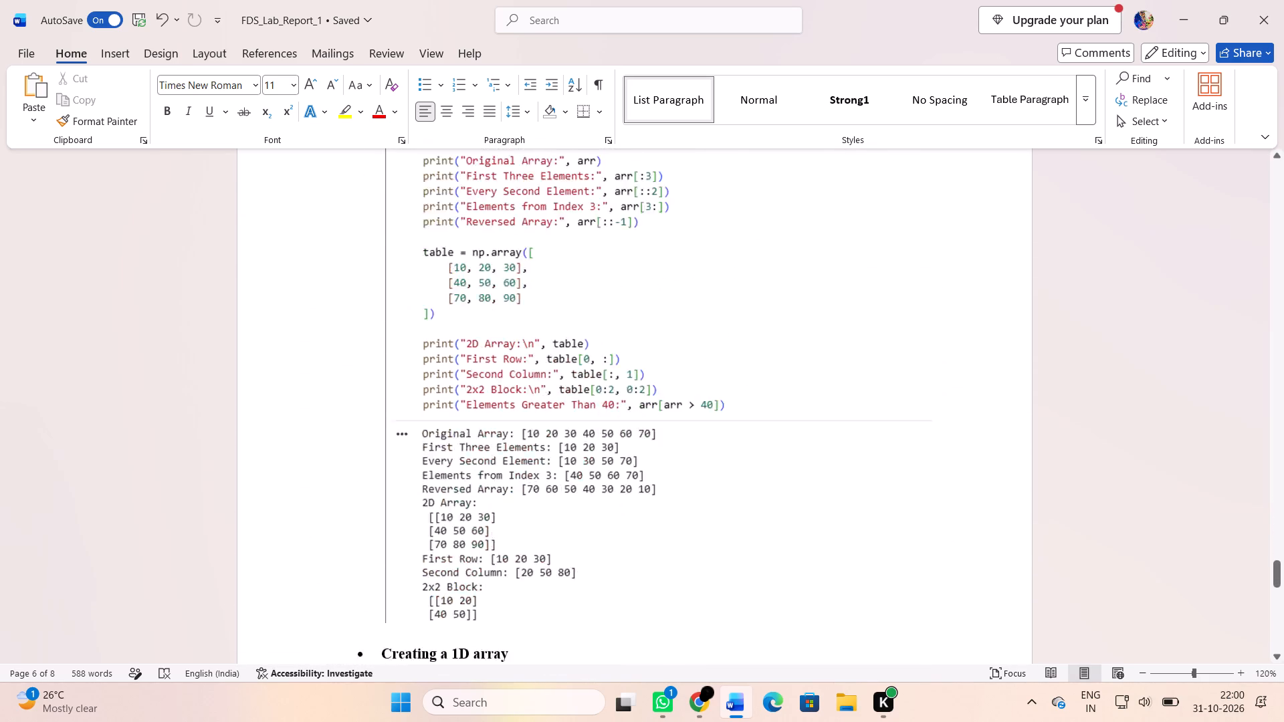
scroll(716, 533, down, 5)
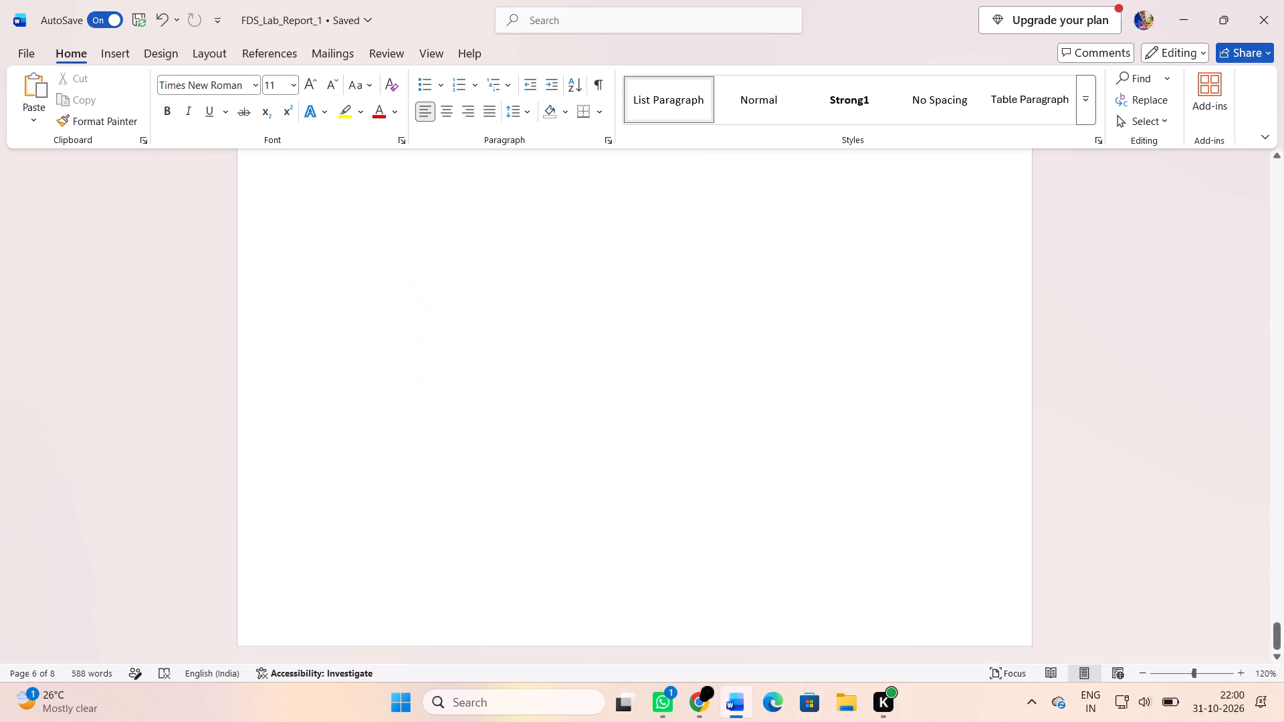
scroll(706, 555, down, 3)
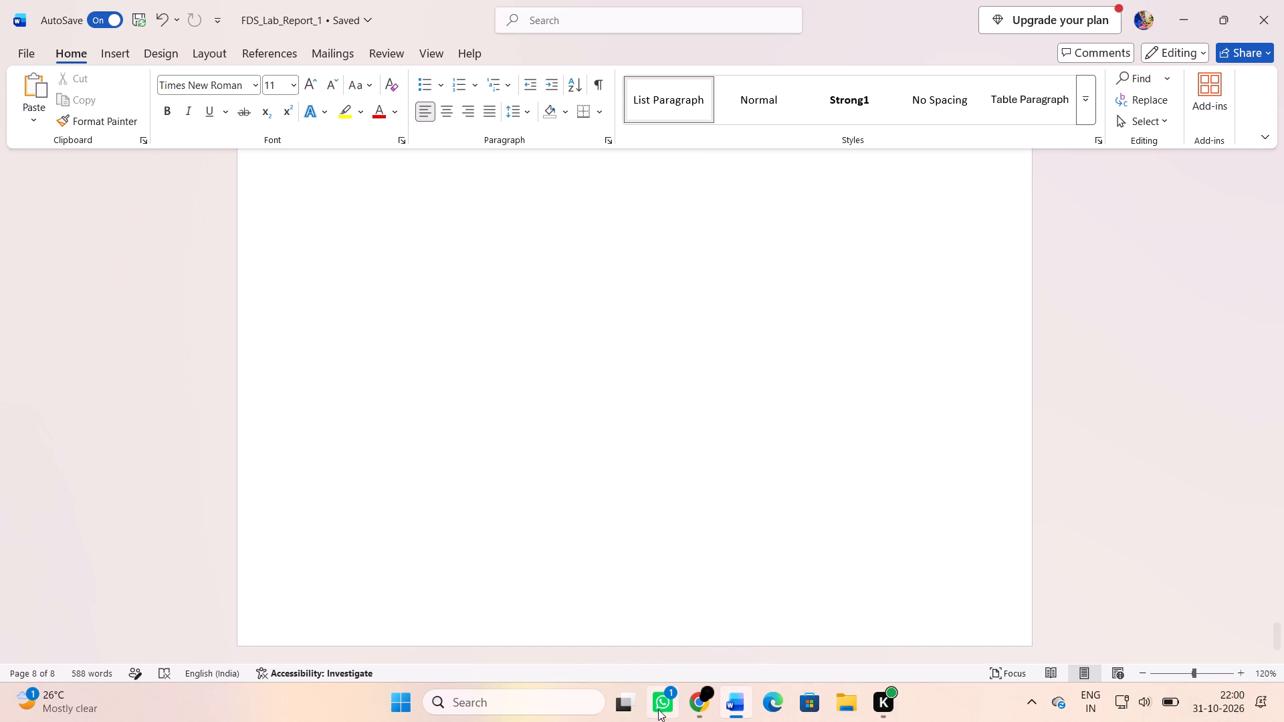
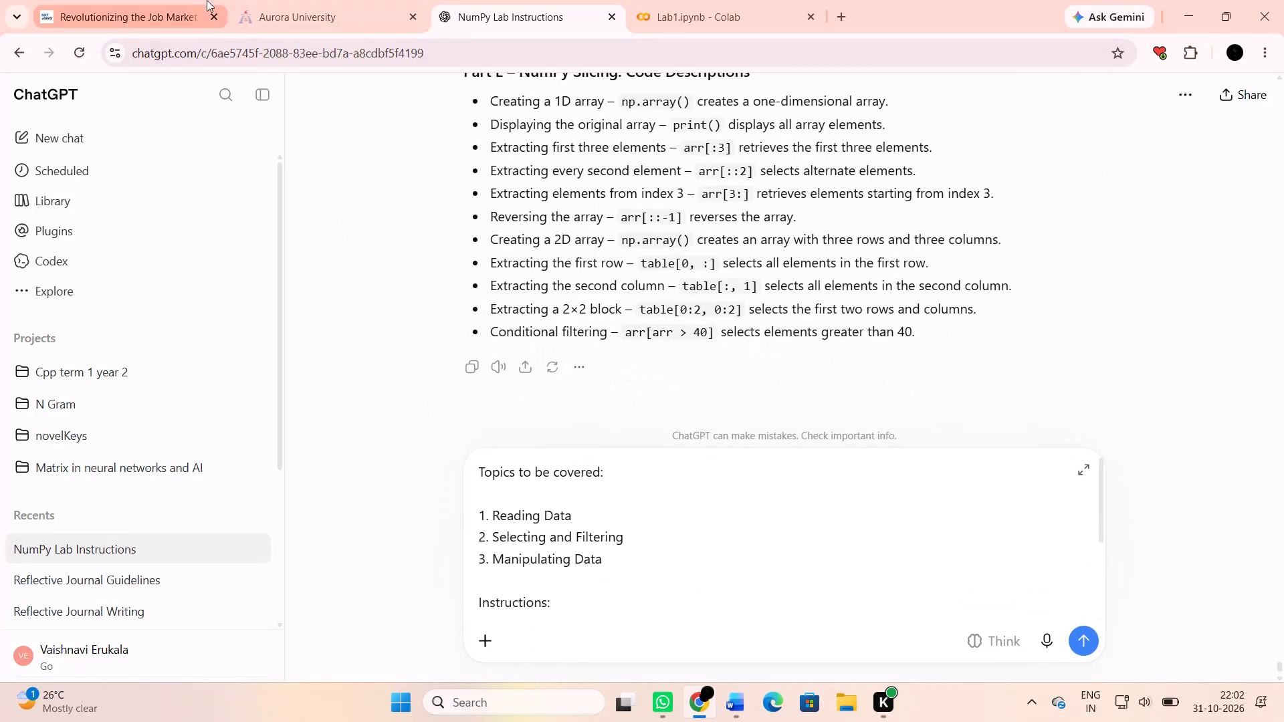
Switch to the learning portal's home page and open the Foundation of Data Science course from the courses in progress.
click(184, 0)
scroll(450, 271, up, 3)
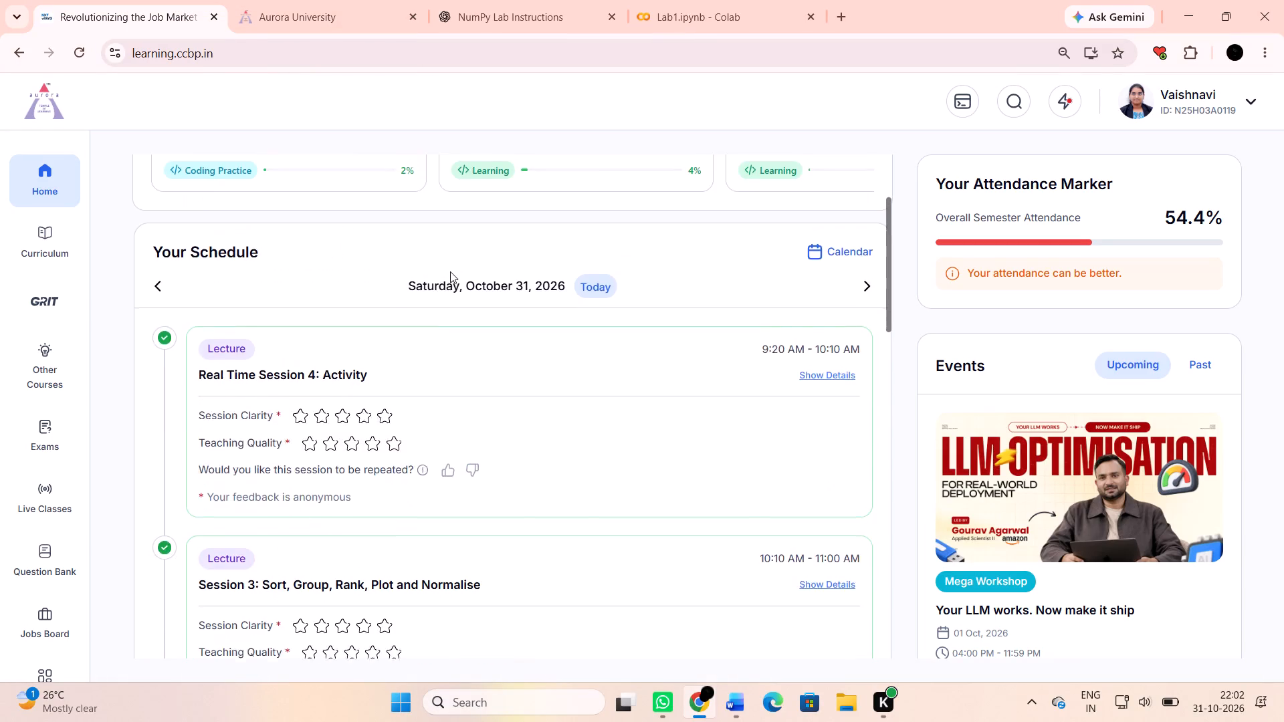
scroll(450, 271, up, 3)
scroll(575, 289, left, 1)
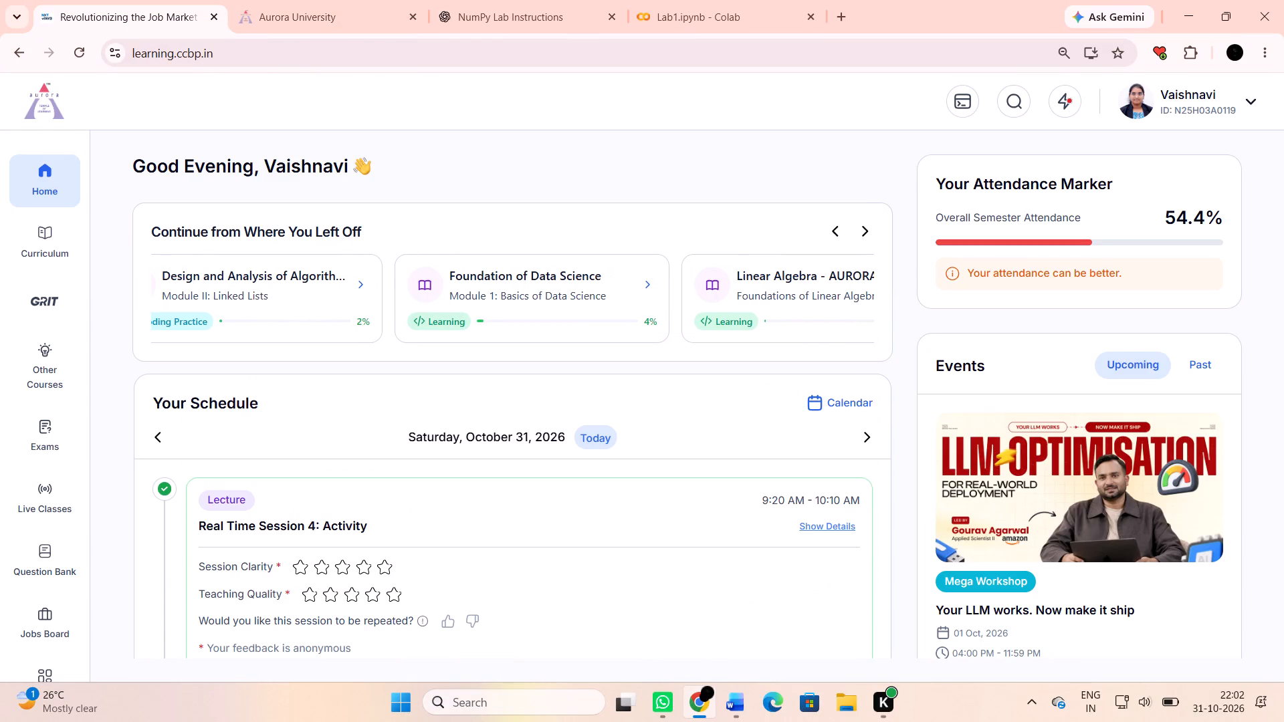
click(575, 289)
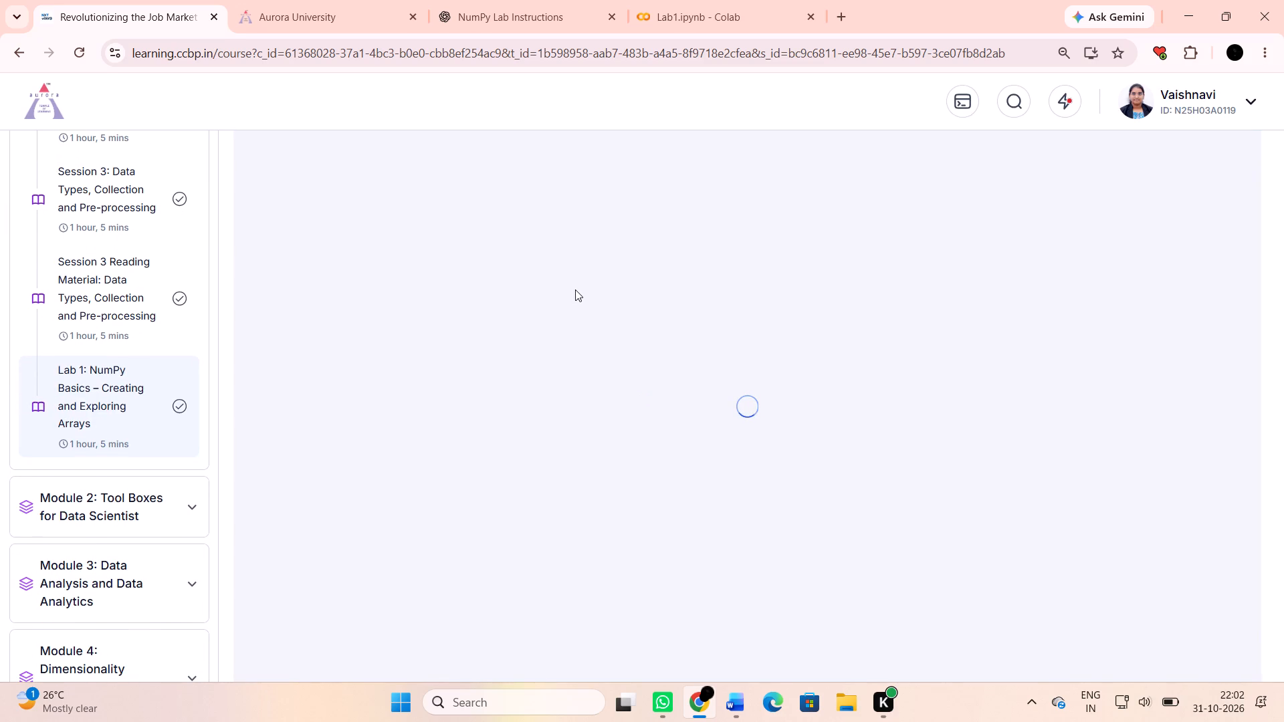
Review the Module 1 session list and the Lab 1: NumPy Basics page through its steps to perform the practical.
scroll(112, 340, up, 2)
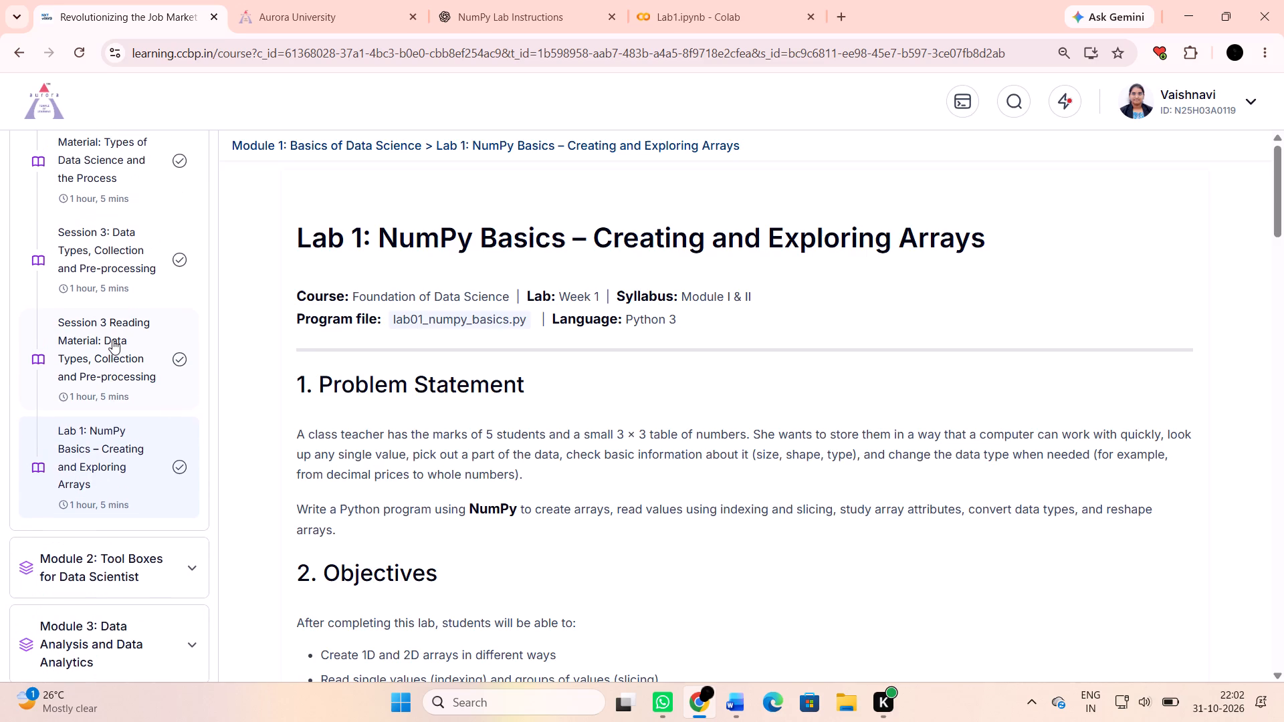
scroll(112, 340, up, 3)
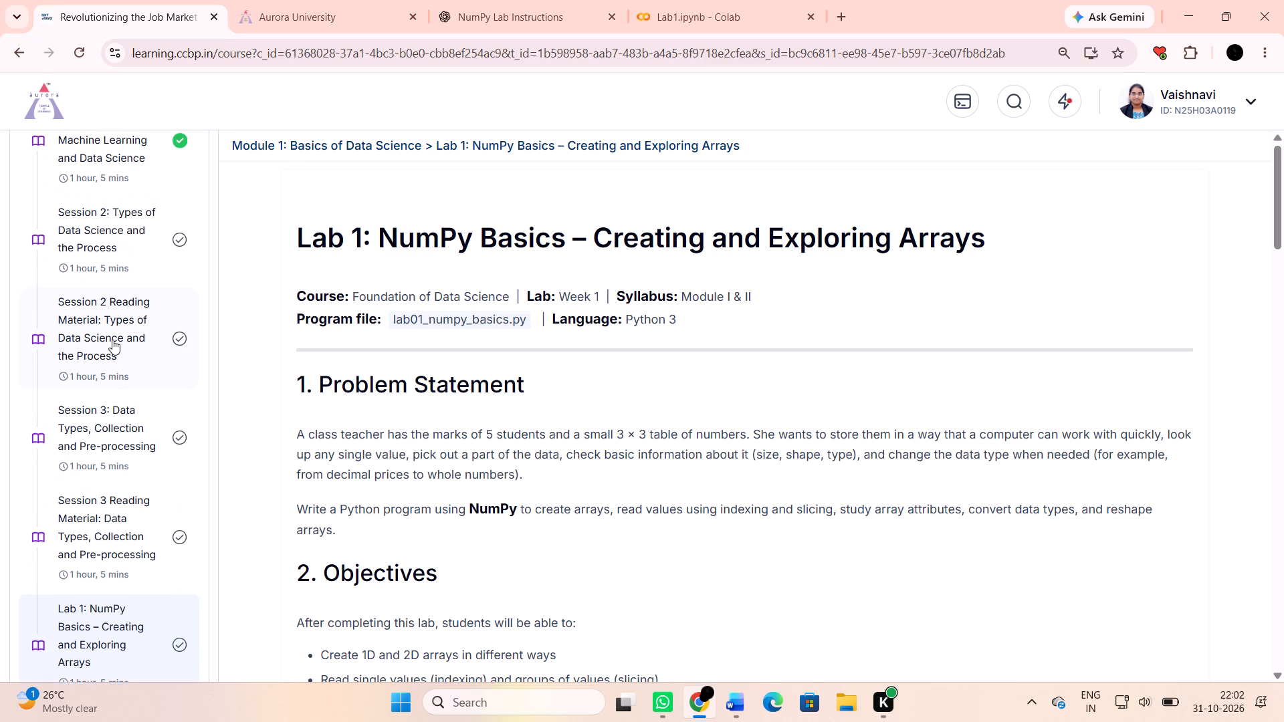
scroll(112, 340, up, 3)
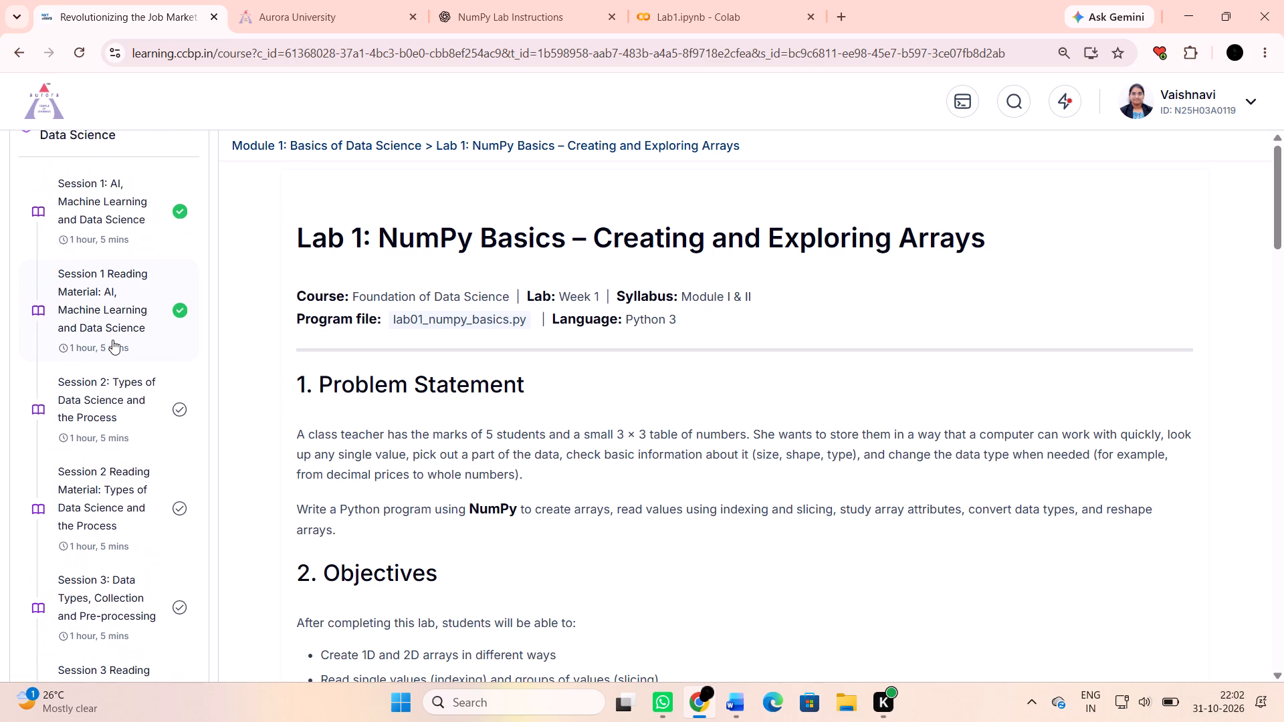
scroll(112, 340, up, 1)
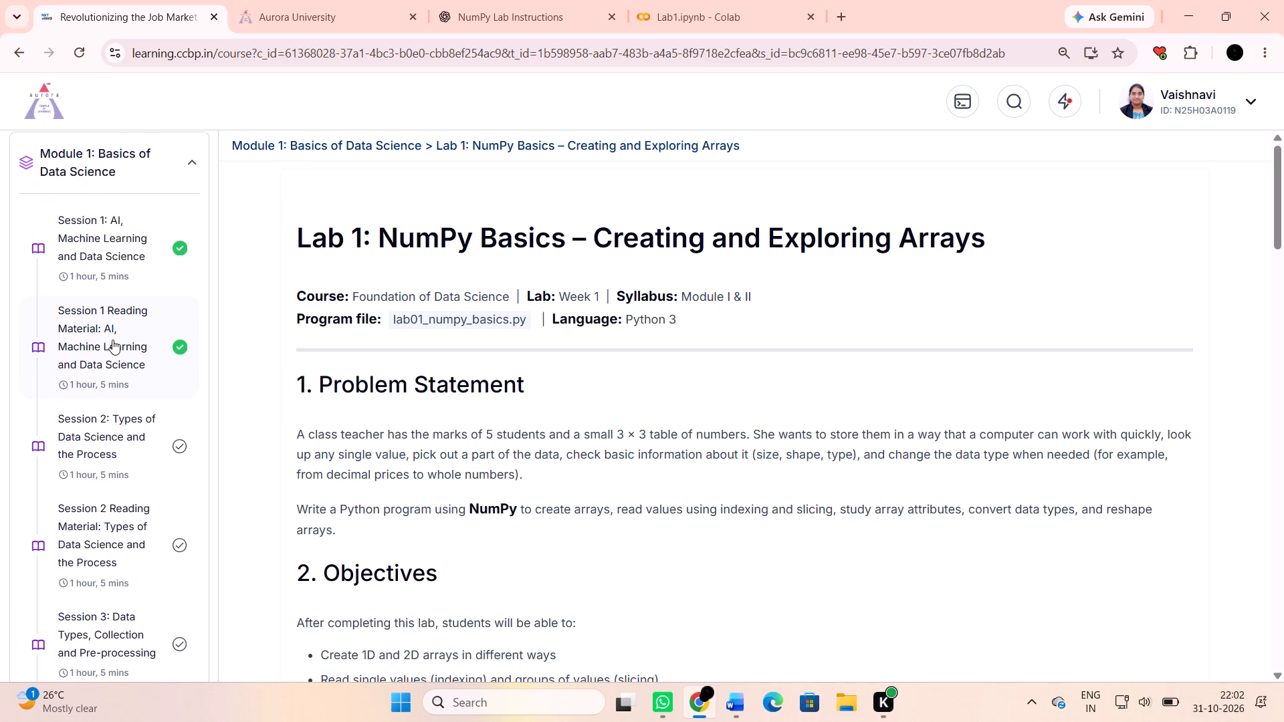
scroll(112, 340, down, 3)
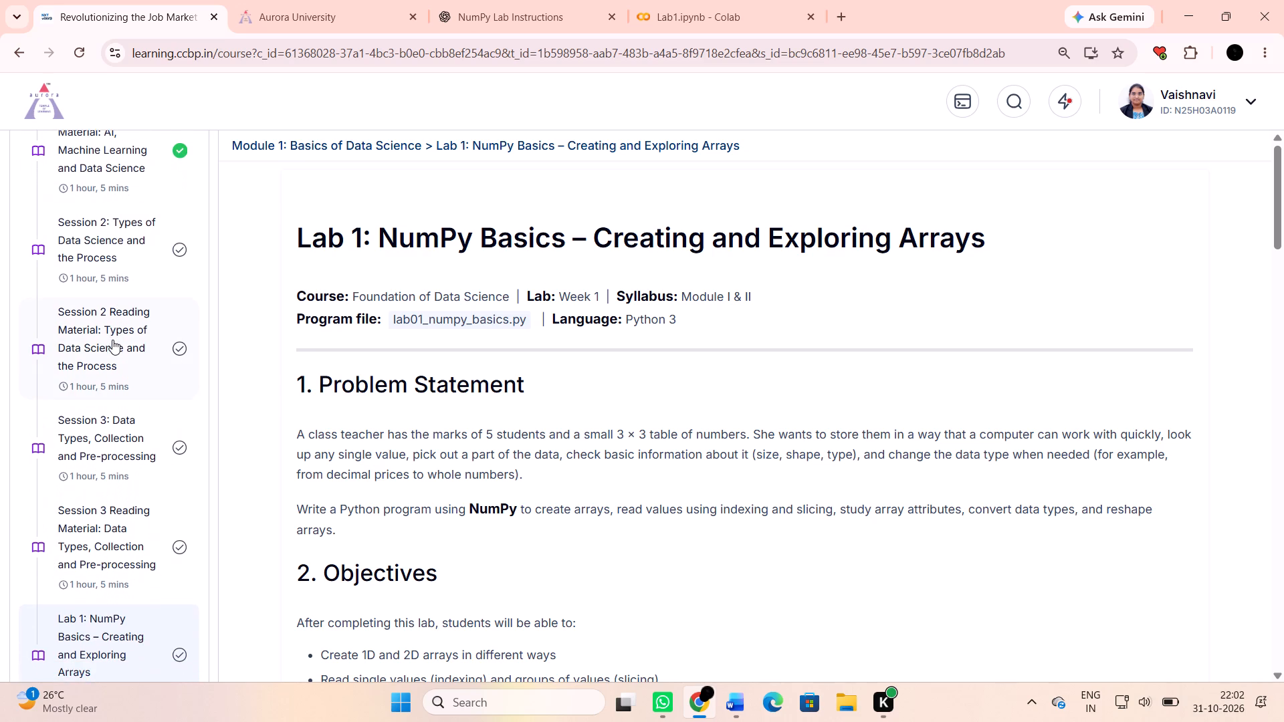
scroll(112, 340, down, 2)
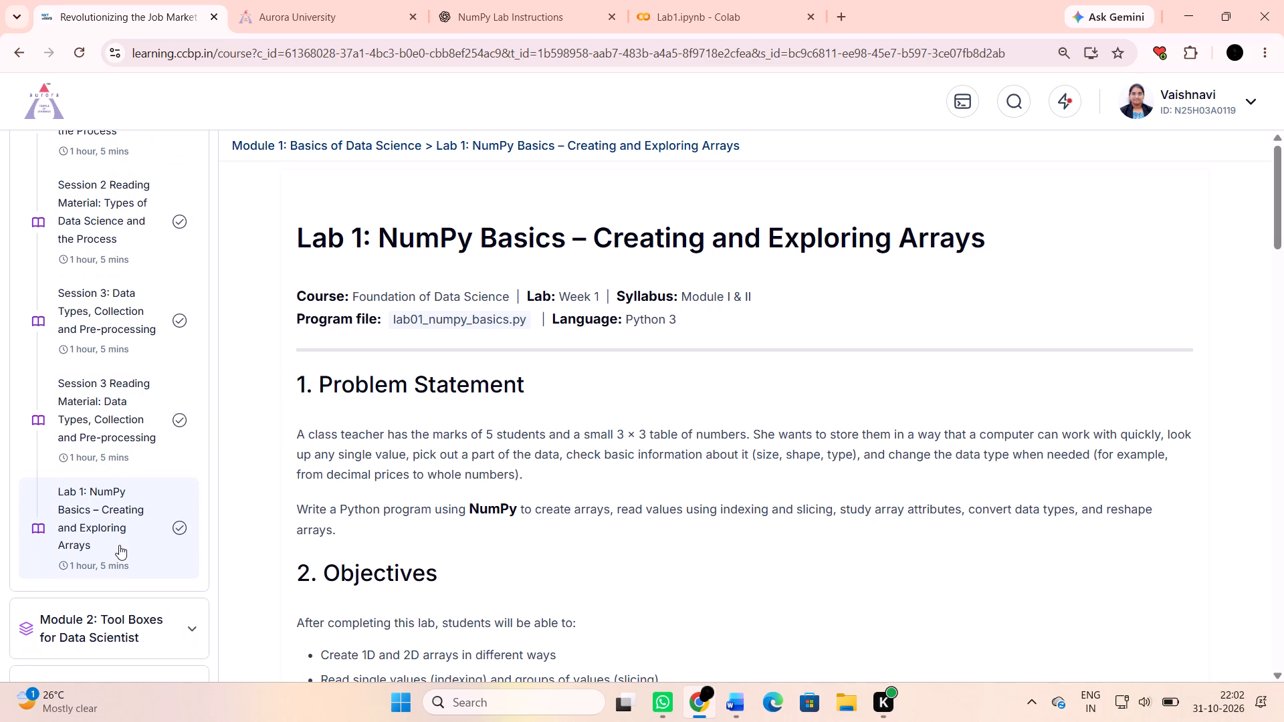
scroll(410, 524, down, 6)
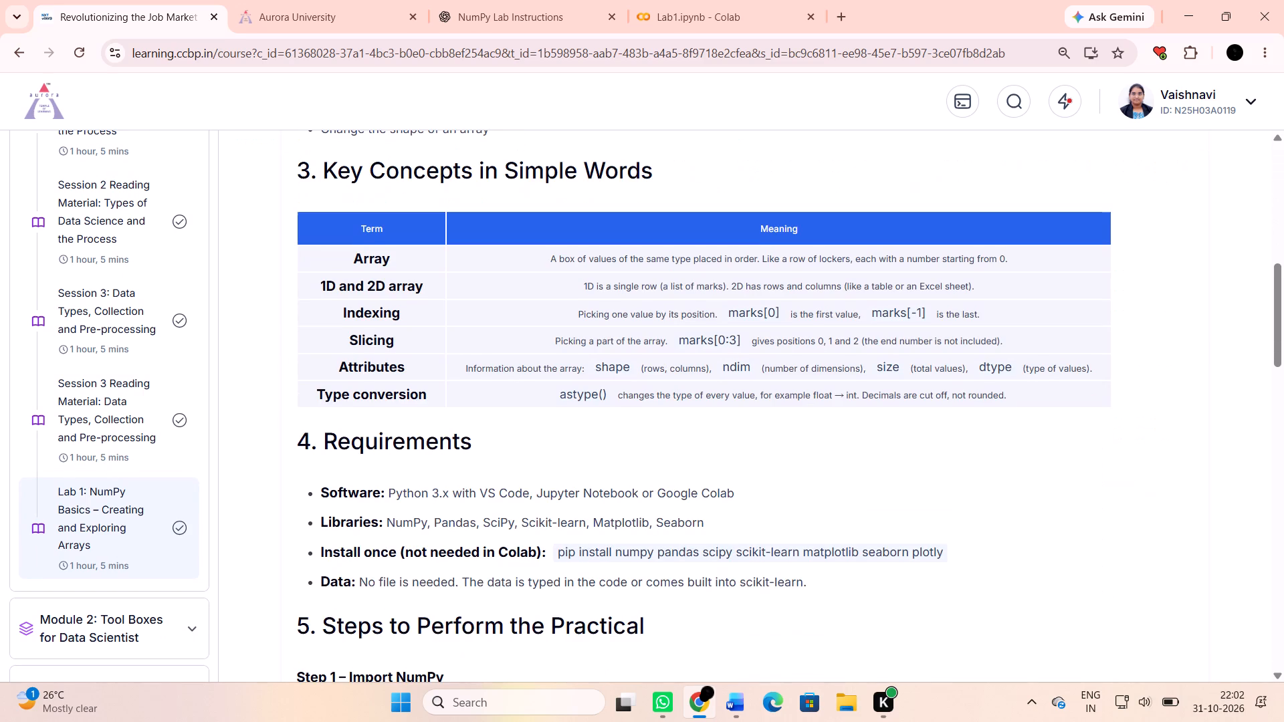
scroll(410, 524, down, 4)
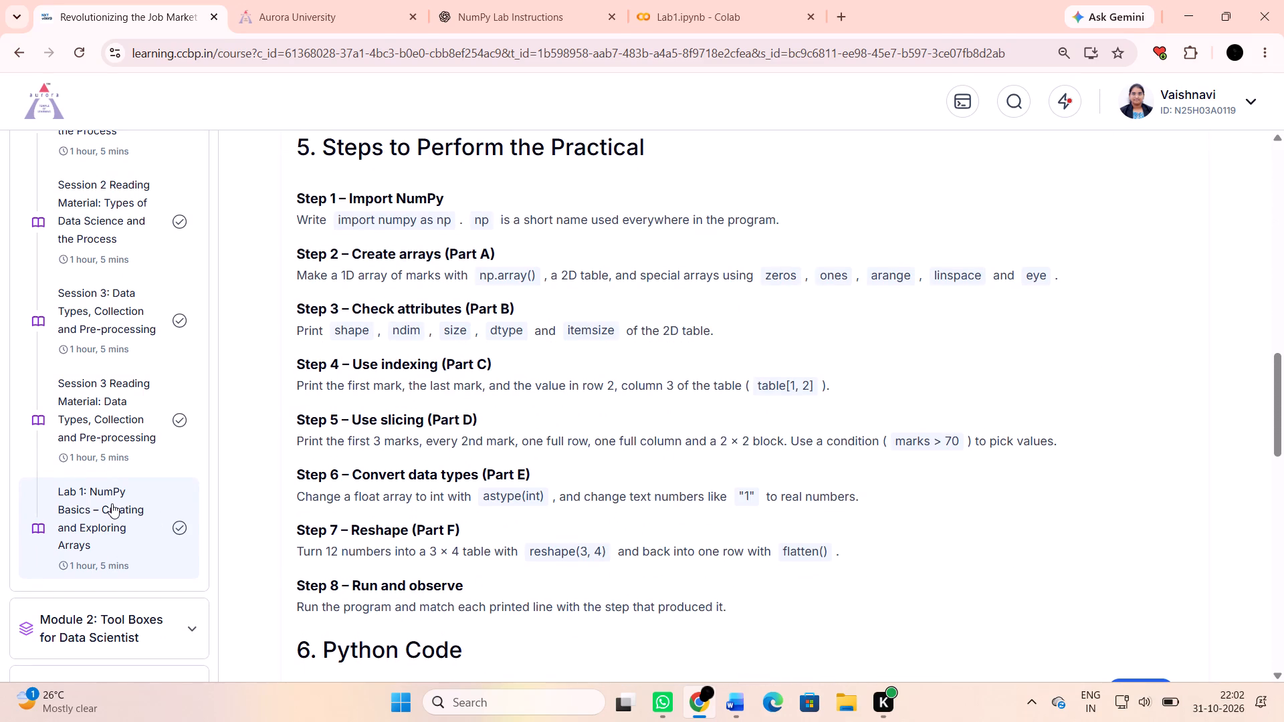
Expand Module 2: Tool Boxes for Data Scientist and examine the key concepts and requirements of Lab 2: NumPy Operations and Data Handling with Pandas.
scroll(112, 503, down, 1)
click(156, 460)
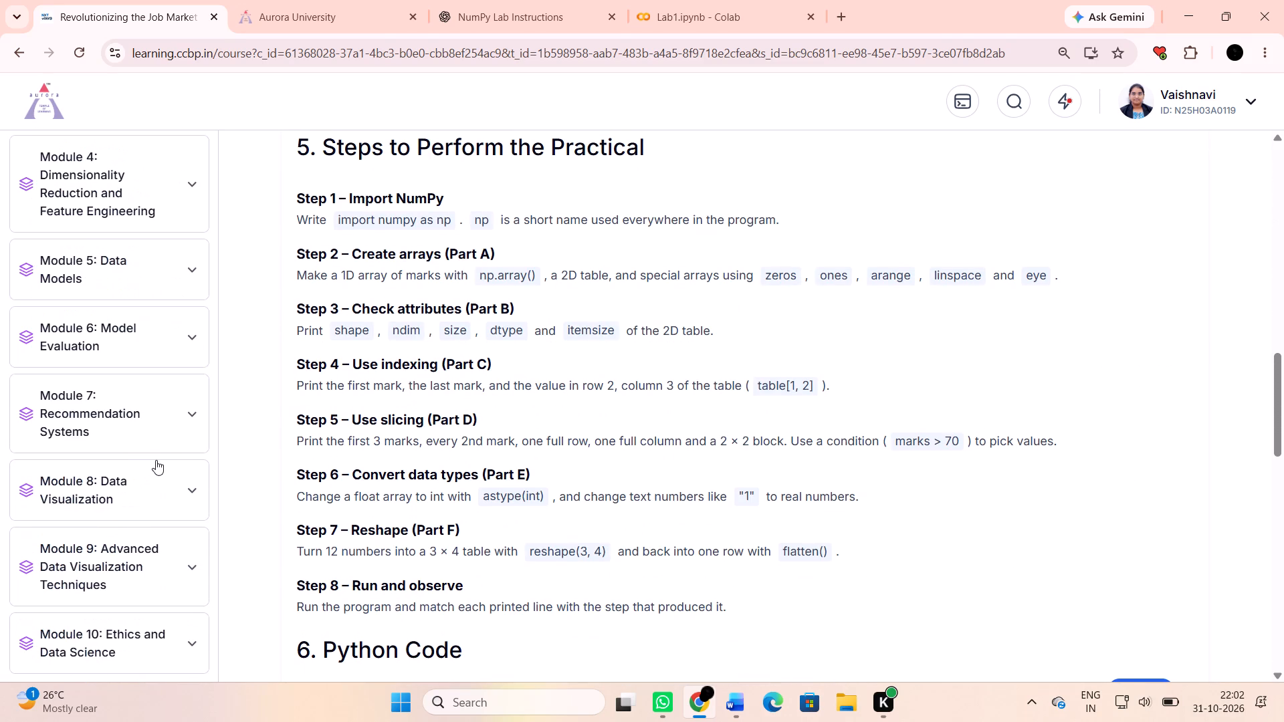
scroll(122, 432, up, 3)
scroll(122, 432, down, 1)
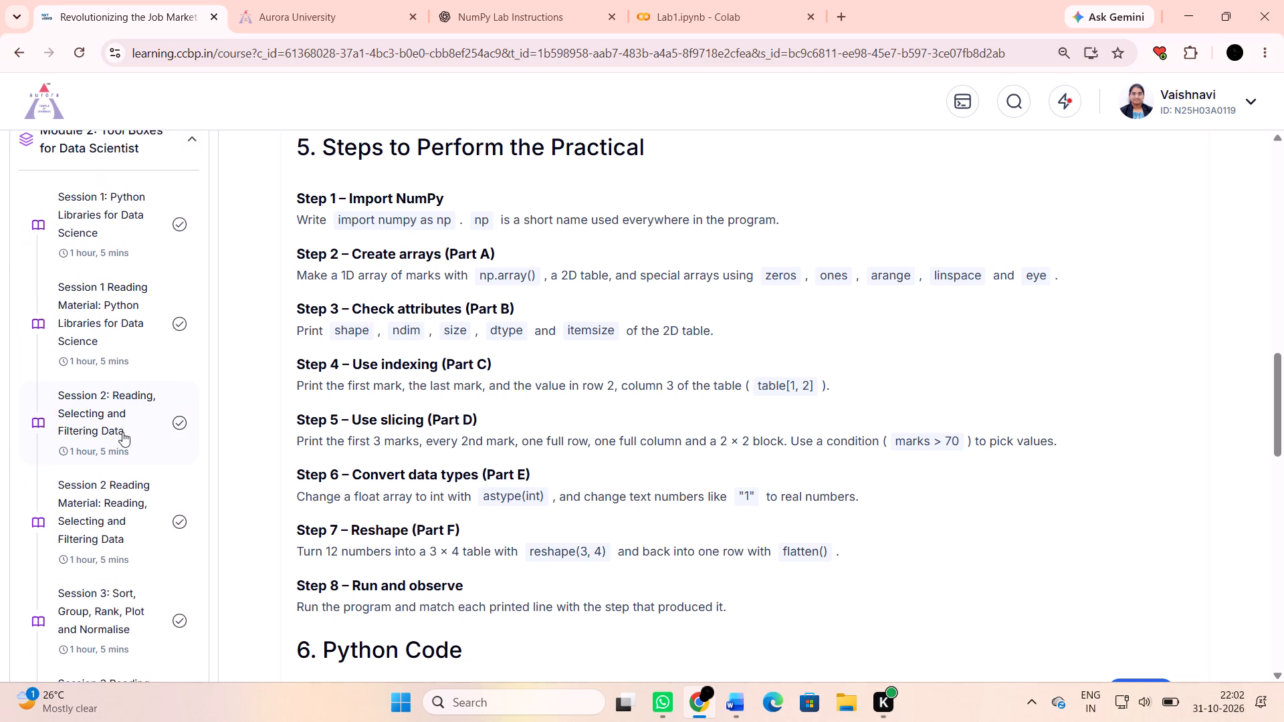
scroll(122, 432, down, 4)
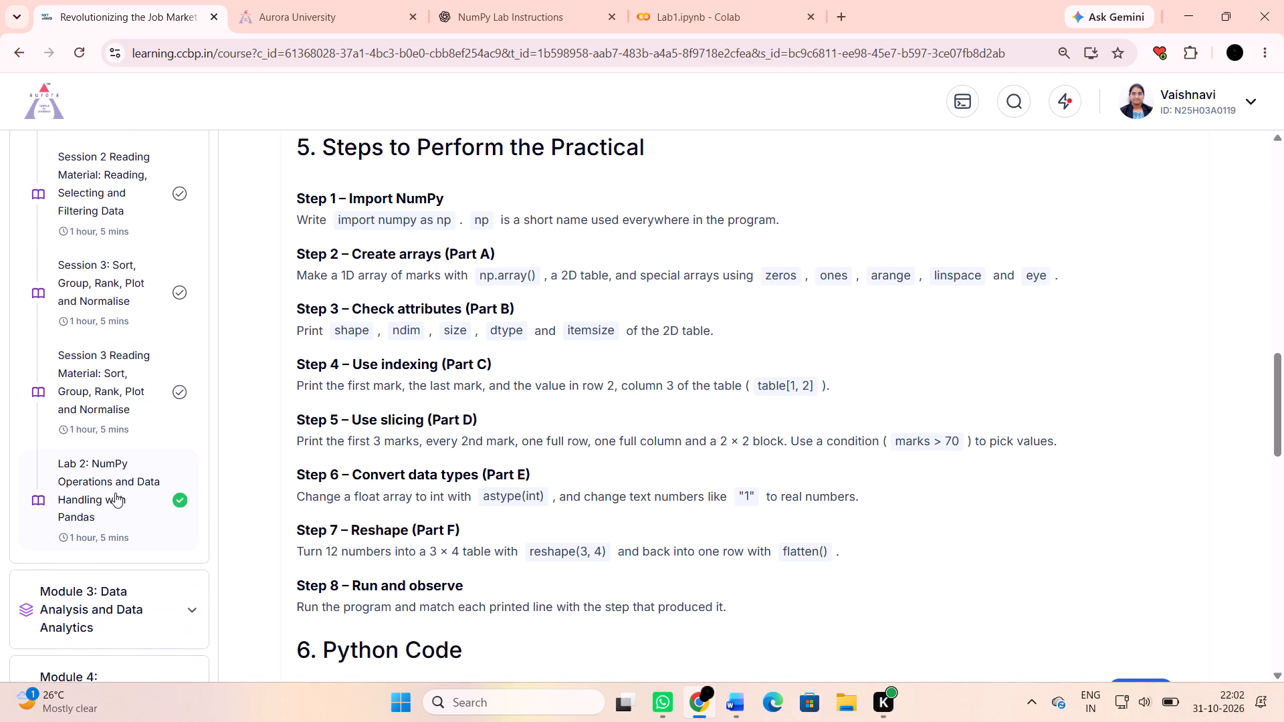
click(115, 499)
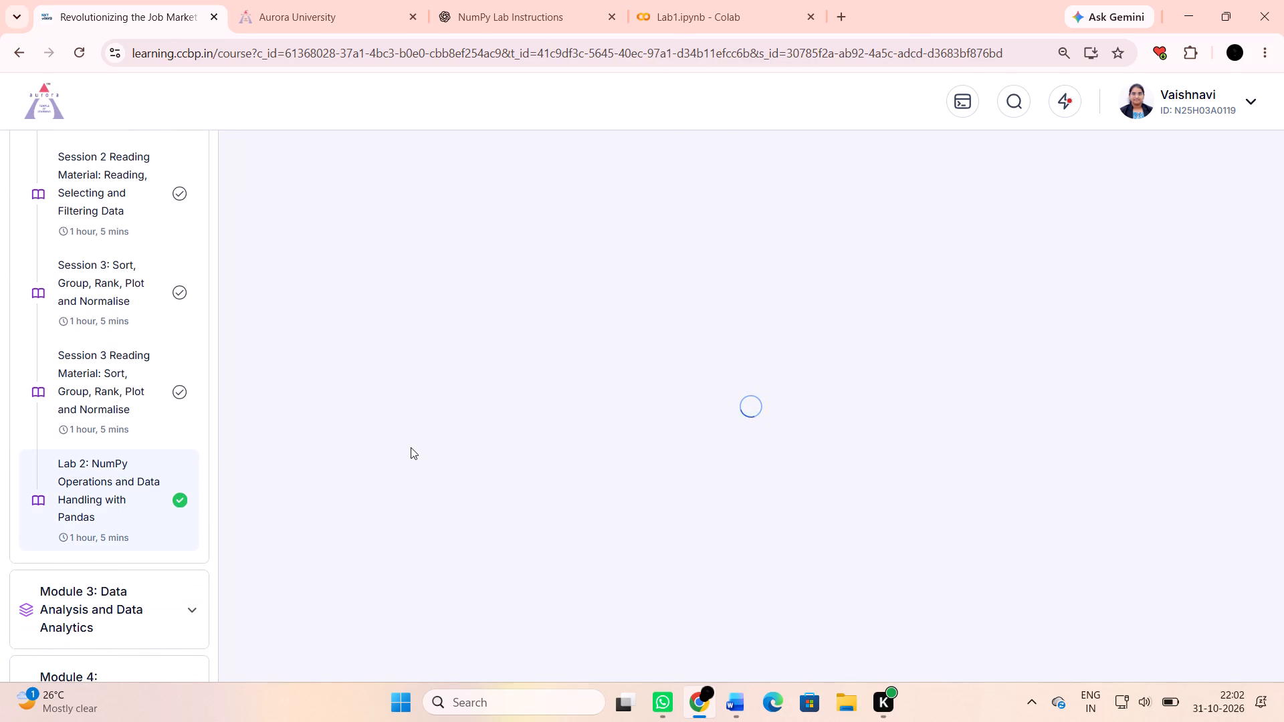
scroll(411, 447, down, 6)
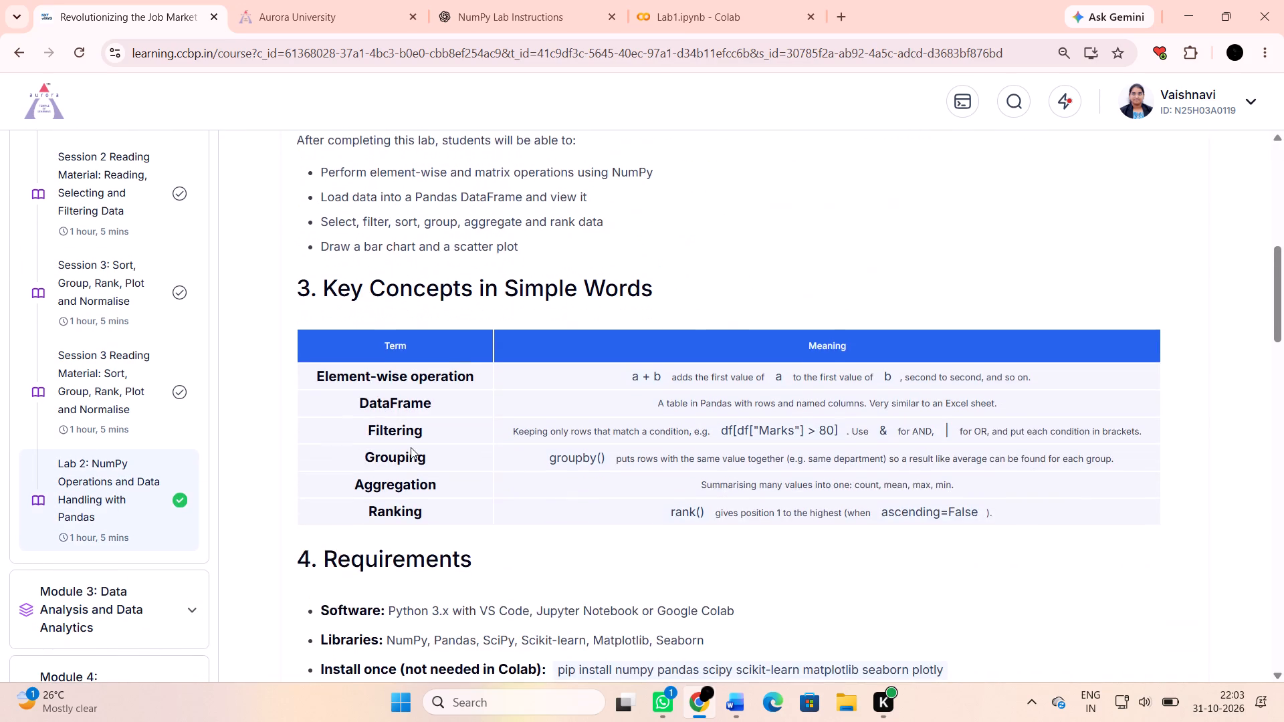
scroll(411, 447, down, 2)
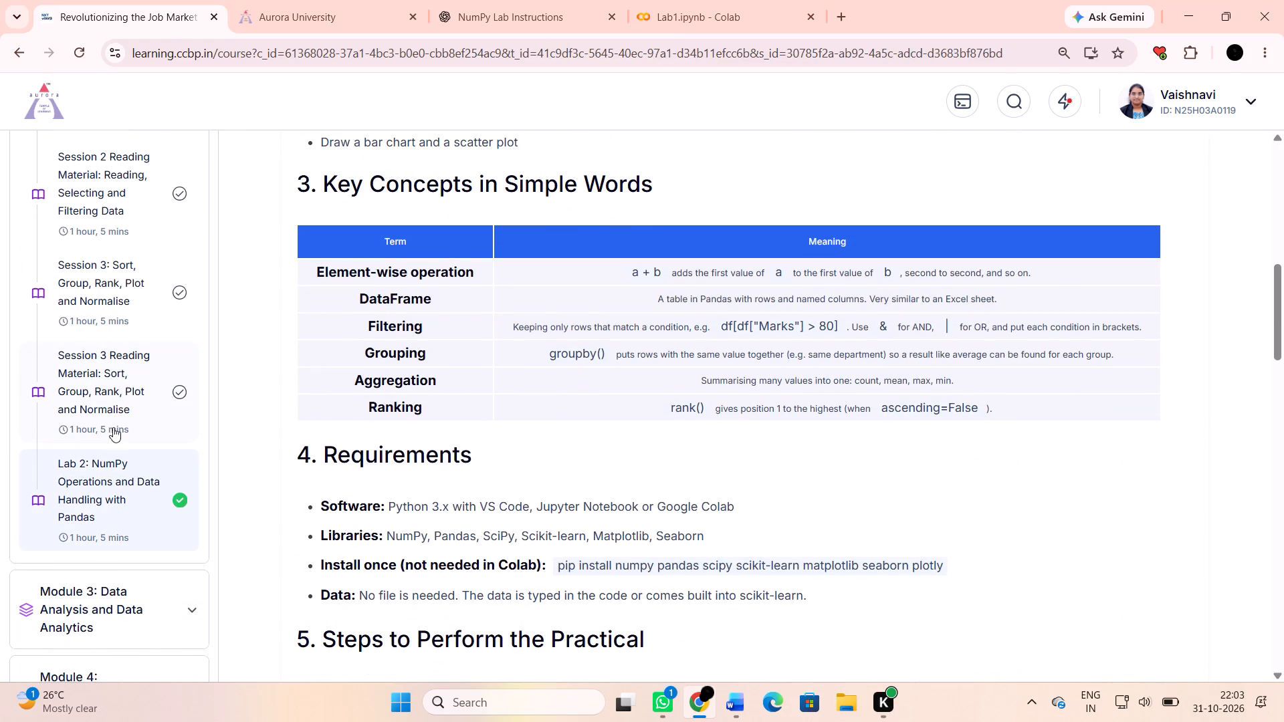
Look through Module 2's Session 3 Reading Material, Session 2 Reading Material and Session 2 pages.
click(122, 387)
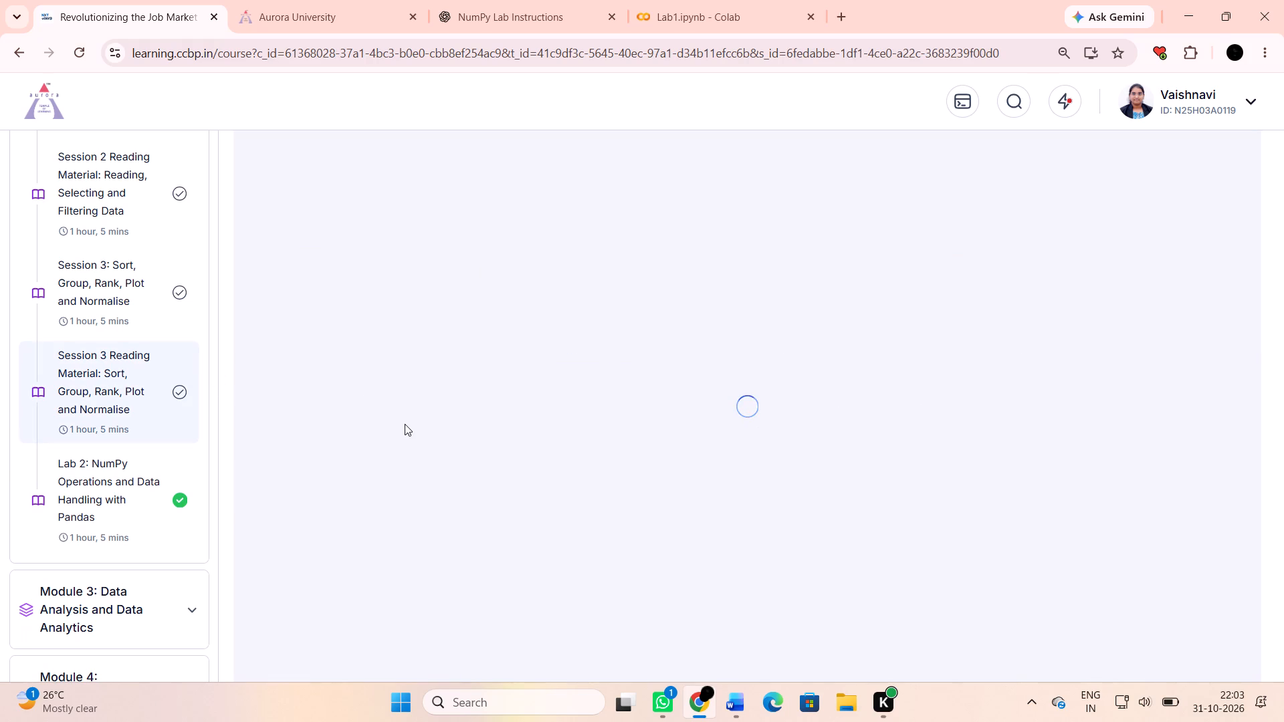
scroll(51, 381, up, 1)
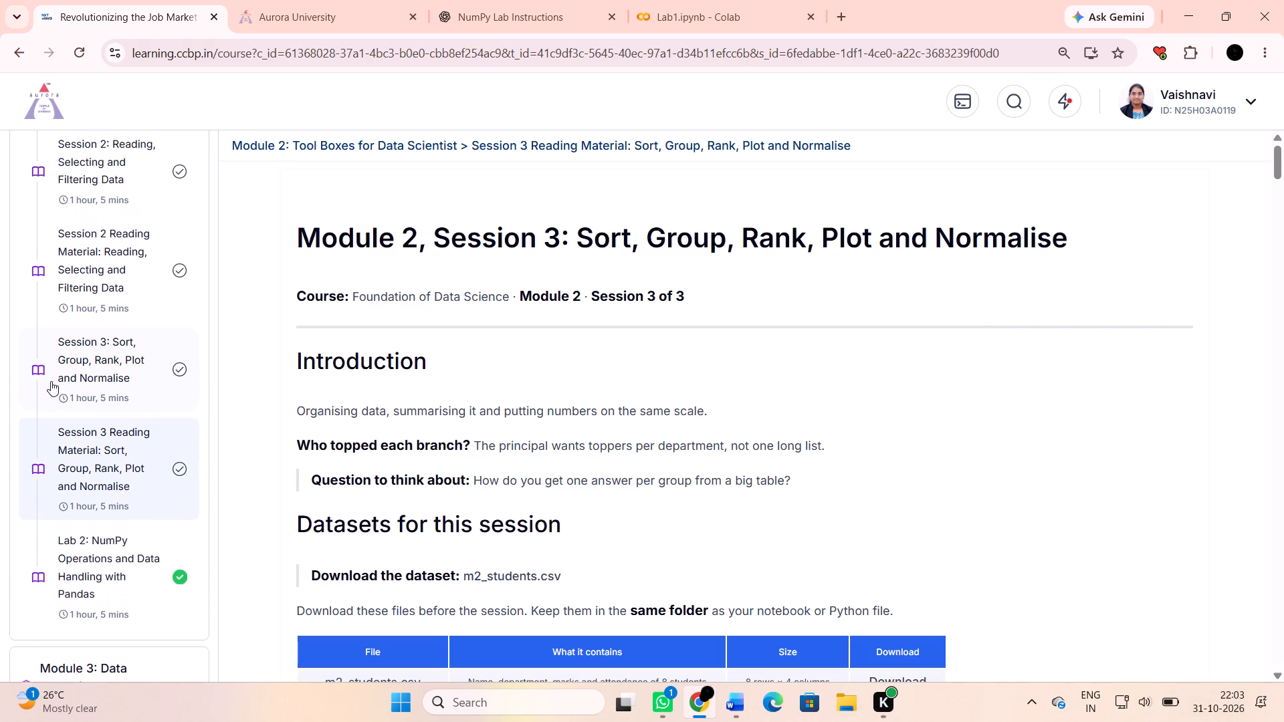
scroll(51, 381, up, 1)
click(128, 346)
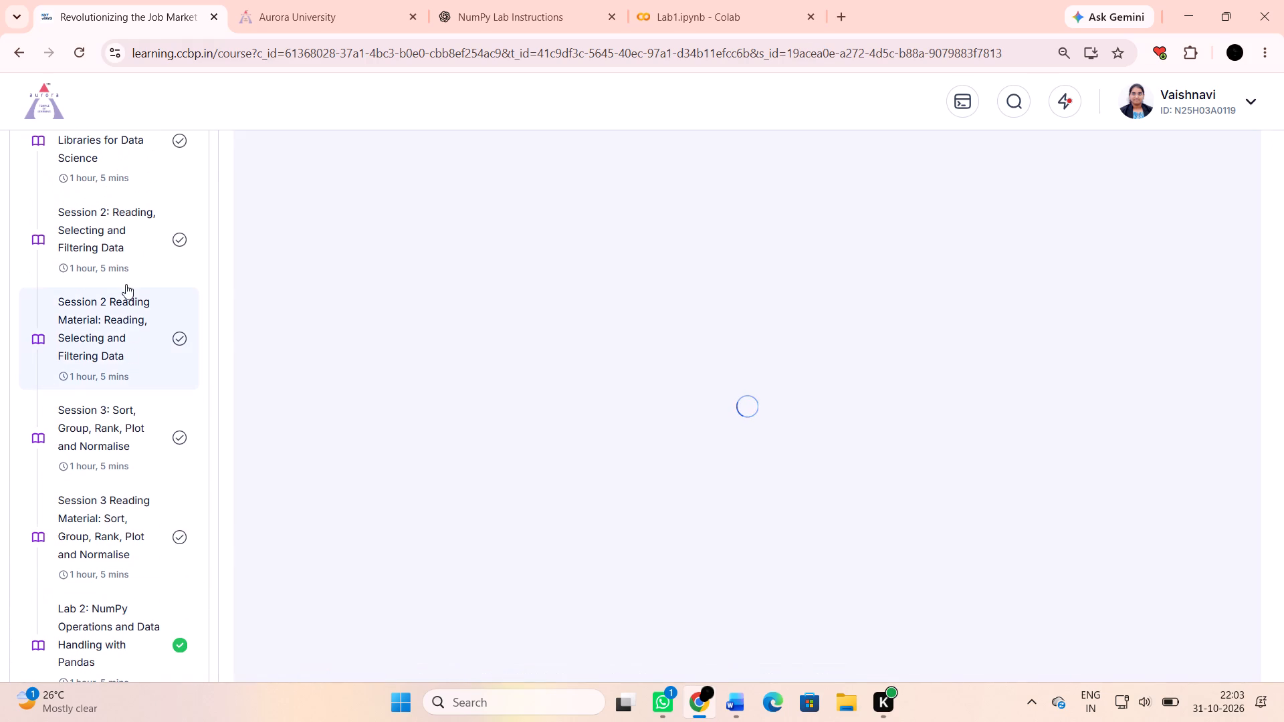
click(123, 216)
Open Session 1 Reading Material: Python Libraries for Data Science and read it through to the end.
scroll(123, 216, up, 1)
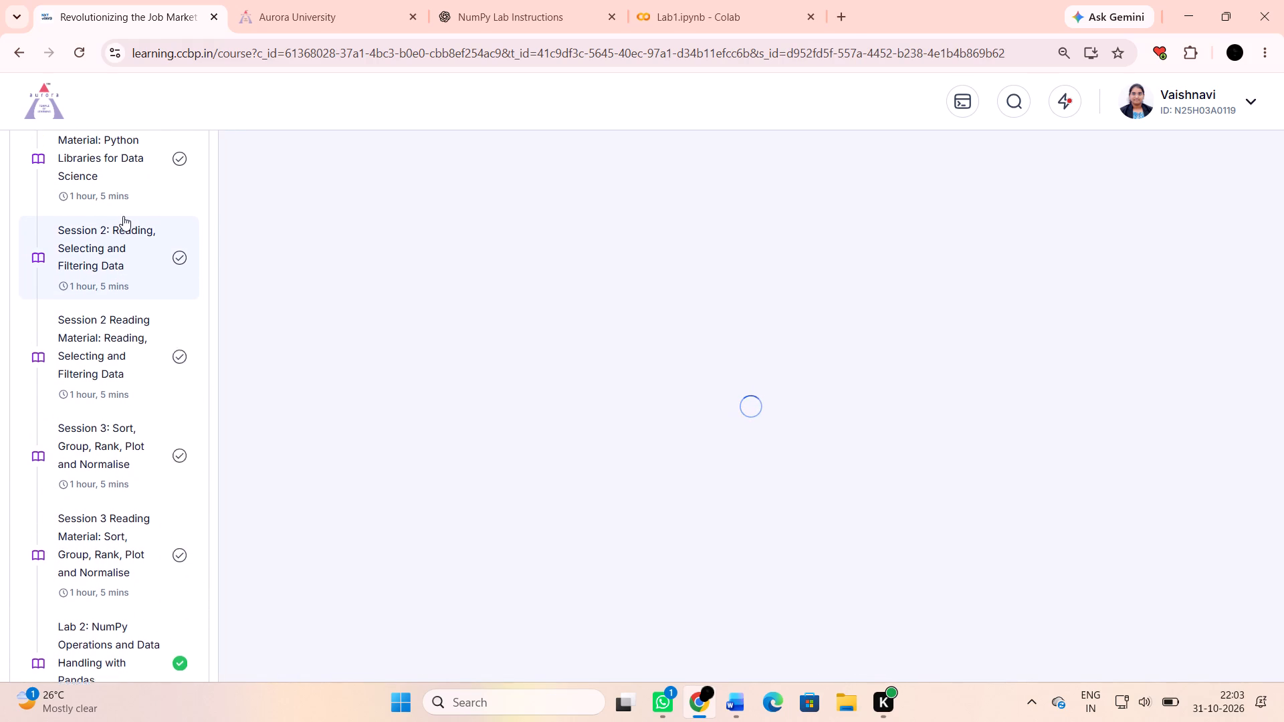
scroll(123, 216, up, 1)
click(110, 231)
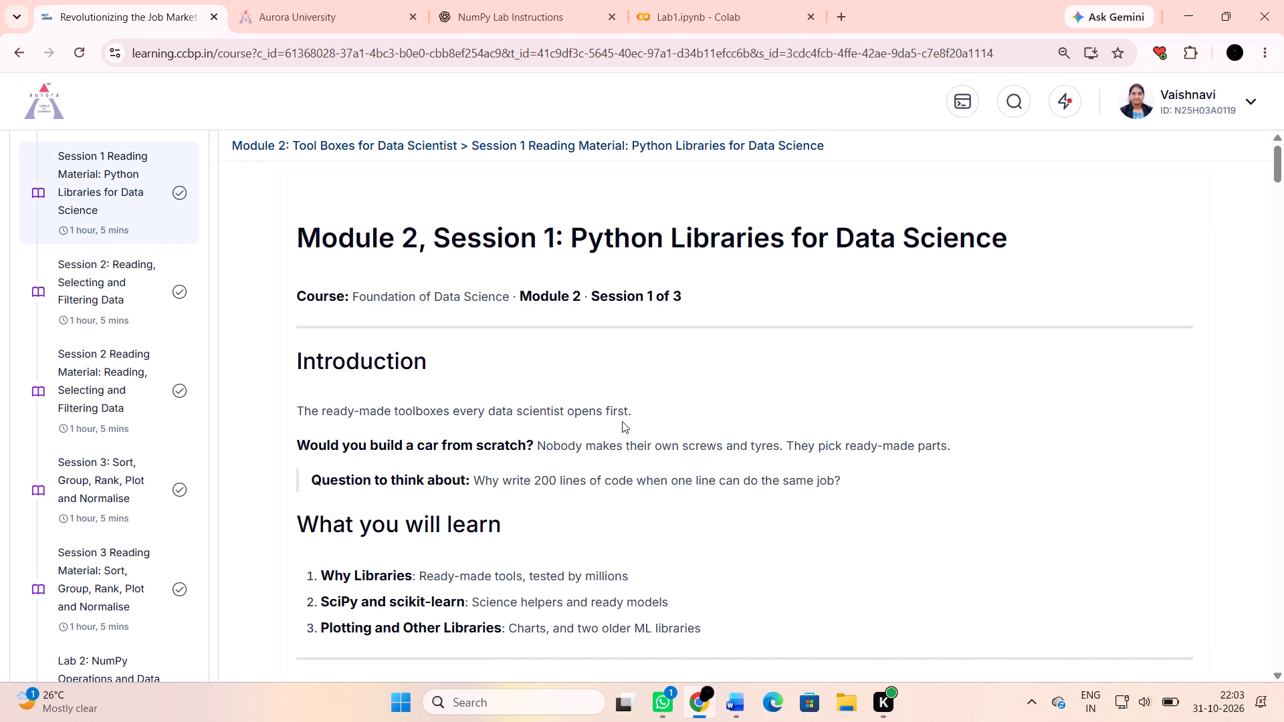
scroll(566, 378, down, 4)
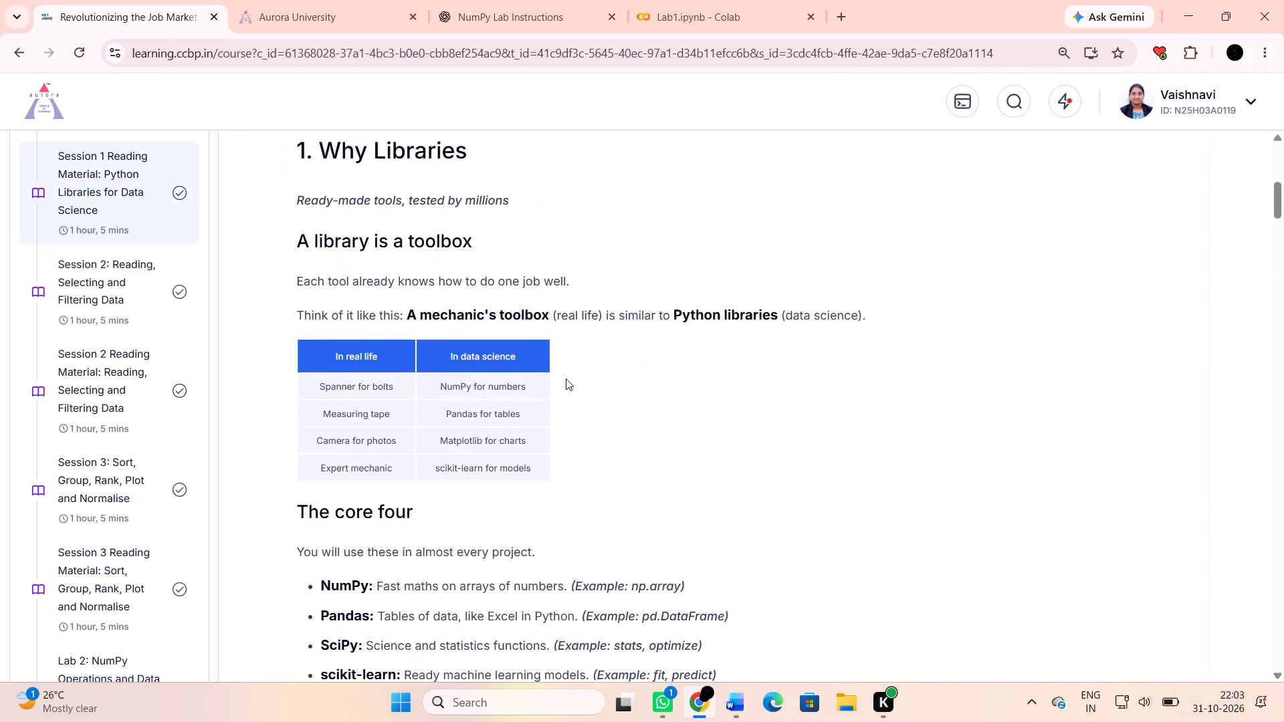
scroll(566, 378, down, 9)
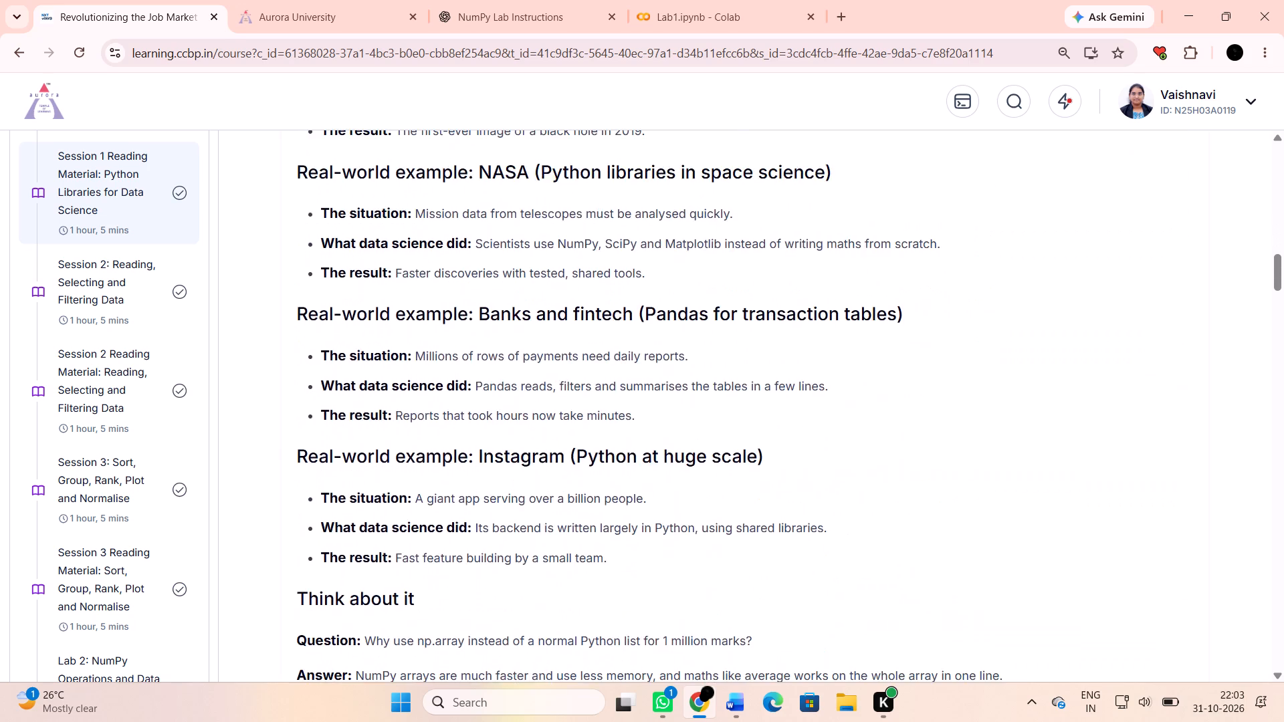
scroll(566, 378, down, 9)
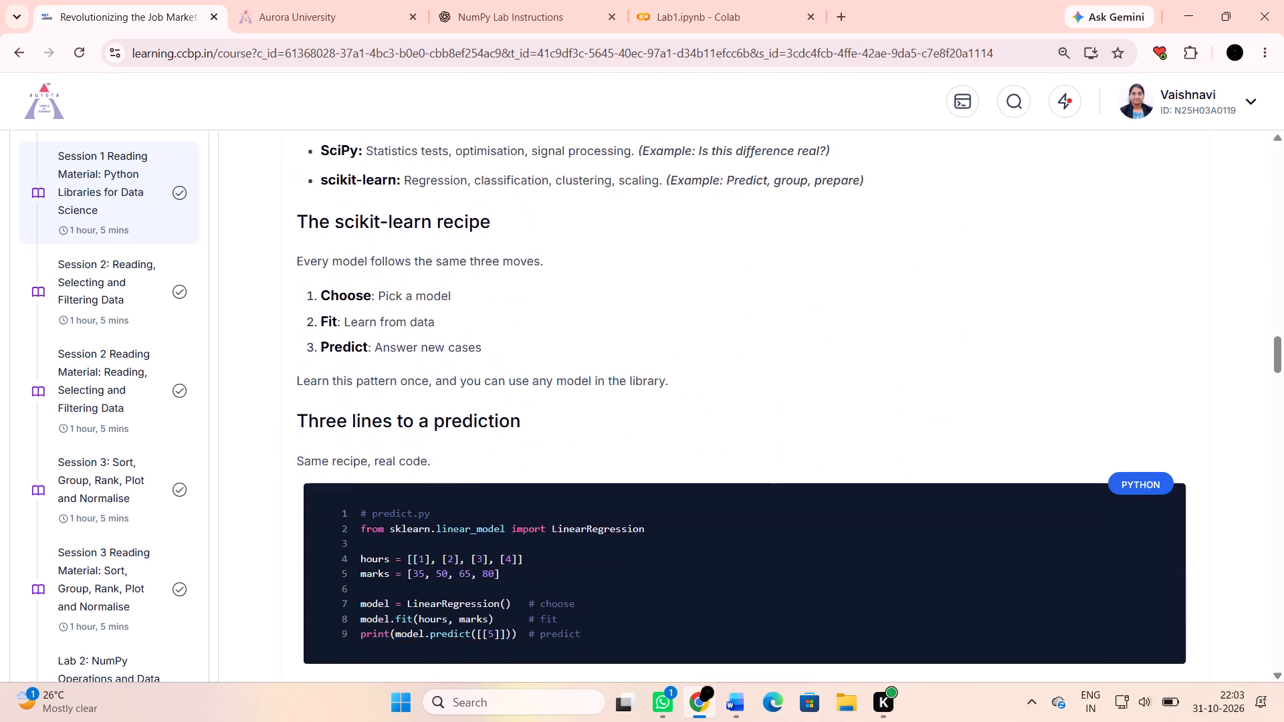
scroll(566, 378, down, 9)
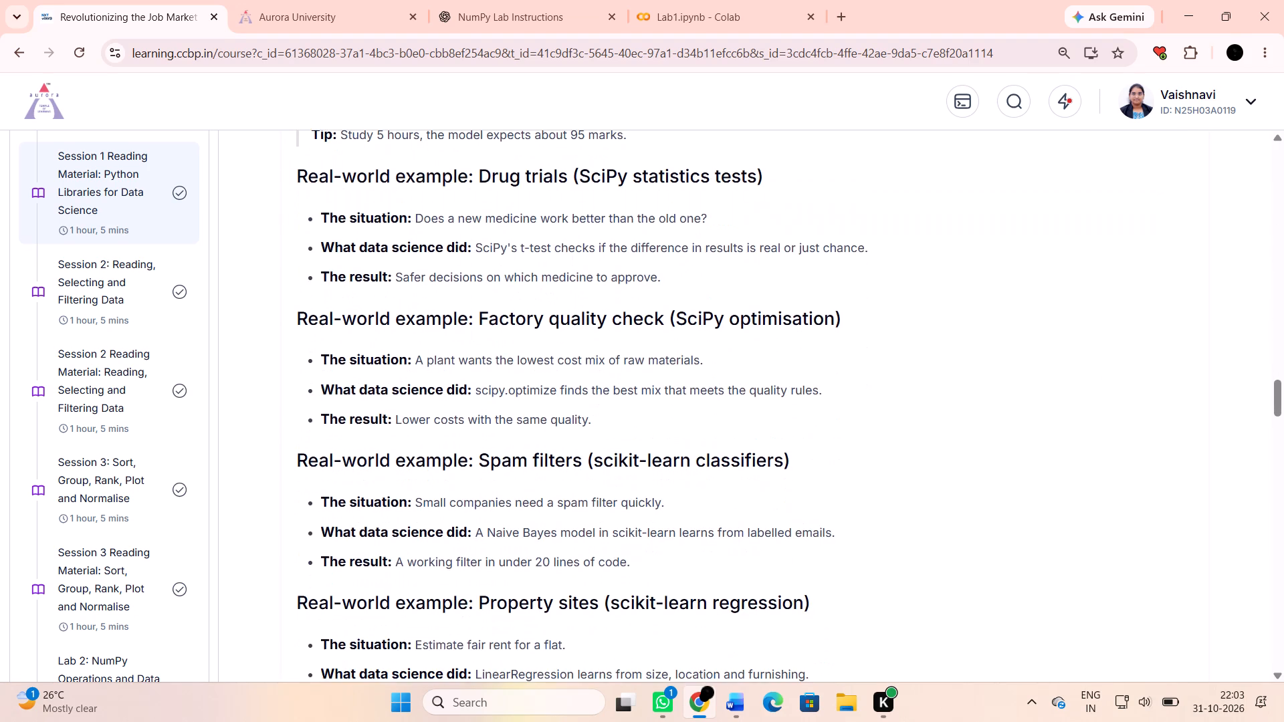
scroll(566, 378, down, 9)
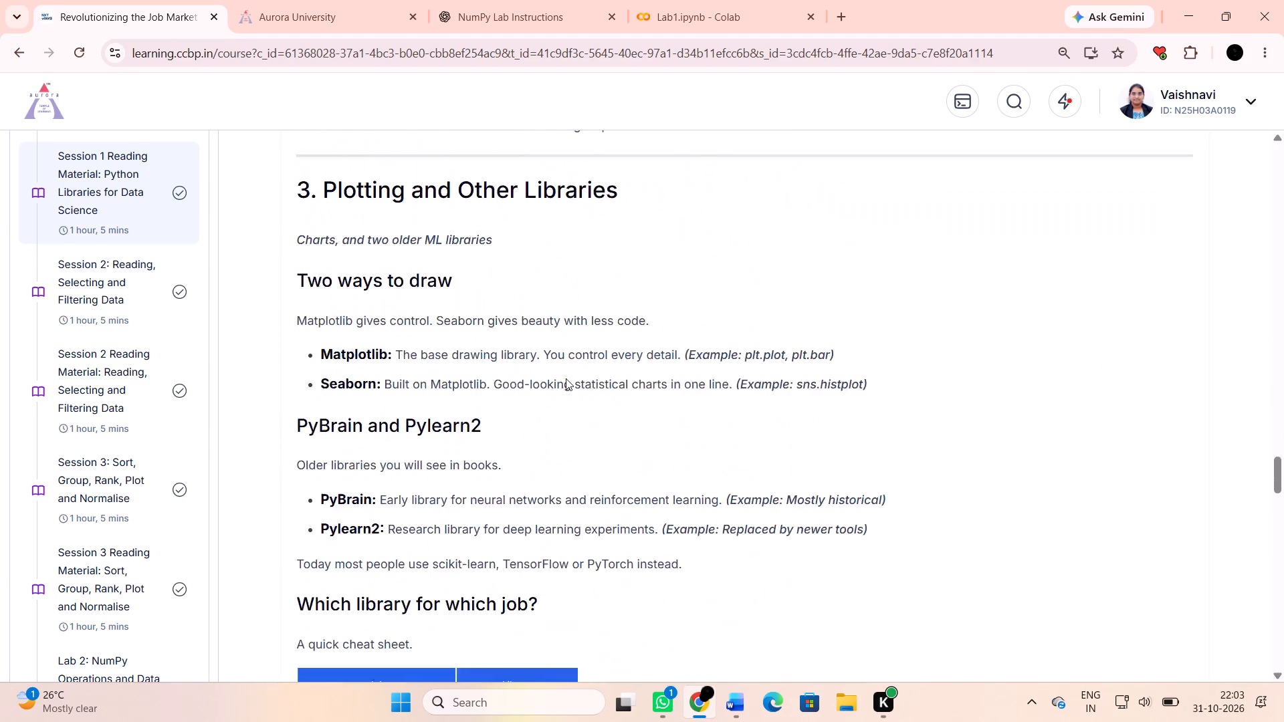
scroll(566, 378, down, 10)
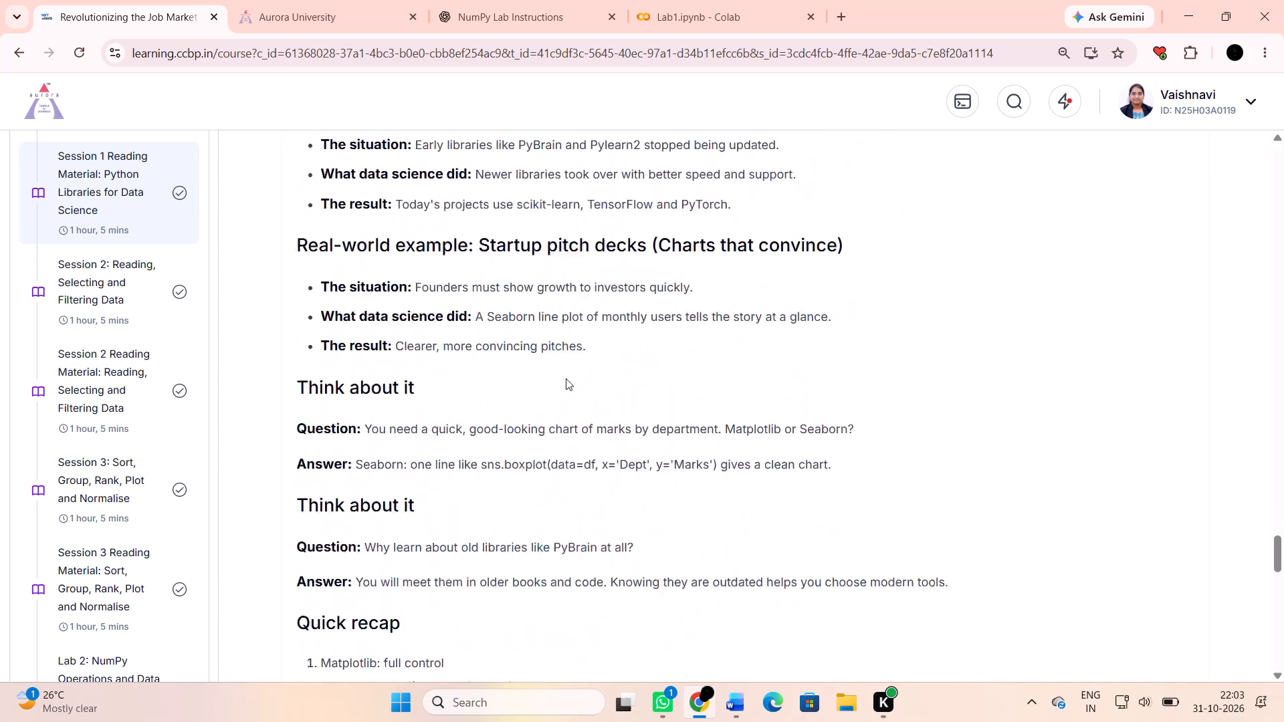
scroll(566, 378, down, 12)
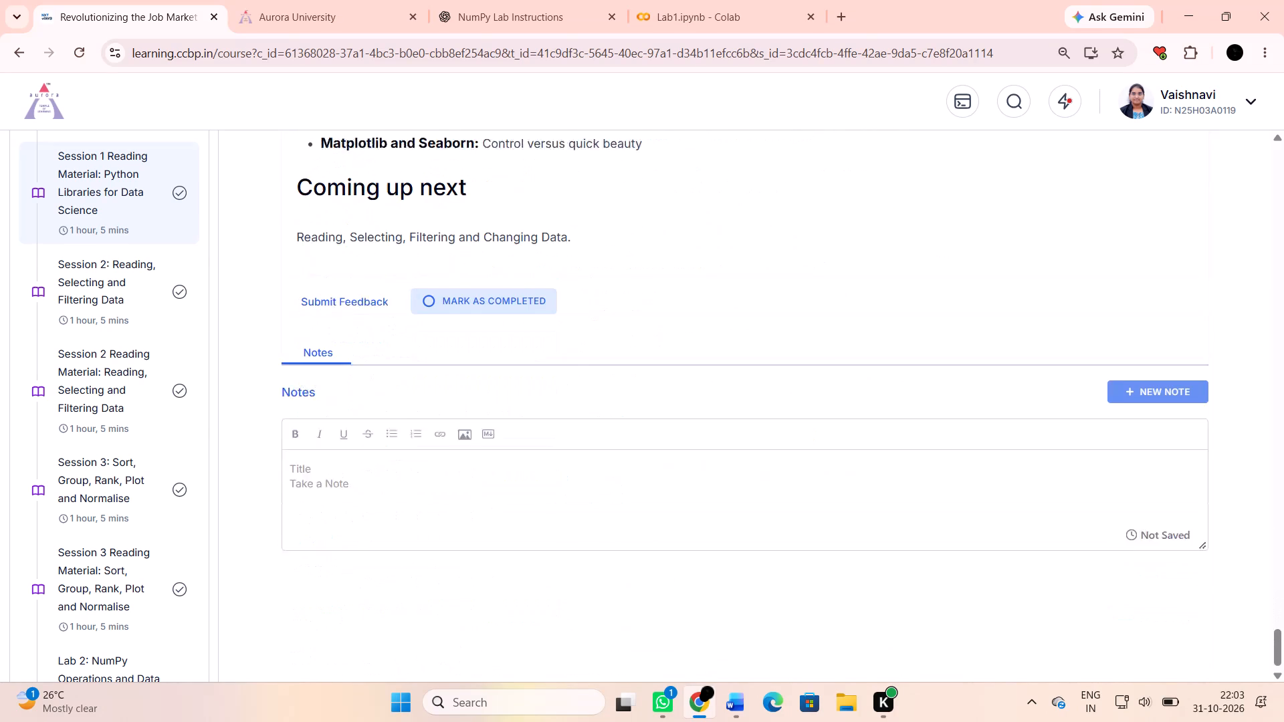
scroll(566, 378, down, 1)
View the opening slide of Session 2: Reading, Selecting and Filtering Data.
click(137, 299)
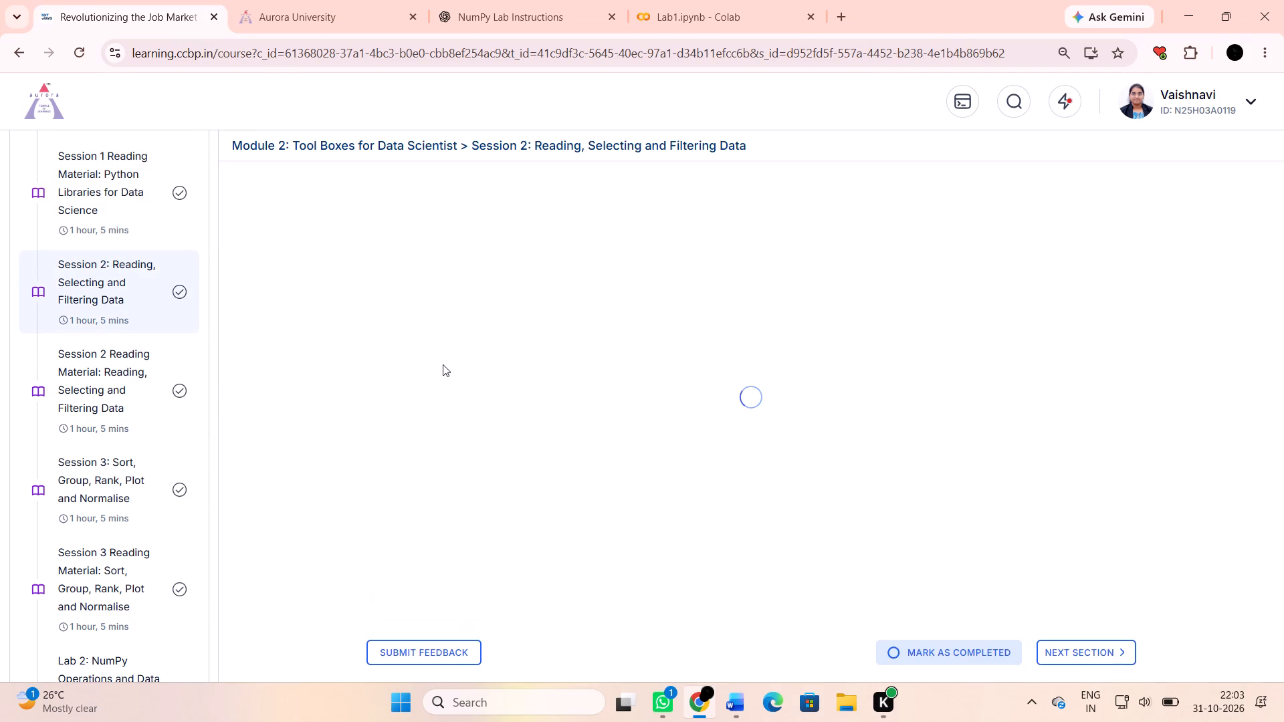
scroll(391, 322, down, 6)
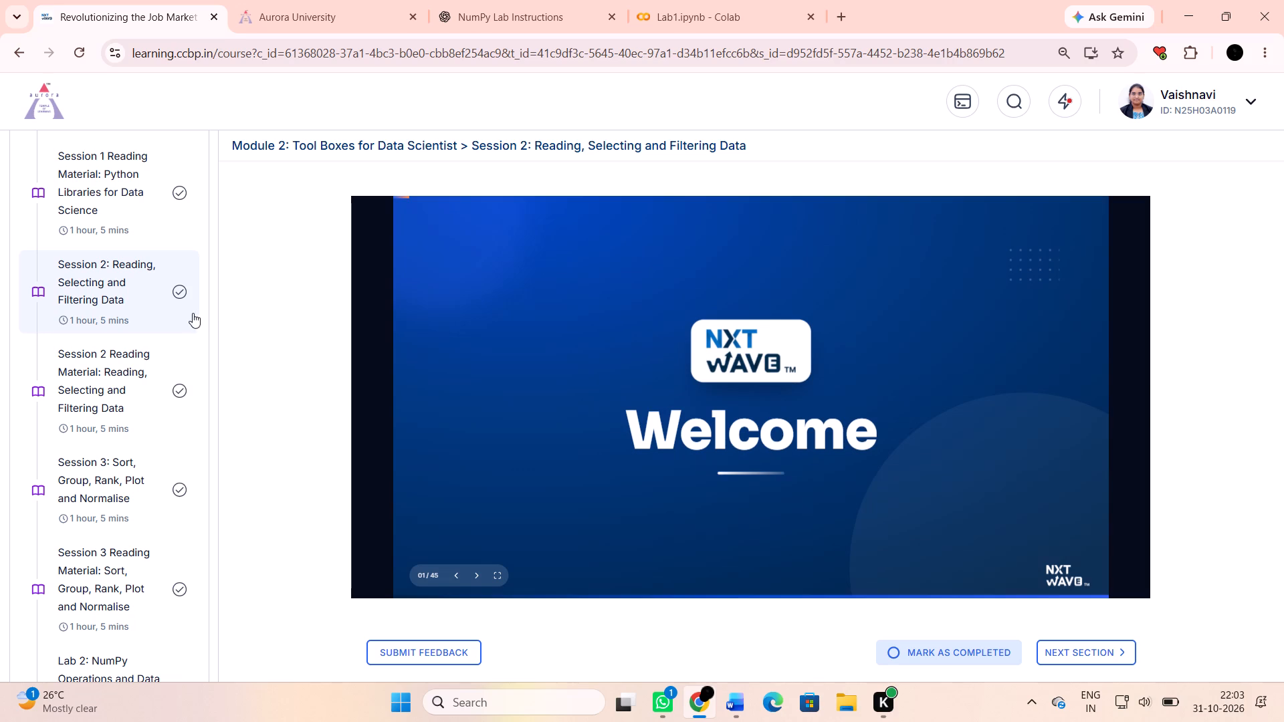
scroll(111, 443, down, 1)
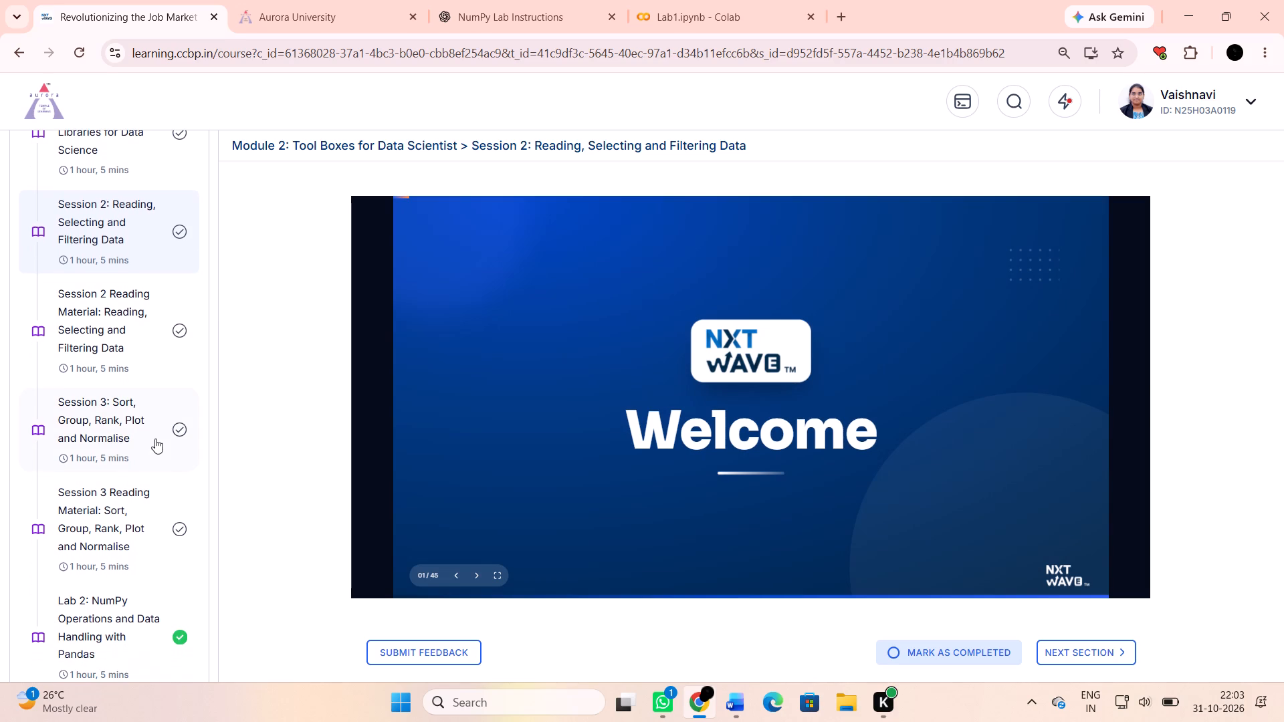
click(110, 338)
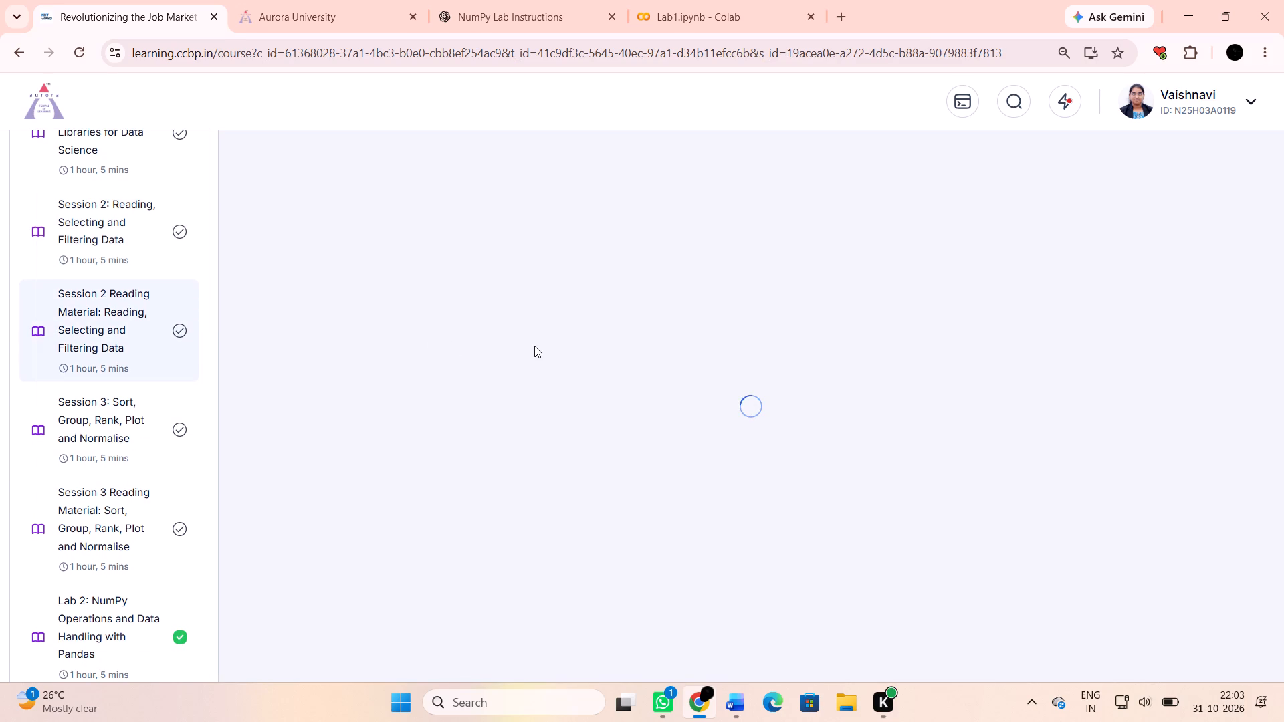
click(534, 346)
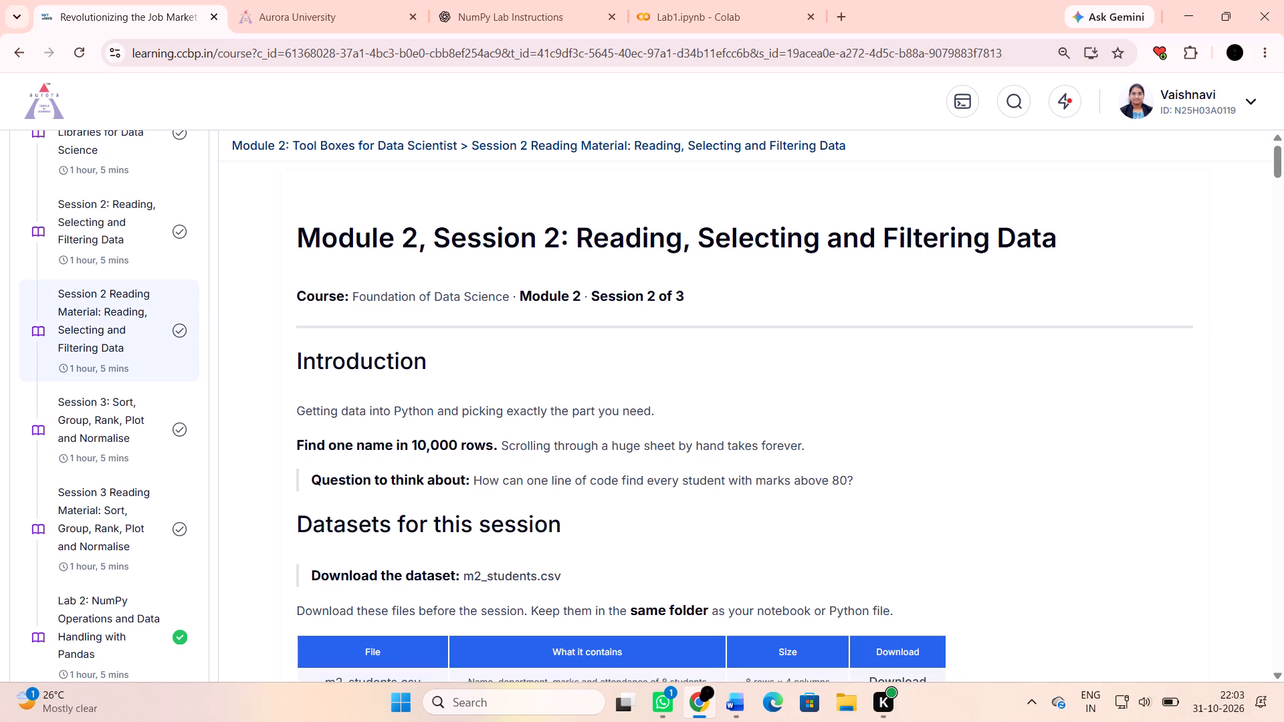
drag(308, 235, 603, 721)
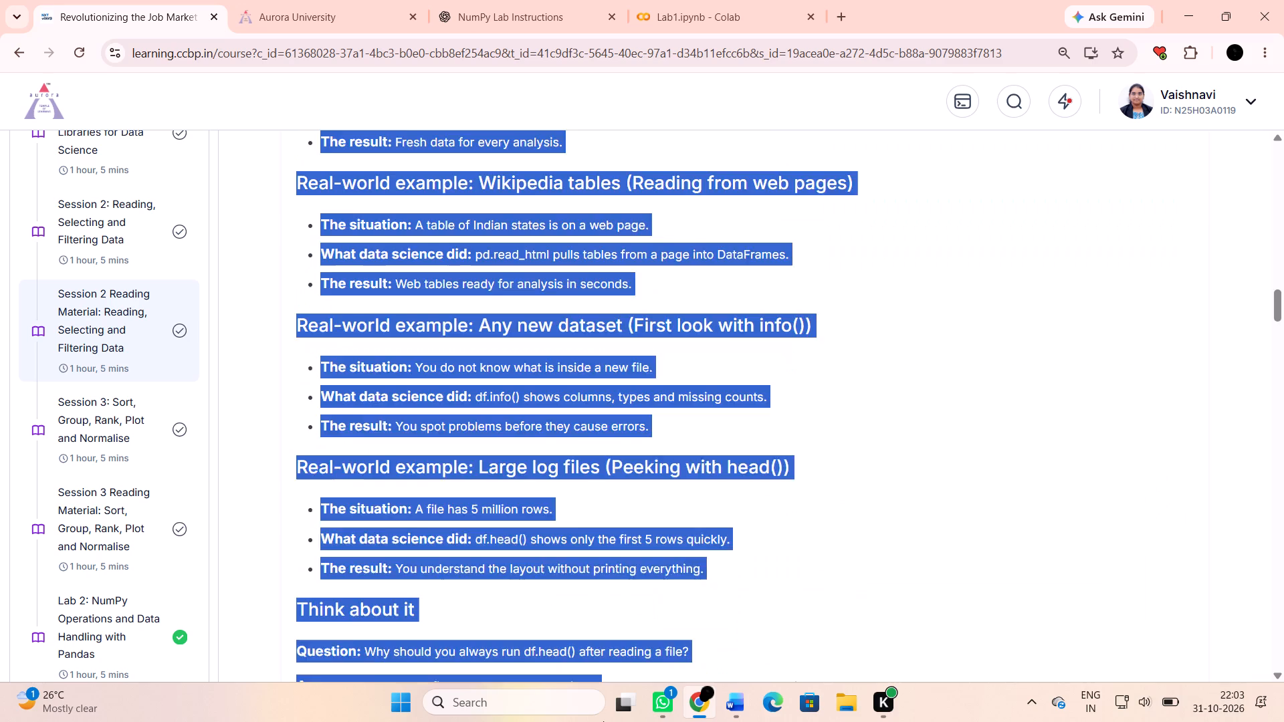
drag(603, 721, 603, 721)
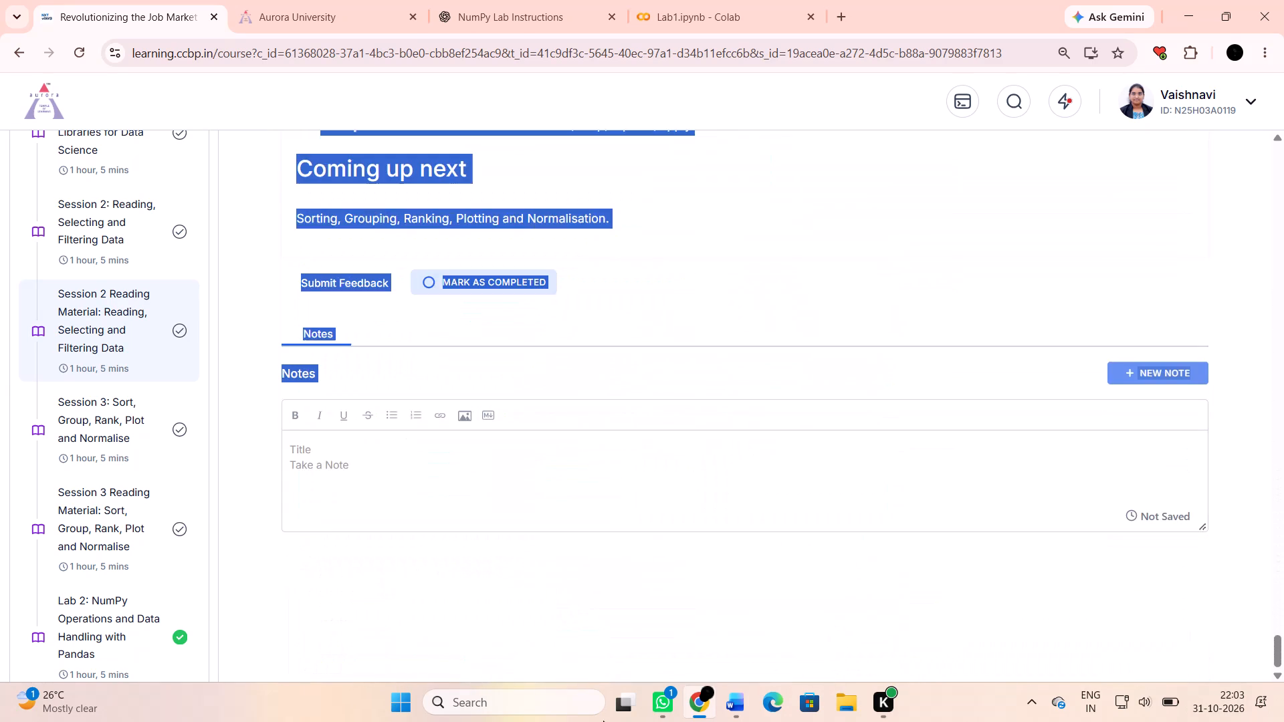
drag(603, 721, 675, 155)
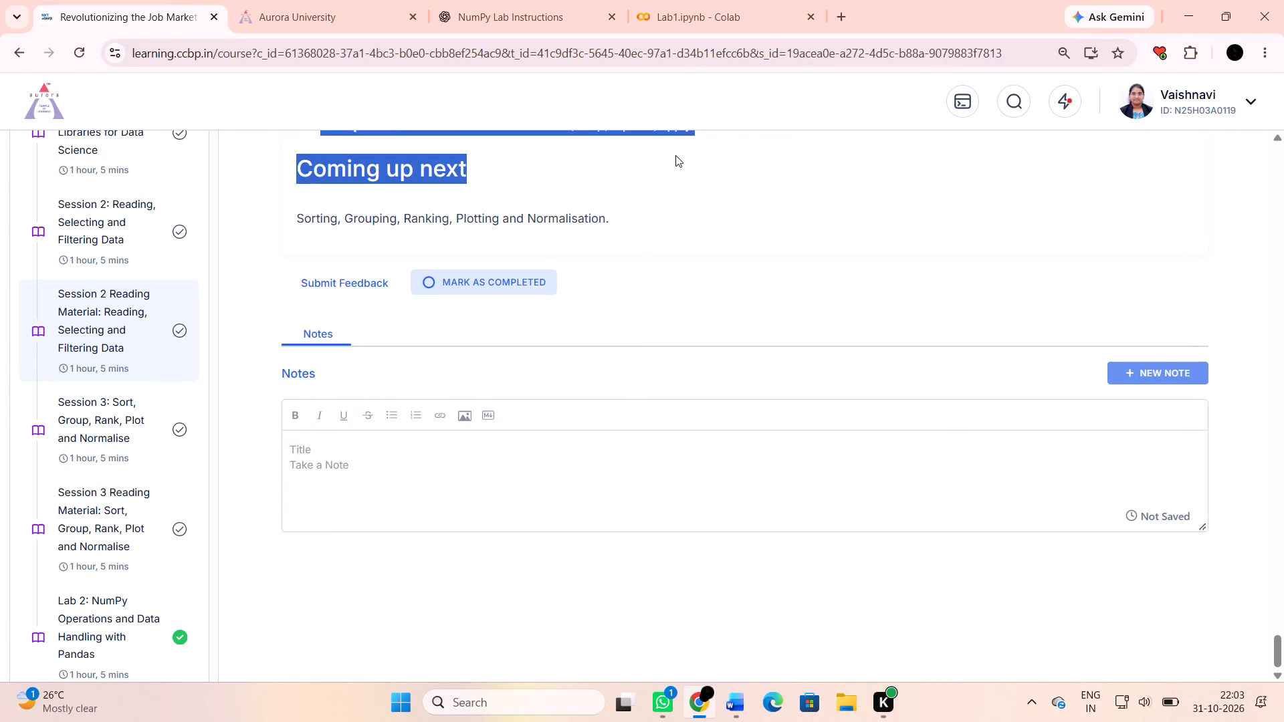
drag(675, 155, 745, 485)
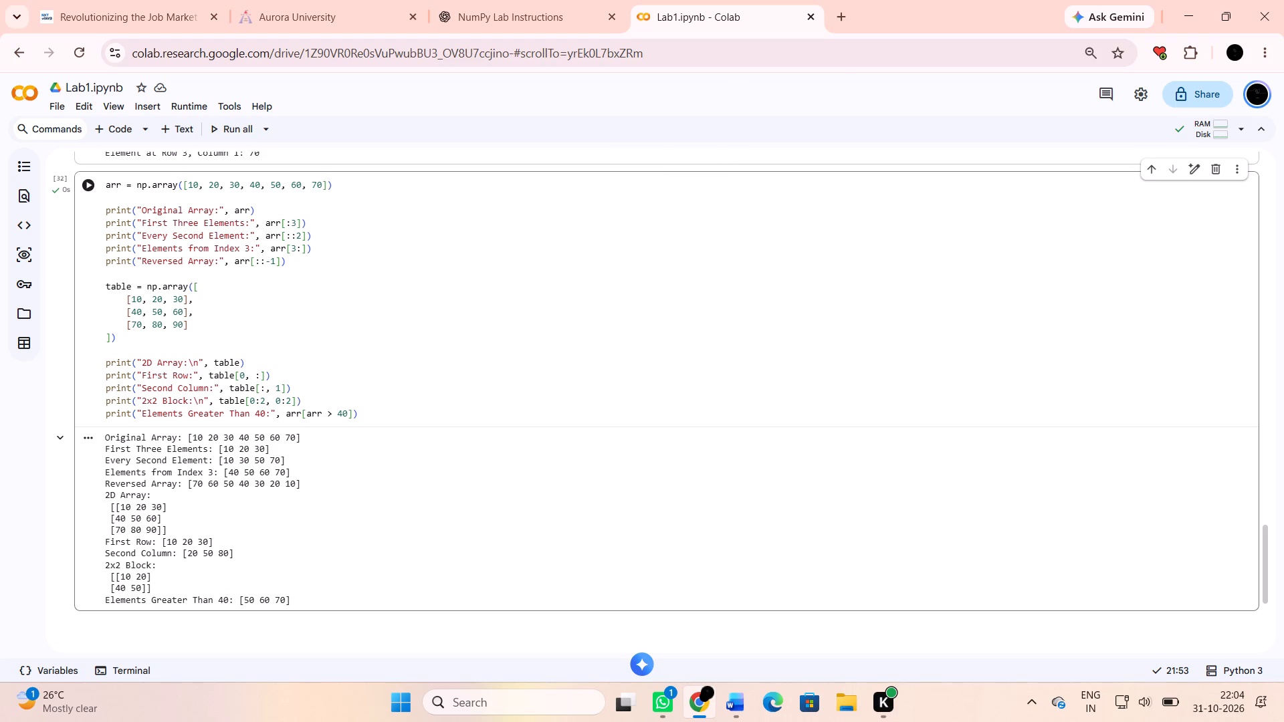
click(1188, 97)
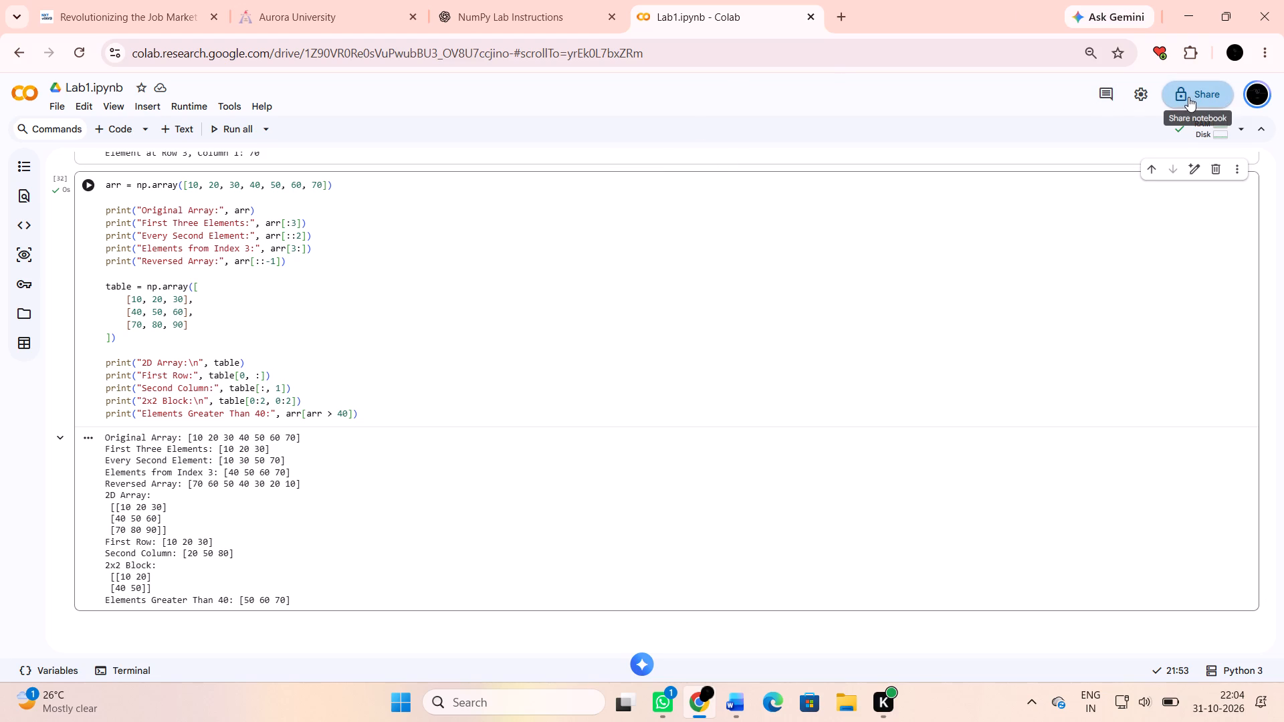
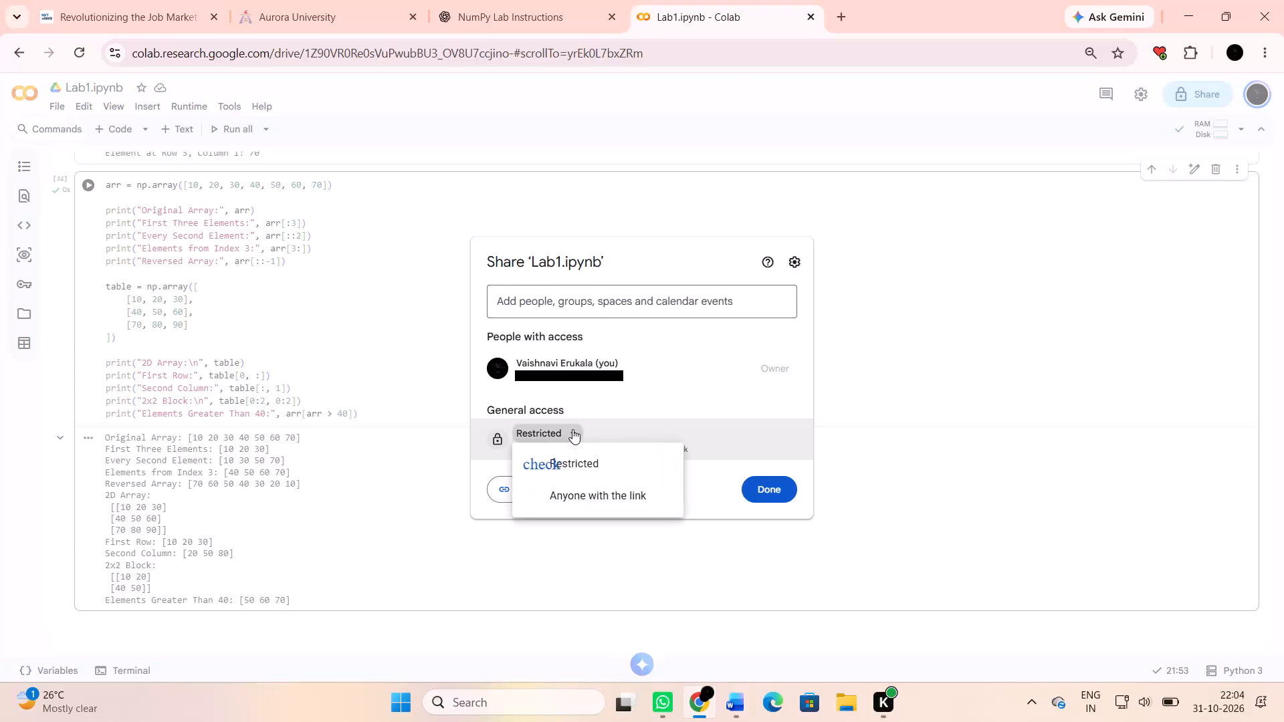
Set the Lab1.ipynb notebook's general access to Anyone with the link, copy its sharing link and close the sharing settings.
click(597, 497)
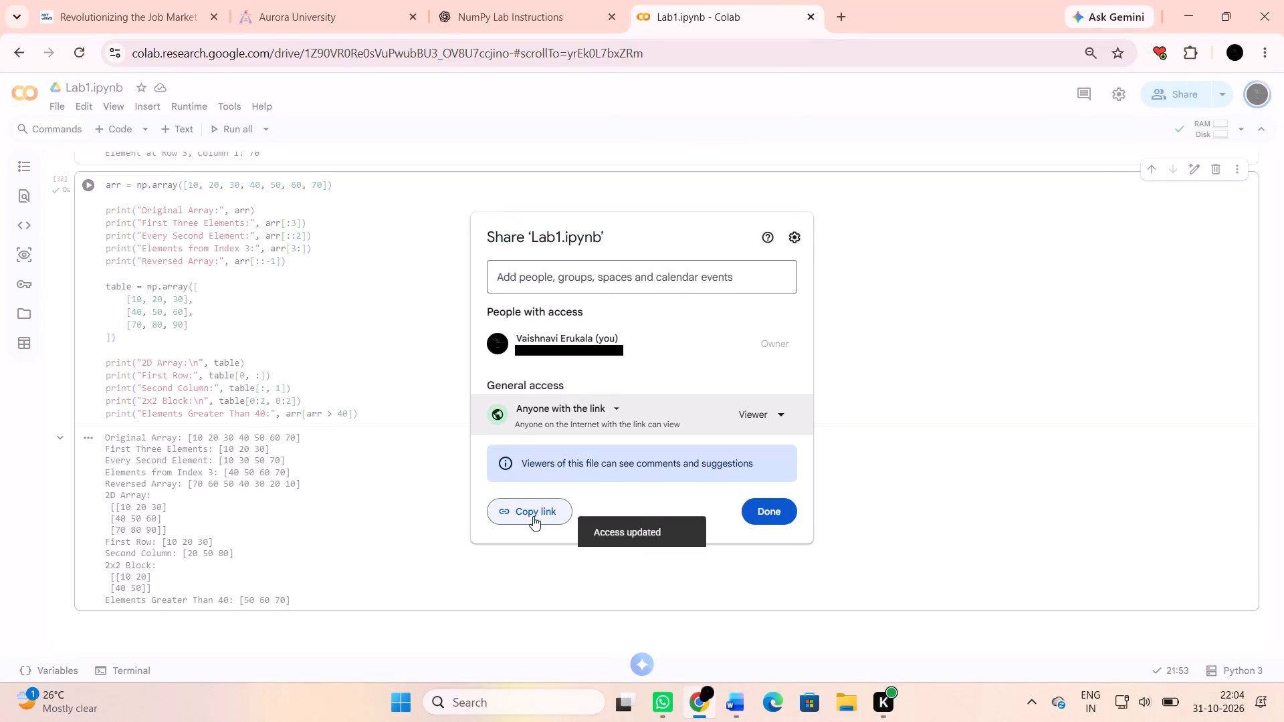
click(533, 516)
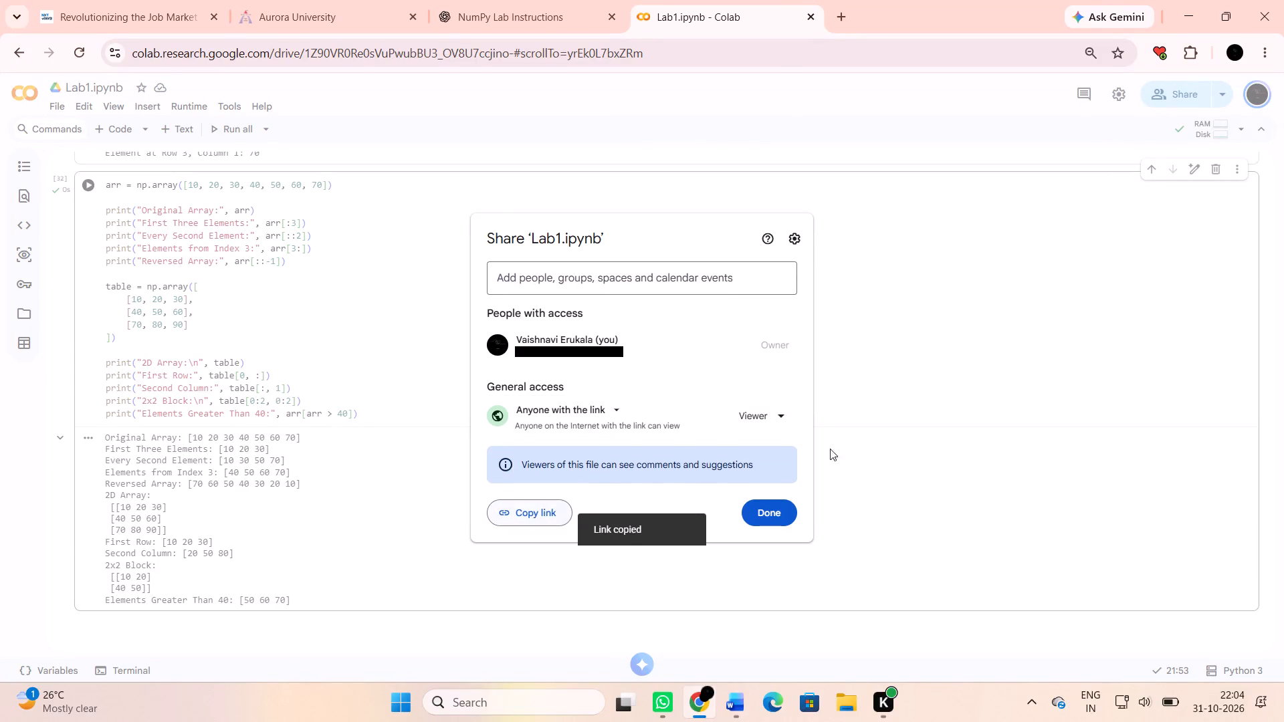
click(1023, 475)
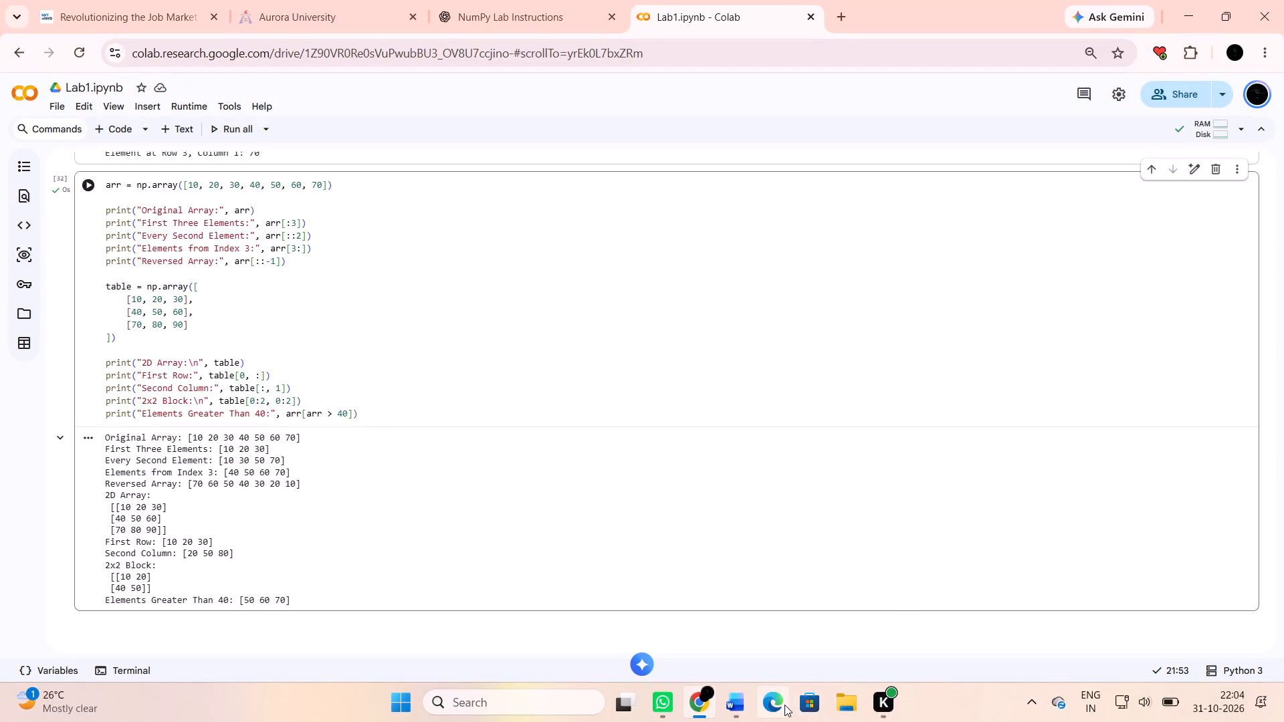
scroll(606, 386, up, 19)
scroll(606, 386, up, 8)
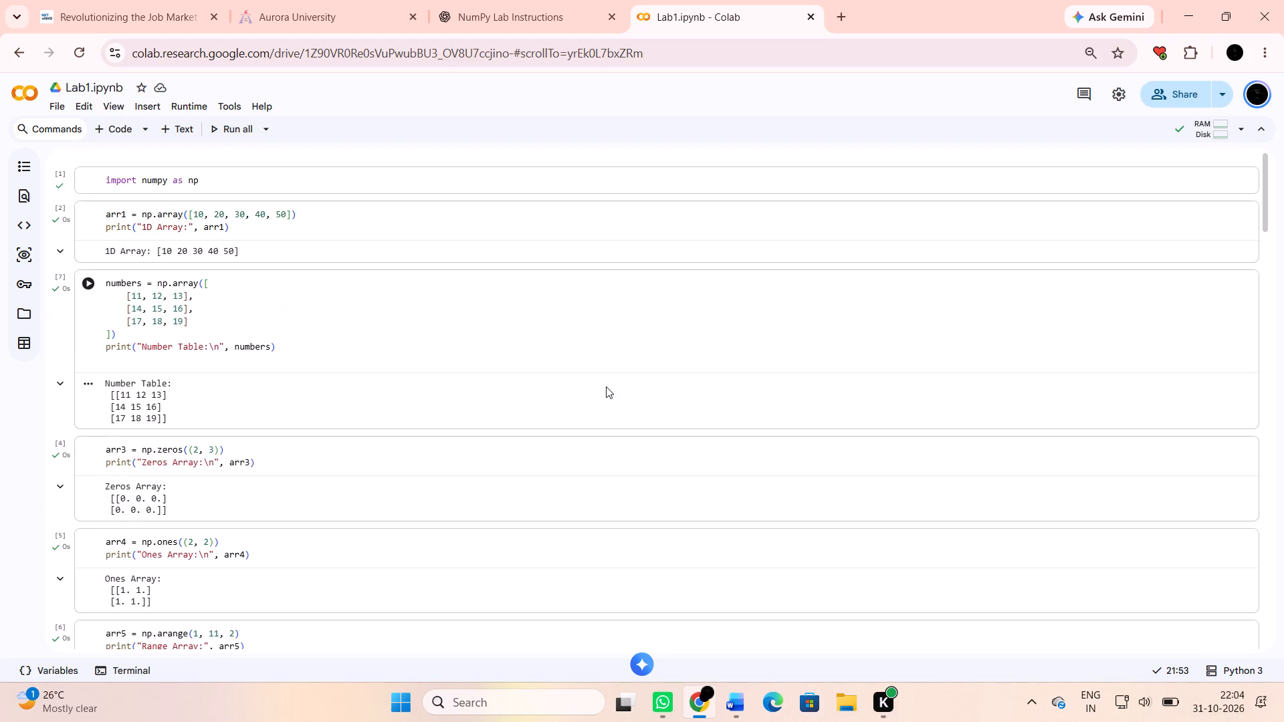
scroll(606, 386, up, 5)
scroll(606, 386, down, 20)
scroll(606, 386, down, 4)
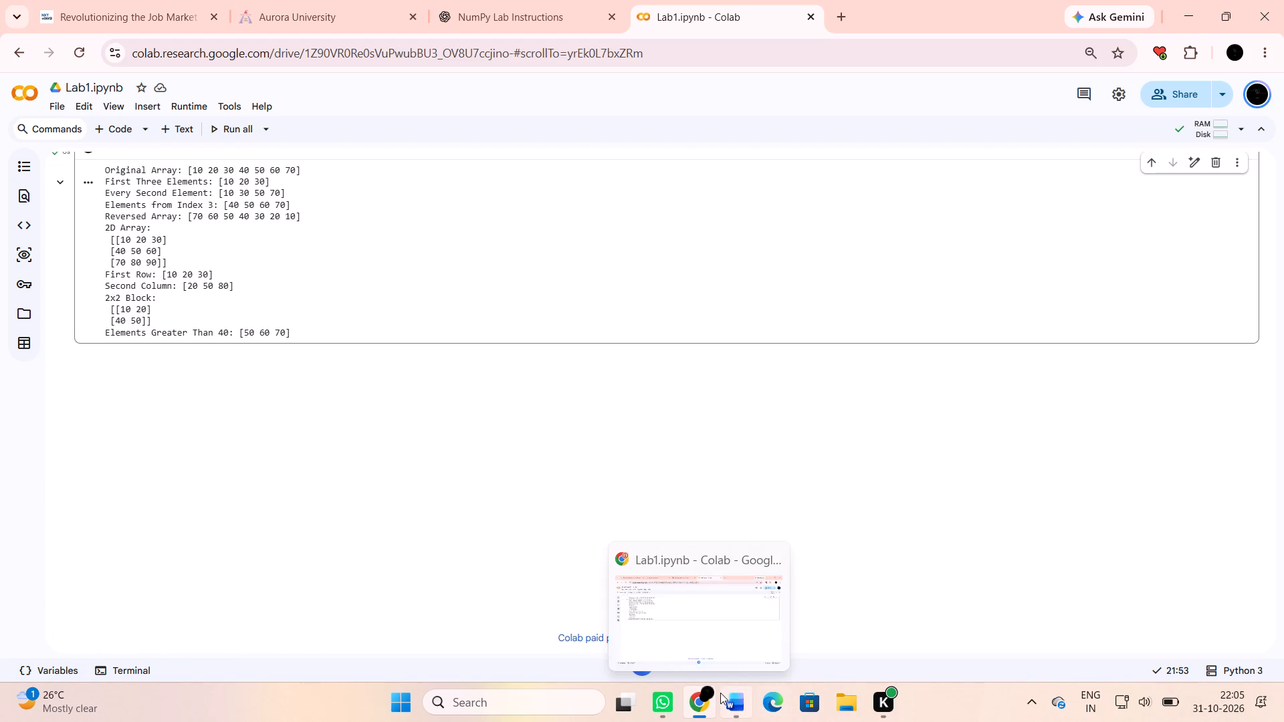
Switch to the FDS_Lab_Report_1 document in Word and add a left-aligned bold line "COLAB LINK:" above the NumPy Array Creation heading.
click(742, 692)
scroll(602, 381, up, 2)
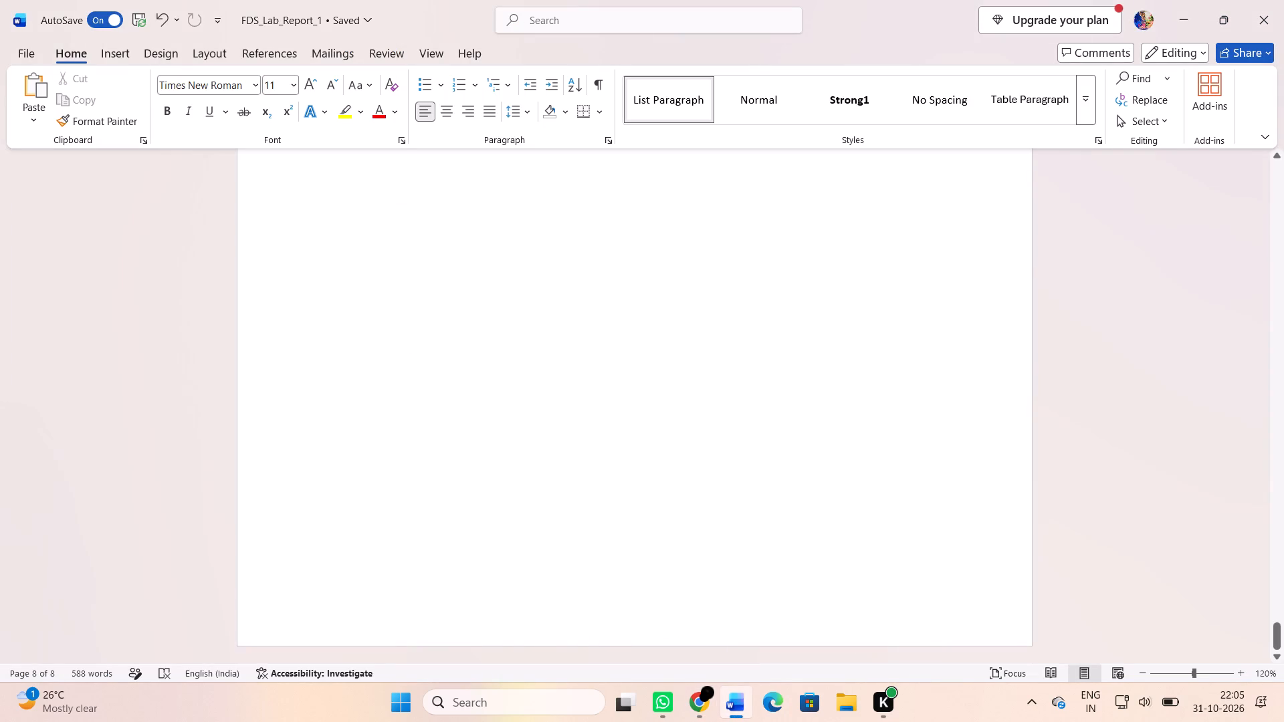
scroll(602, 381, up, 20)
scroll(602, 381, up, 15)
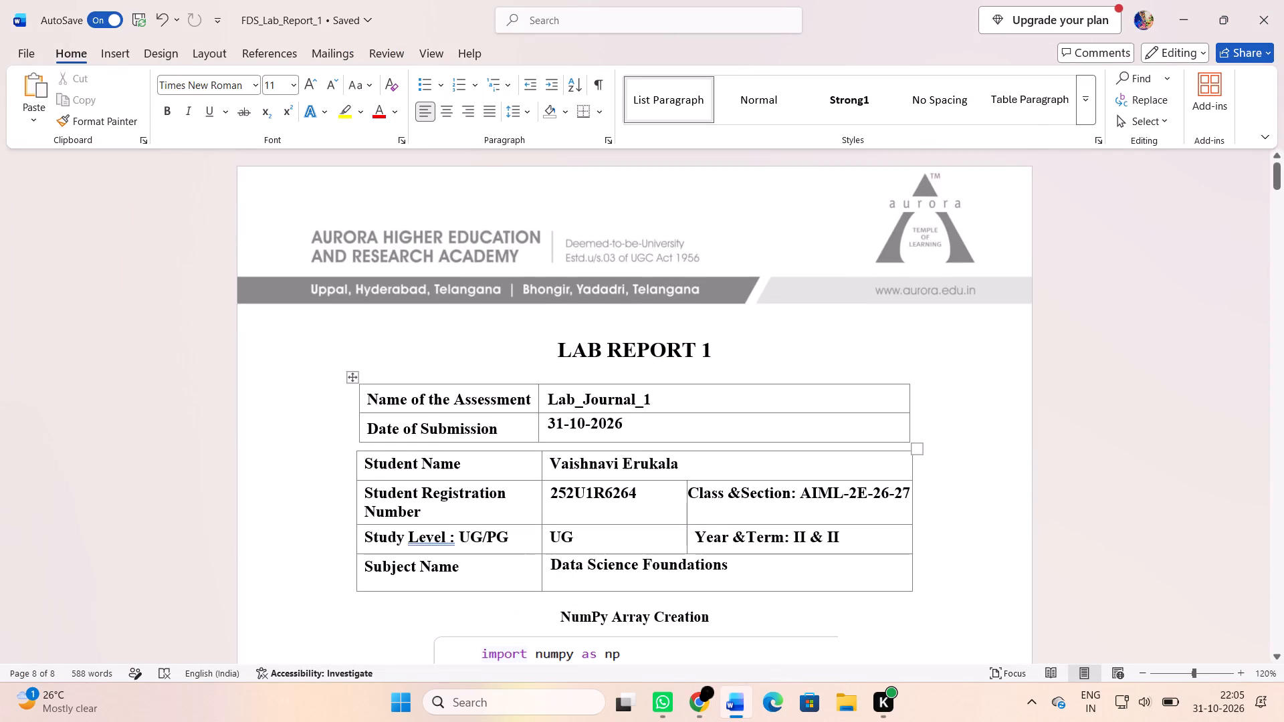
scroll(602, 381, down, 1)
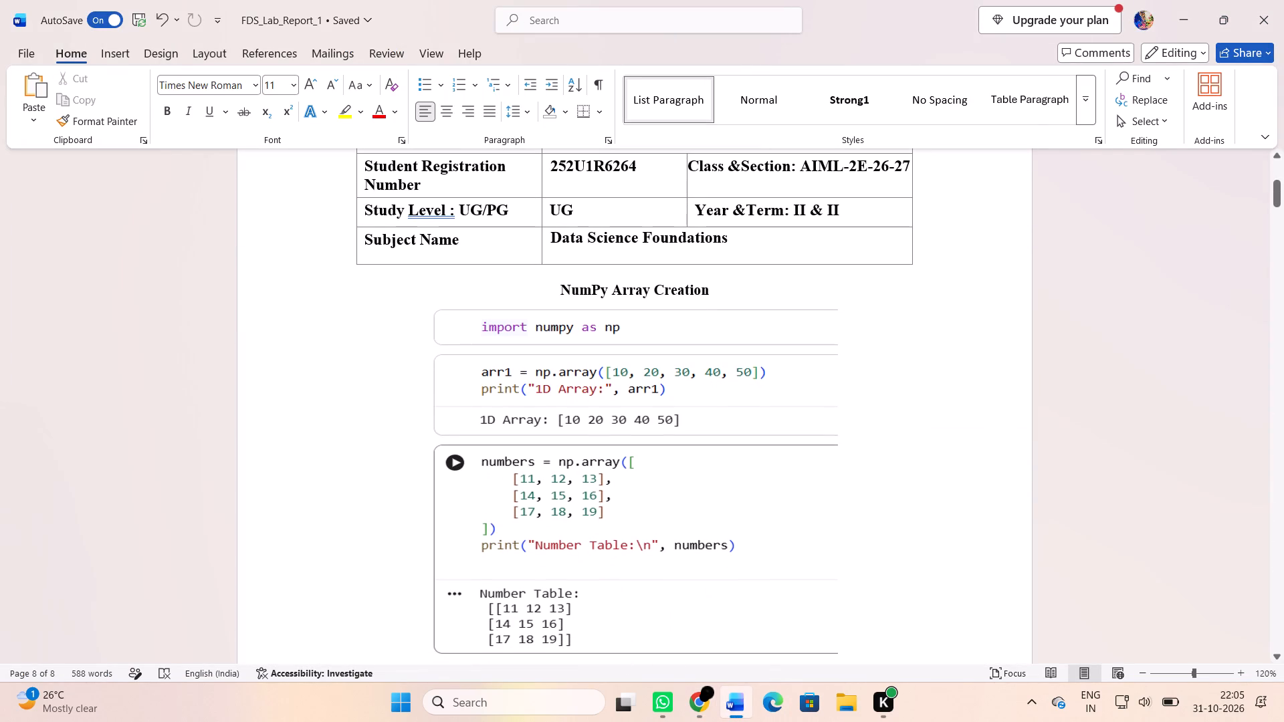
scroll(610, 302, up, 1)
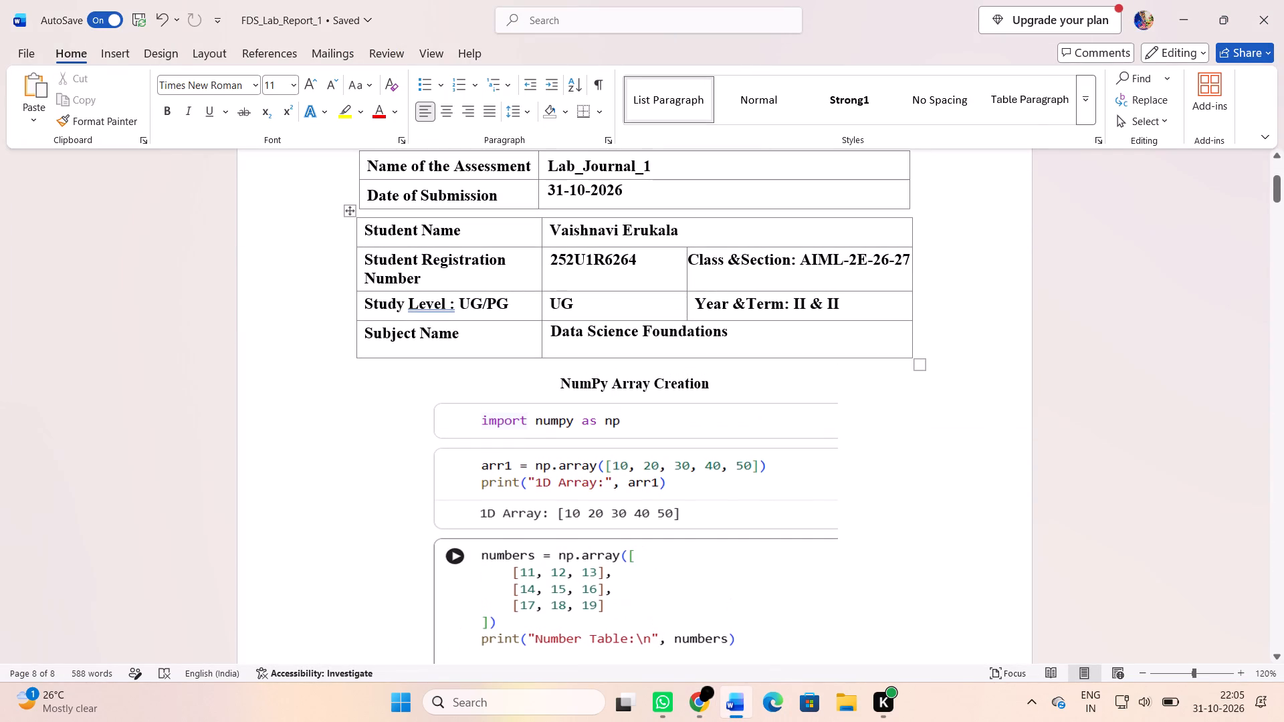
click(566, 382)
key(Left)
key(Return)
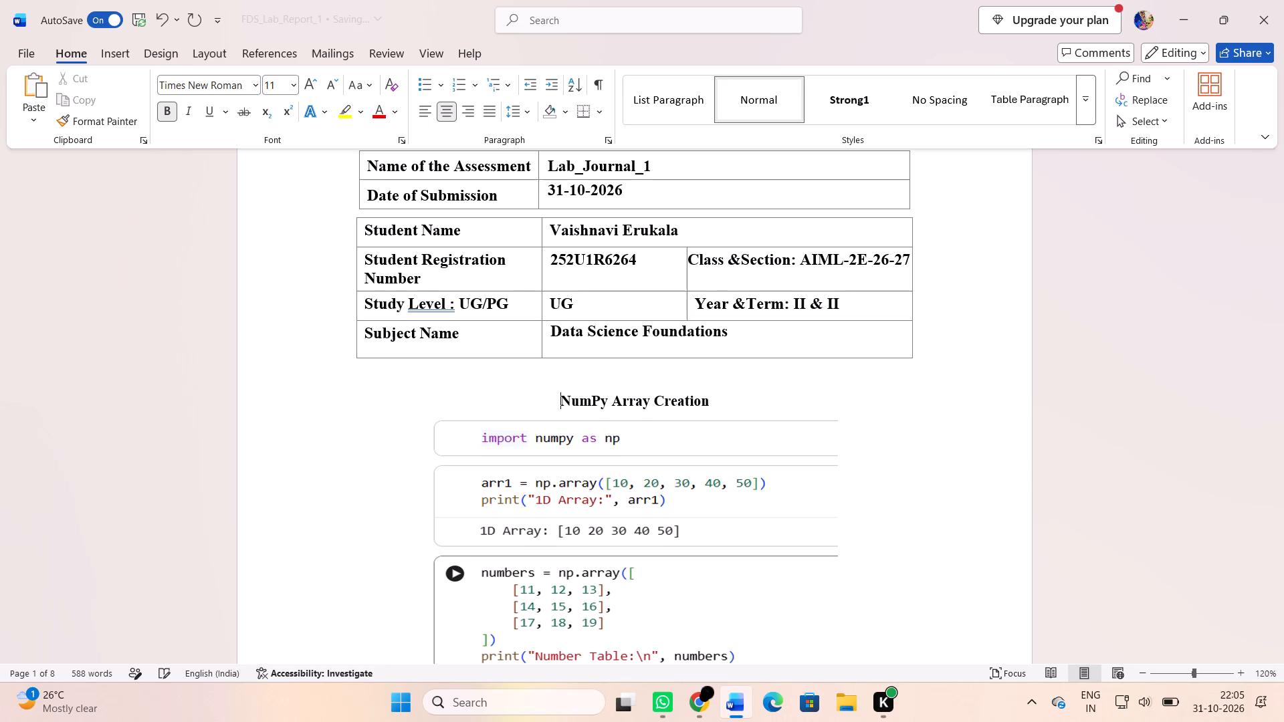
key(Up)
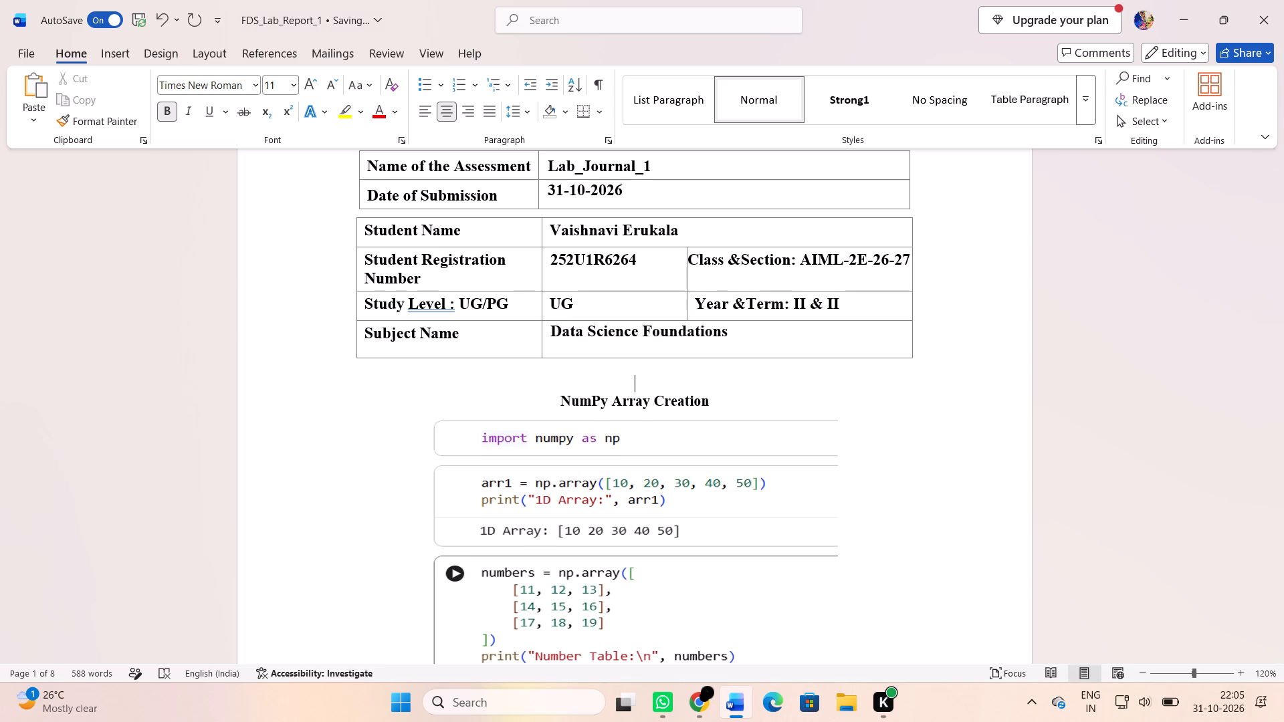
key(ctrl+e)
text(co)
key(BackSpace)
key(BackSpace)
key(c)
text(OLAB)
key(space)
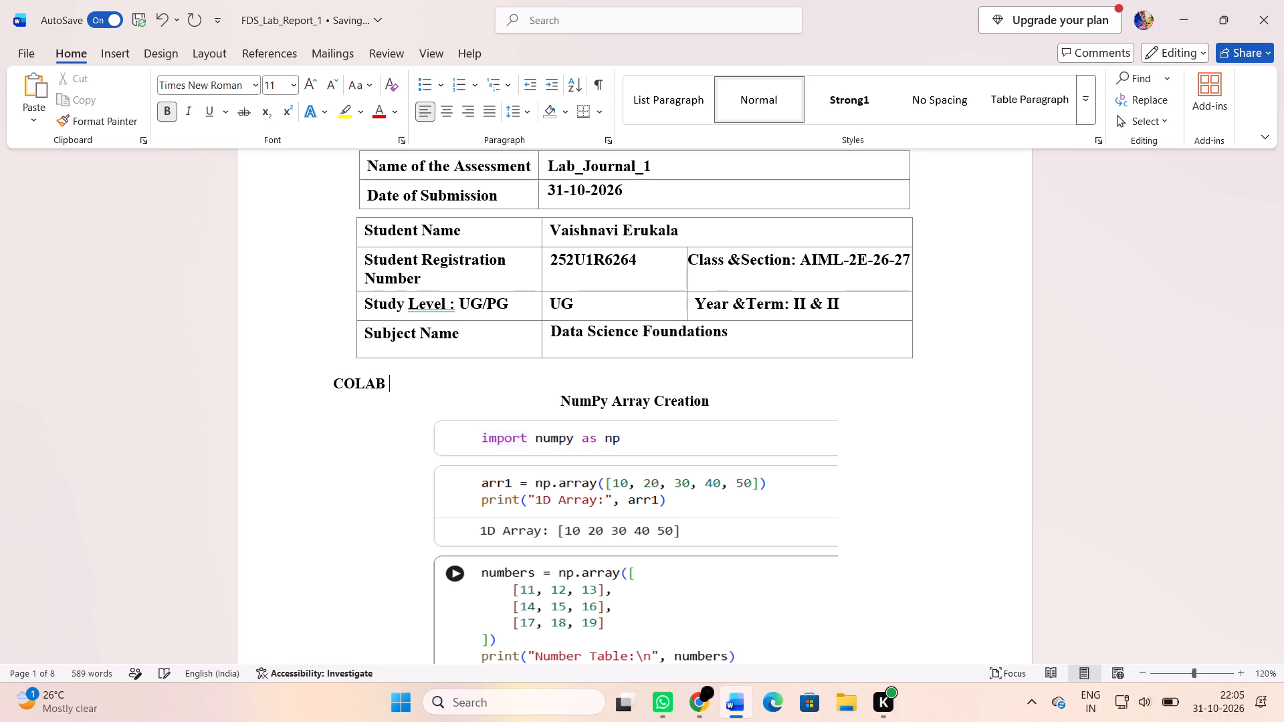
text(LINK:)
Paste the copied notebook link without bold on a new line below COLAB LINK:.
key(Return)
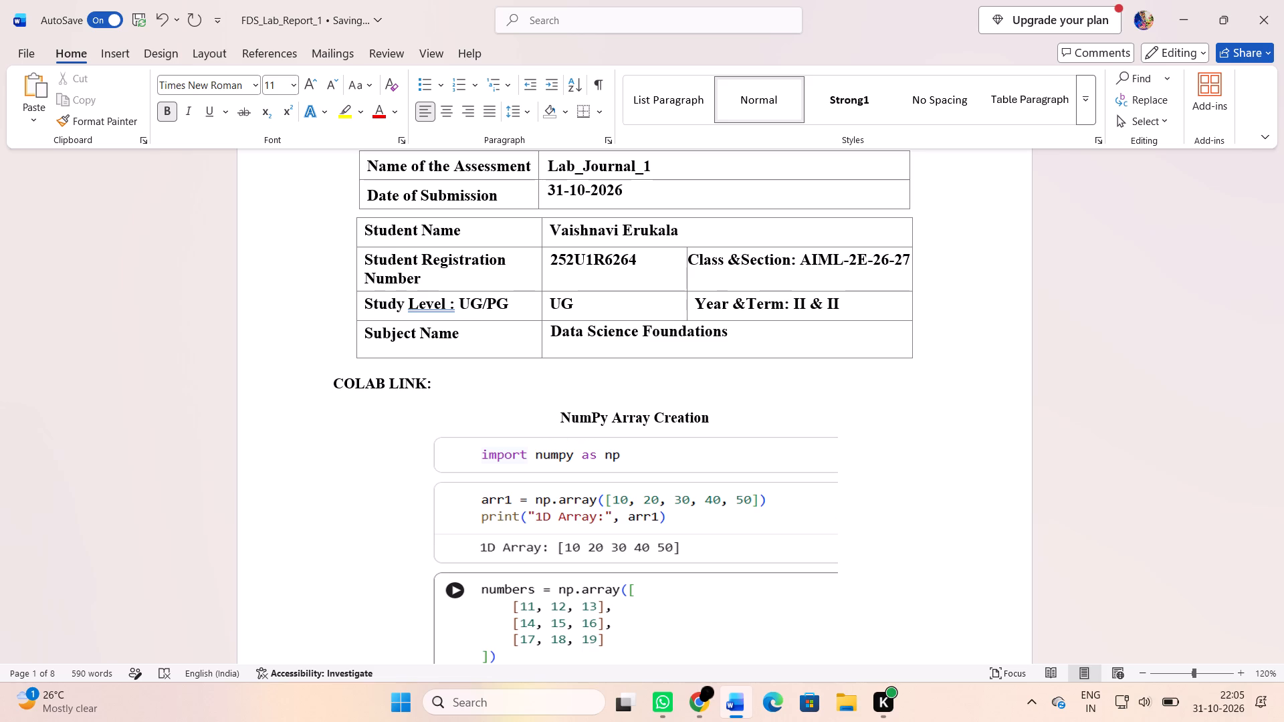
key(ctrl+b)
key(ctrl+v)
Turn the pasted Colab link text into a hyperlink to the copied notebook address.
key(shift+Up)
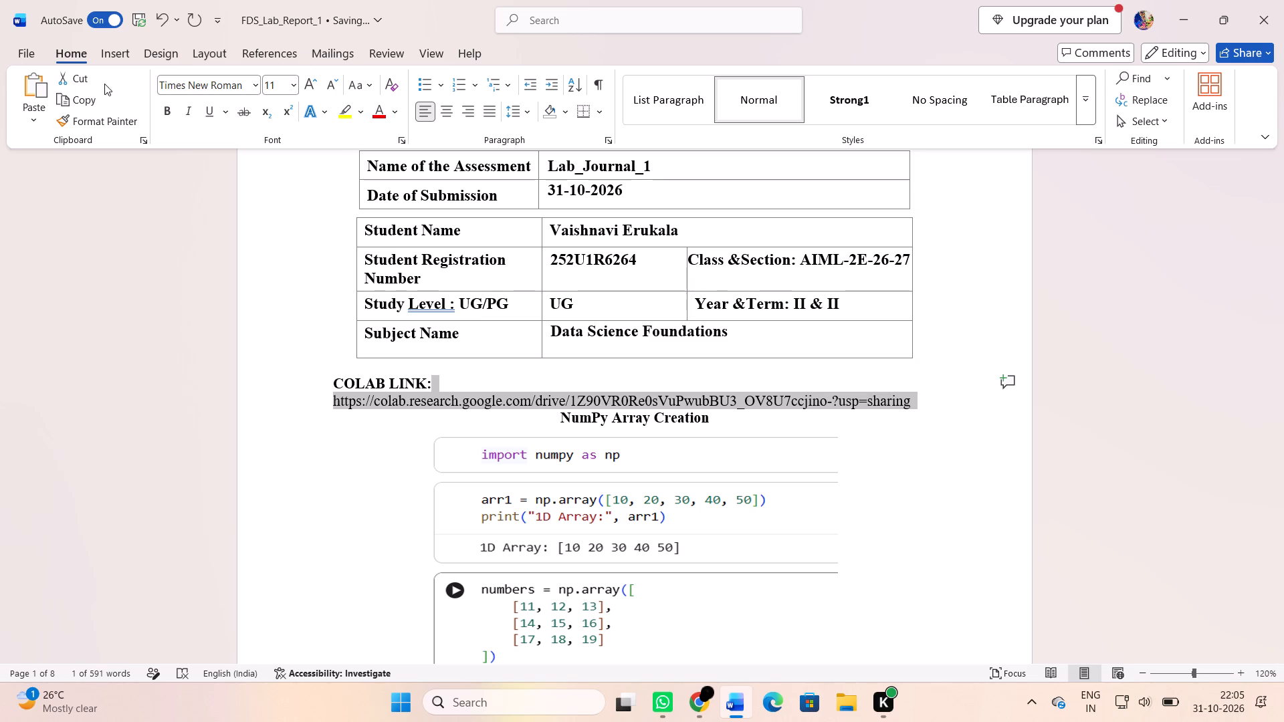
click(113, 49)
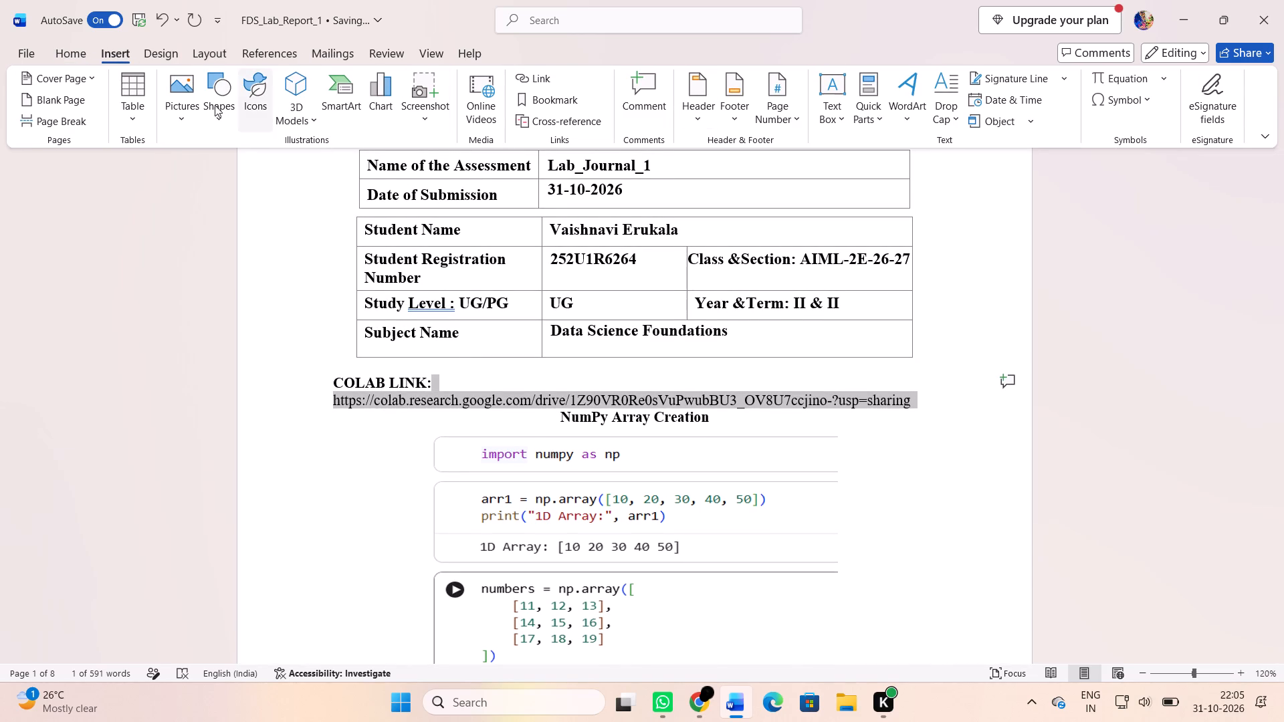
click(552, 78)
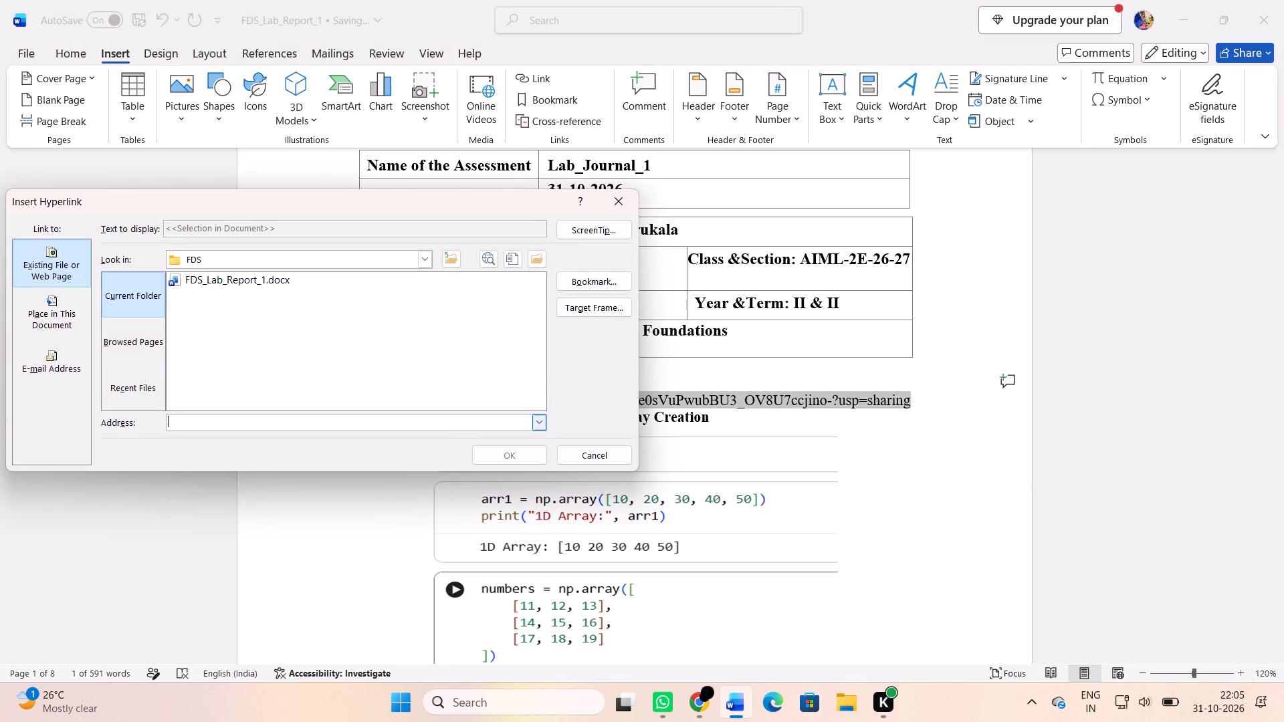
key(ctrl+v)
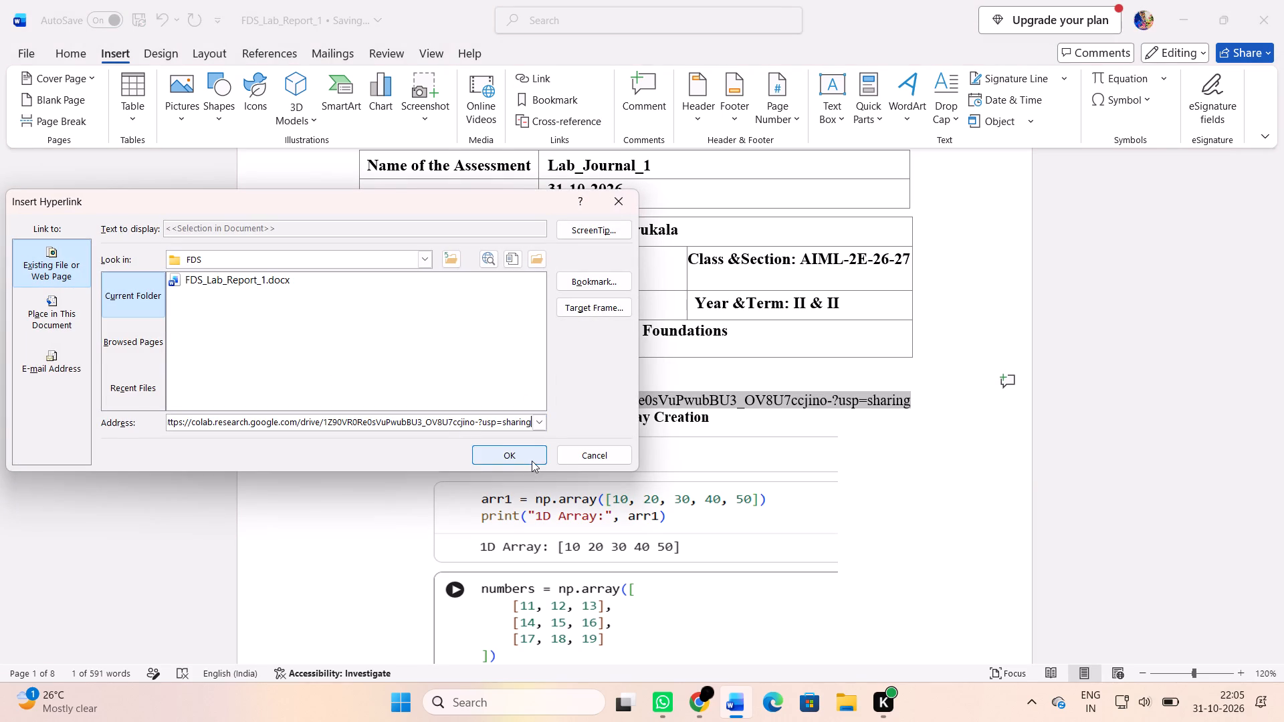
click(532, 461)
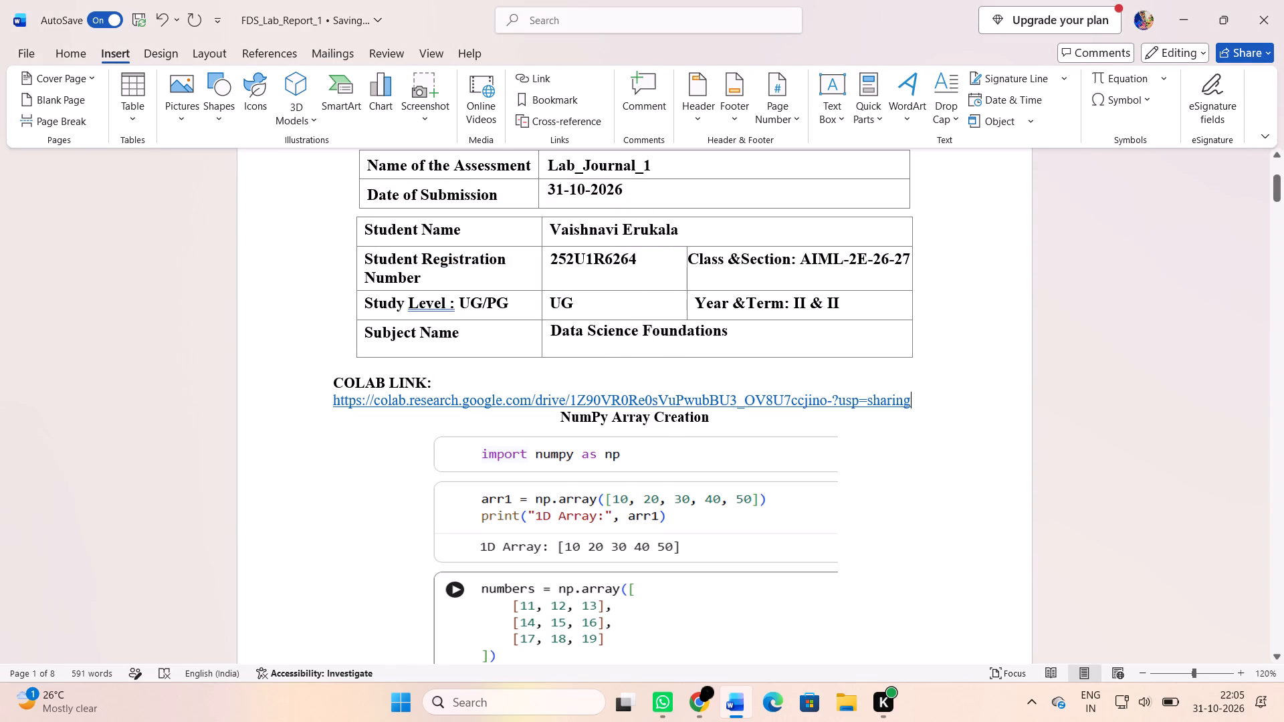
Test the report's Colab hyperlink by following it to the notebook, and close the browser tab it opens.
ctrl+click(642, 400)
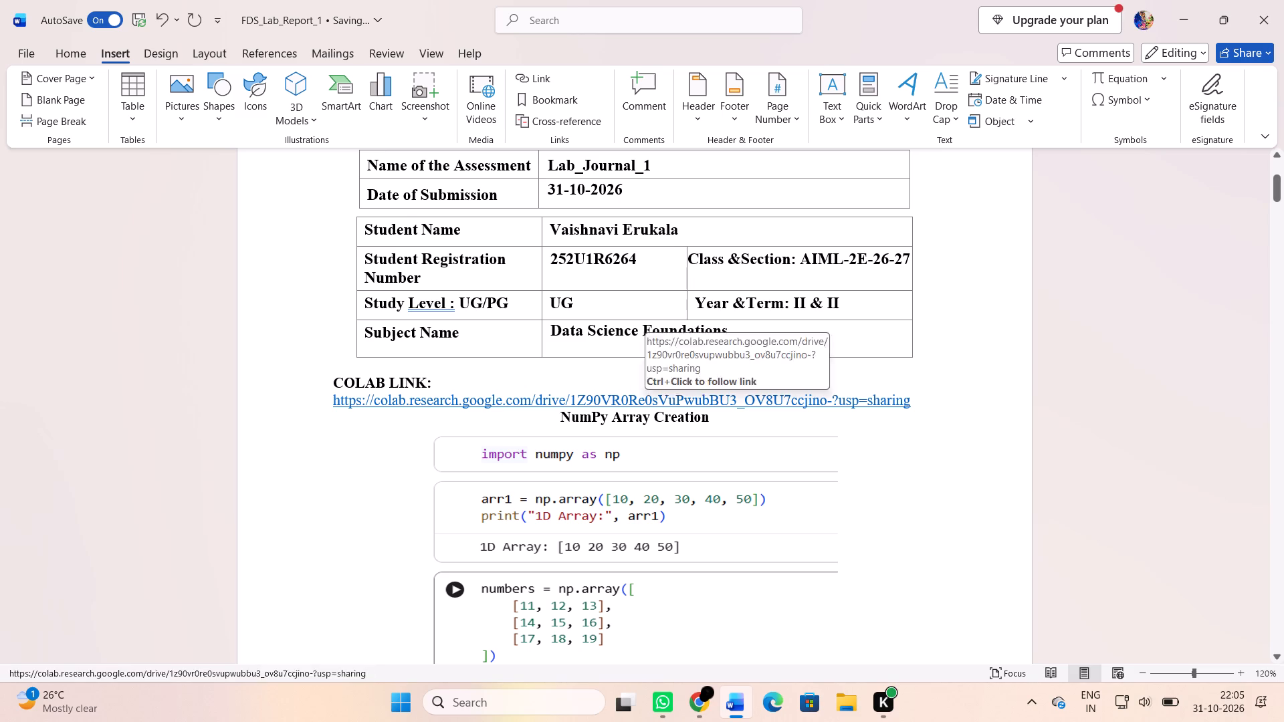
ctrl+click(631, 400)
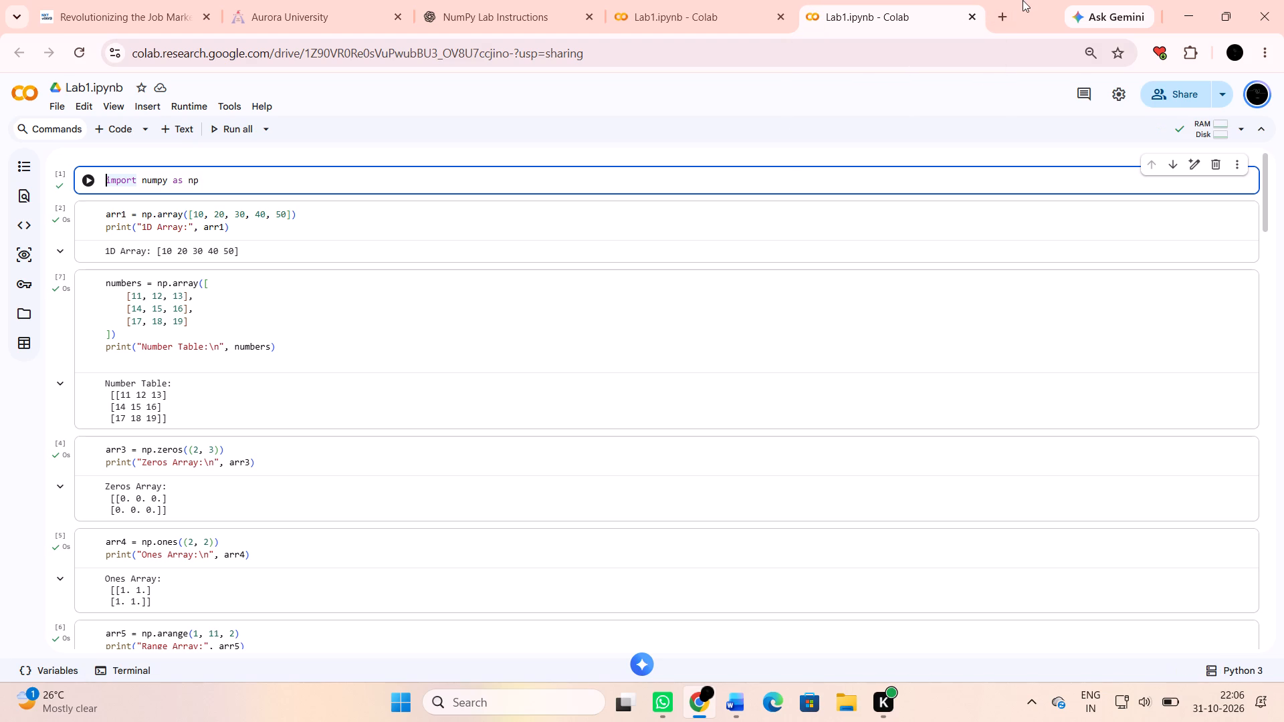
click(970, 17)
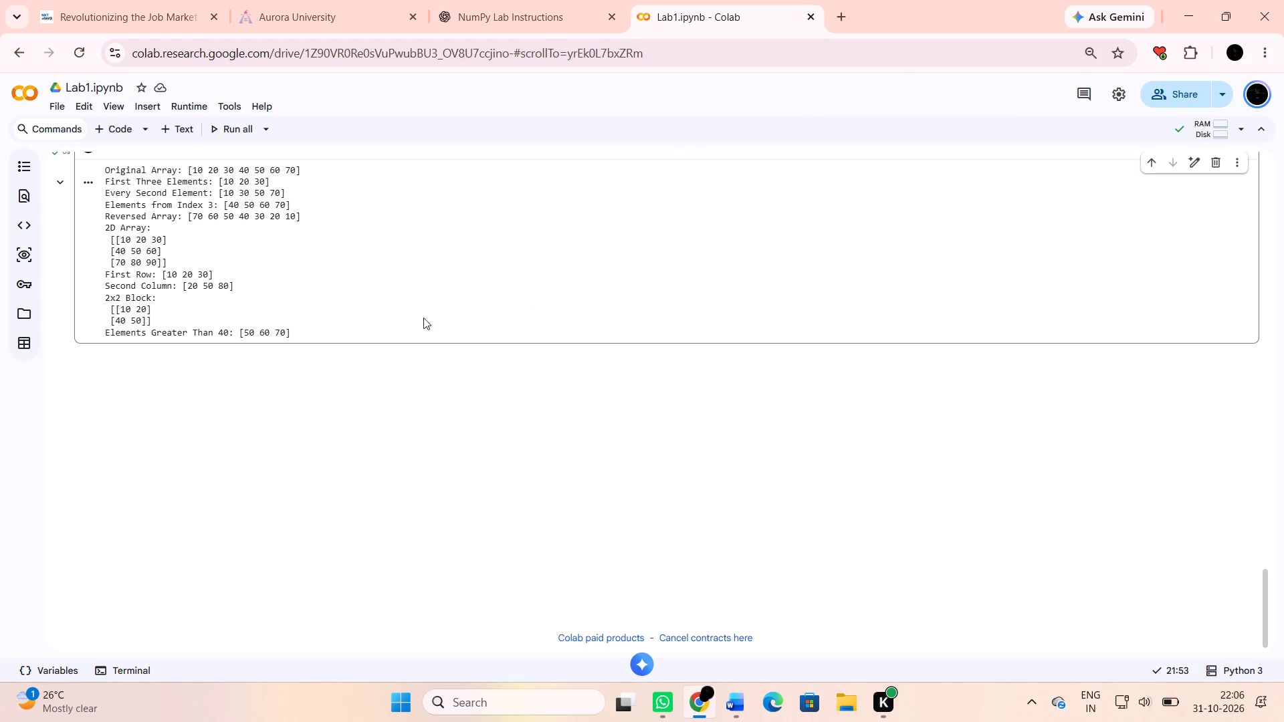
Return to the Colab home page and create a new notebook.
click(27, 94)
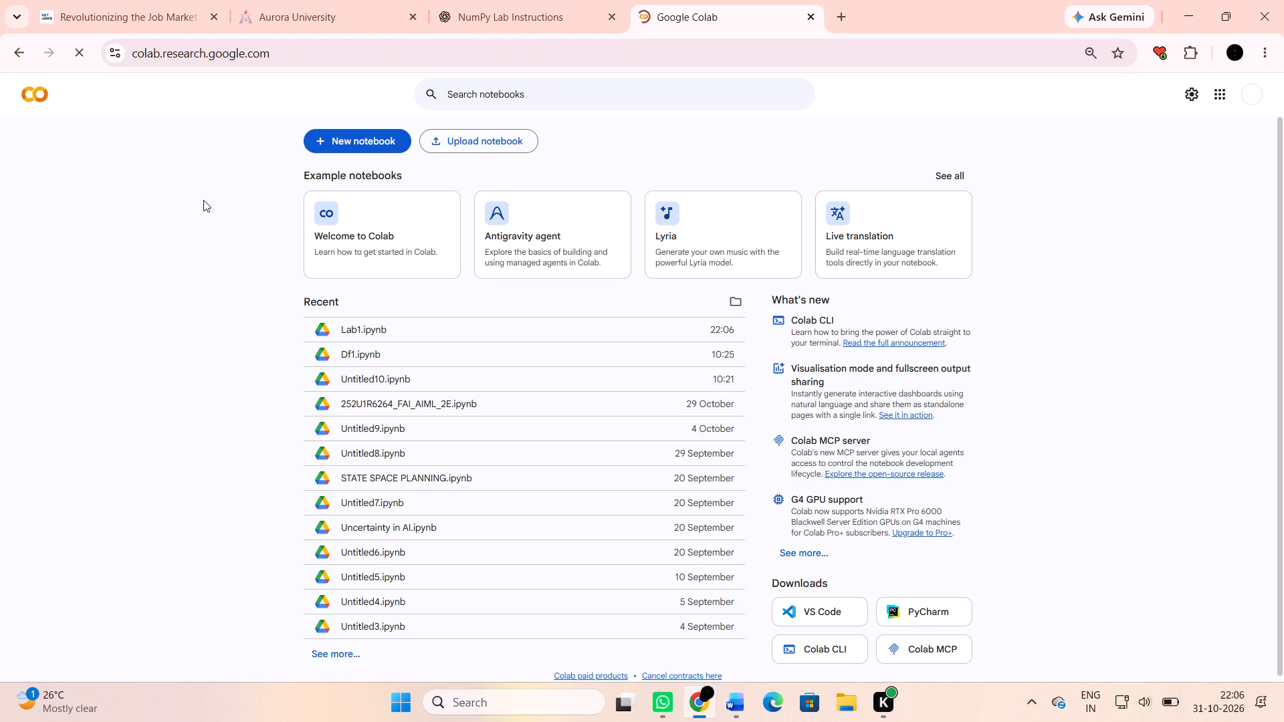
click(363, 141)
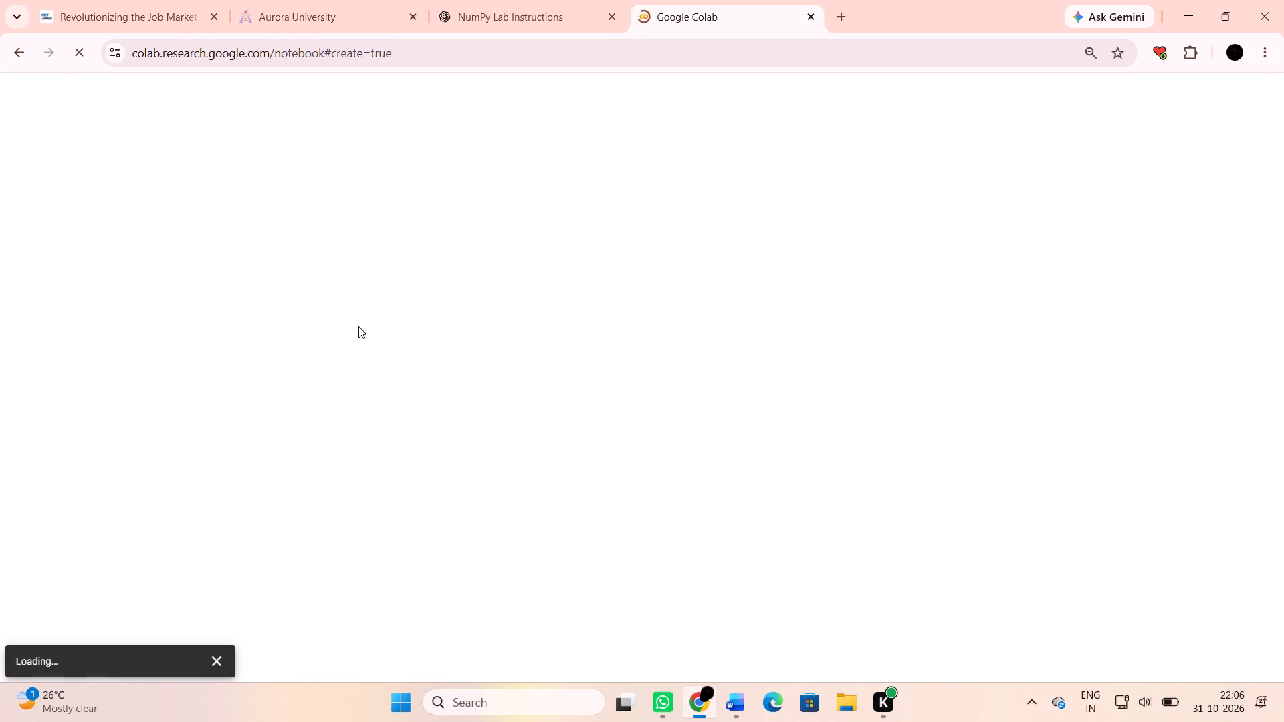
In the NumPy Lab Instructions chat in ChatGPT, add "lab 2" at the end of the draft prompt and send it.
click(599, 1)
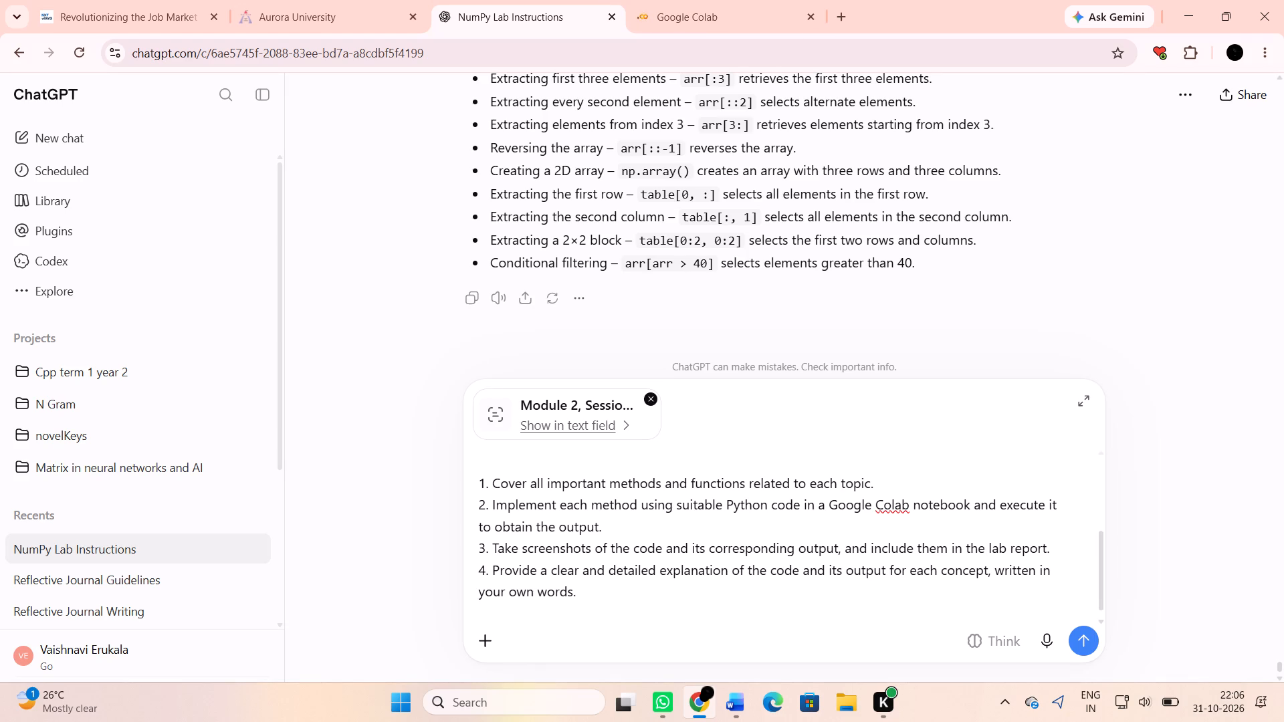
text(lab 2)
key(Return)
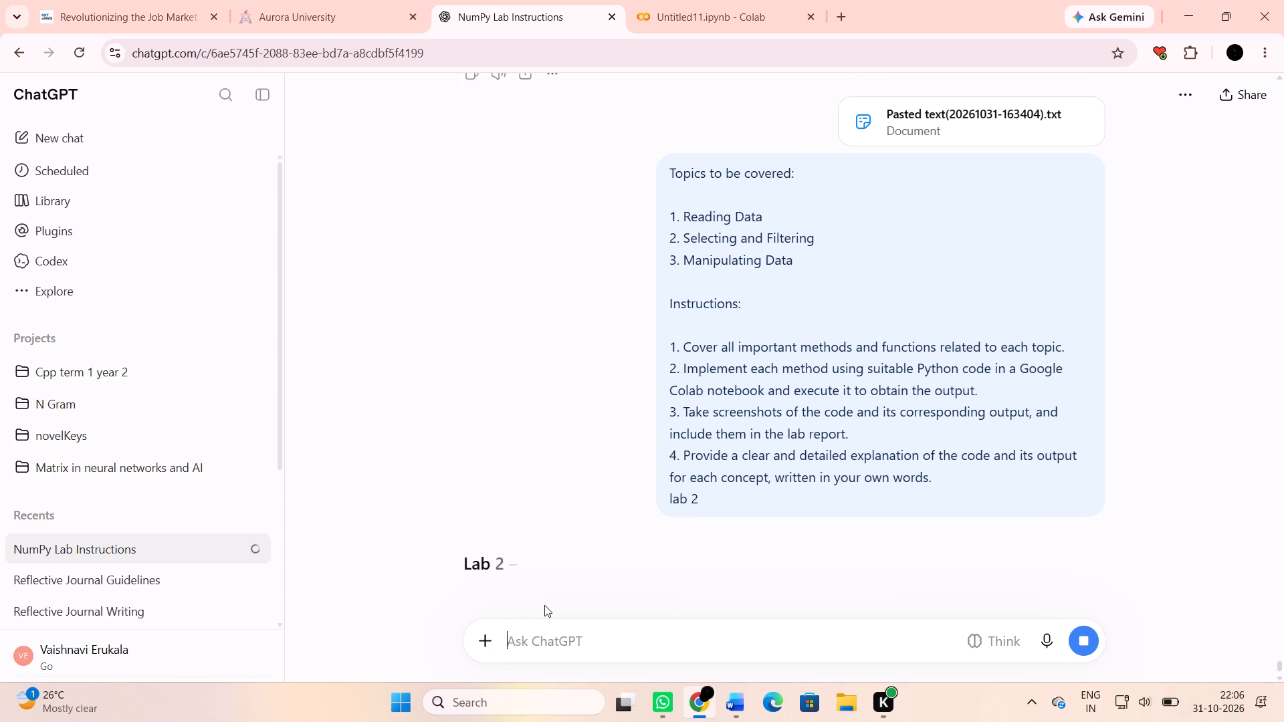
Read through ChatGPT's Lab 2 answer, examining the Part A code for reading and displaying the student dataset with Pandas.
scroll(576, 517, down, 3)
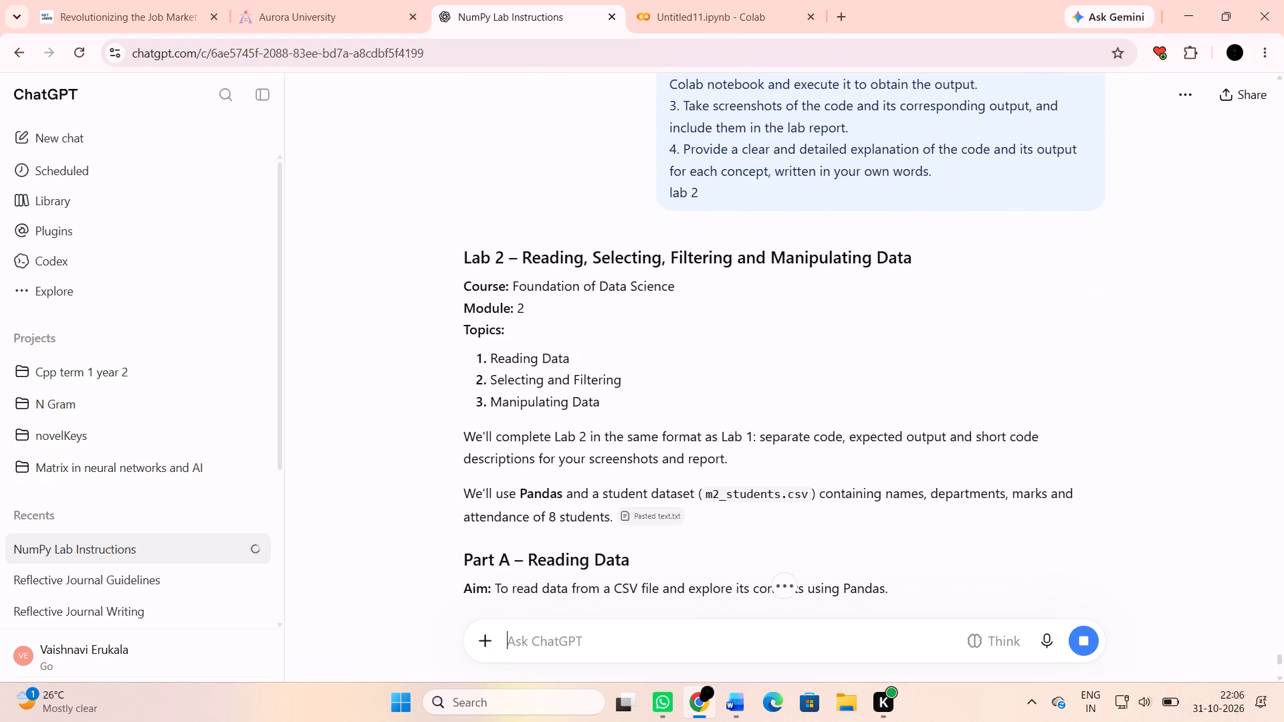
scroll(576, 517, down, 6)
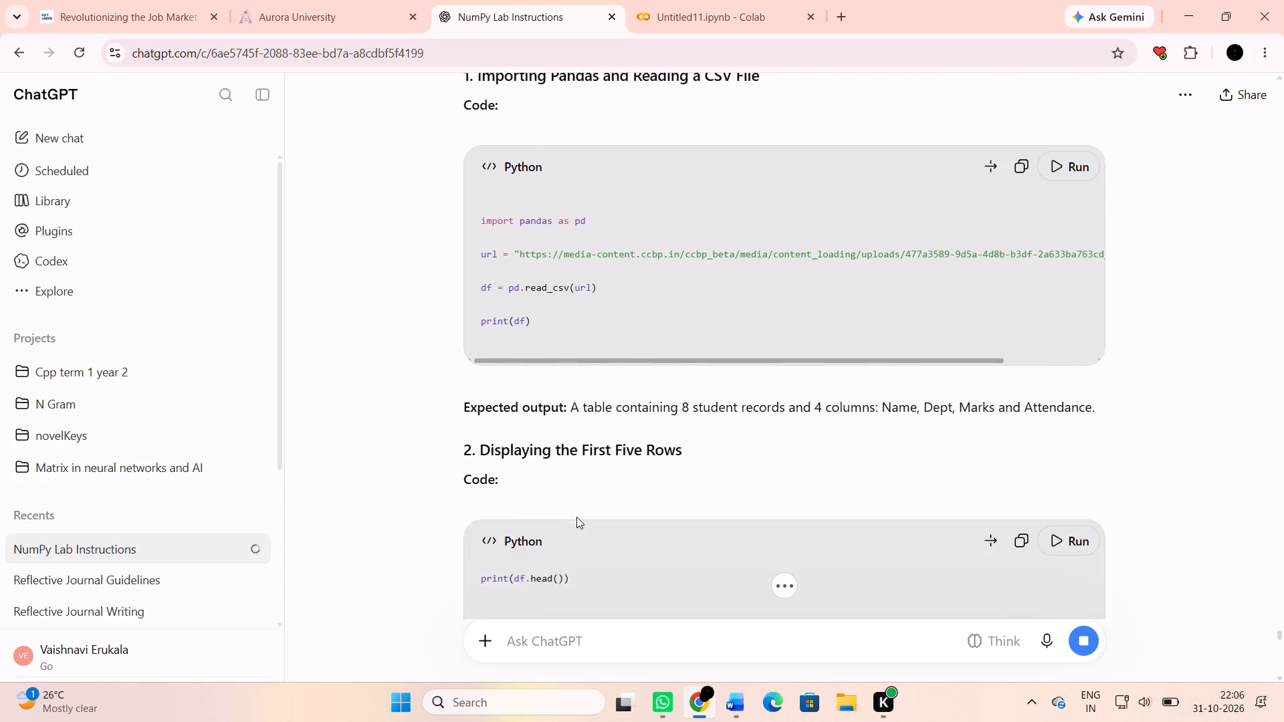
scroll(576, 517, down, 2)
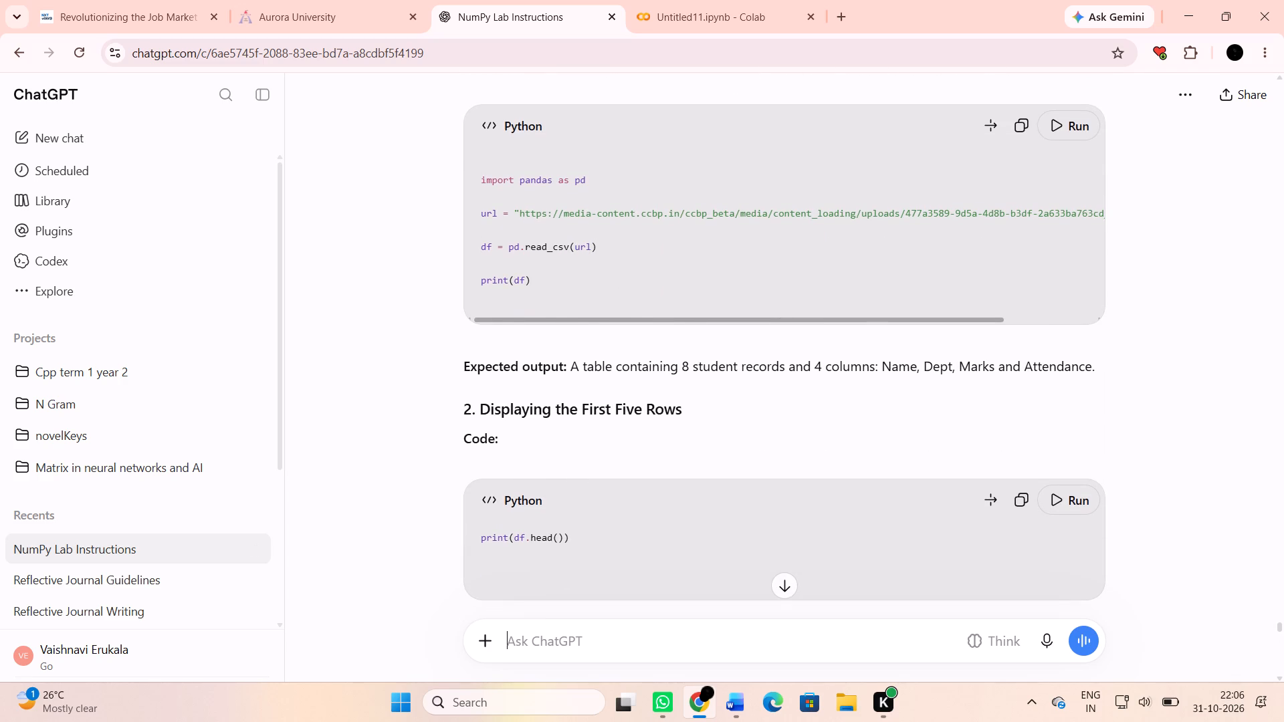
scroll(617, 221, right, 1)
scroll(711, 201, left, 3)
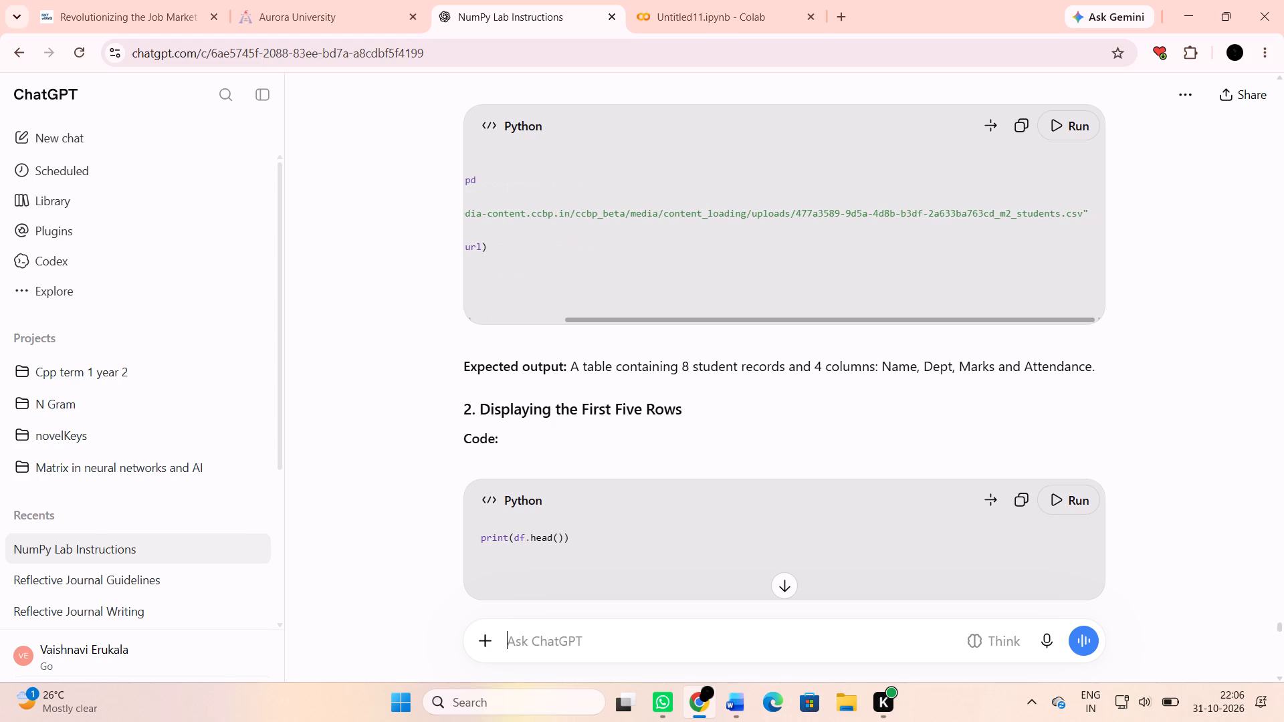
scroll(711, 201, right, 7)
scroll(711, 201, down, 1)
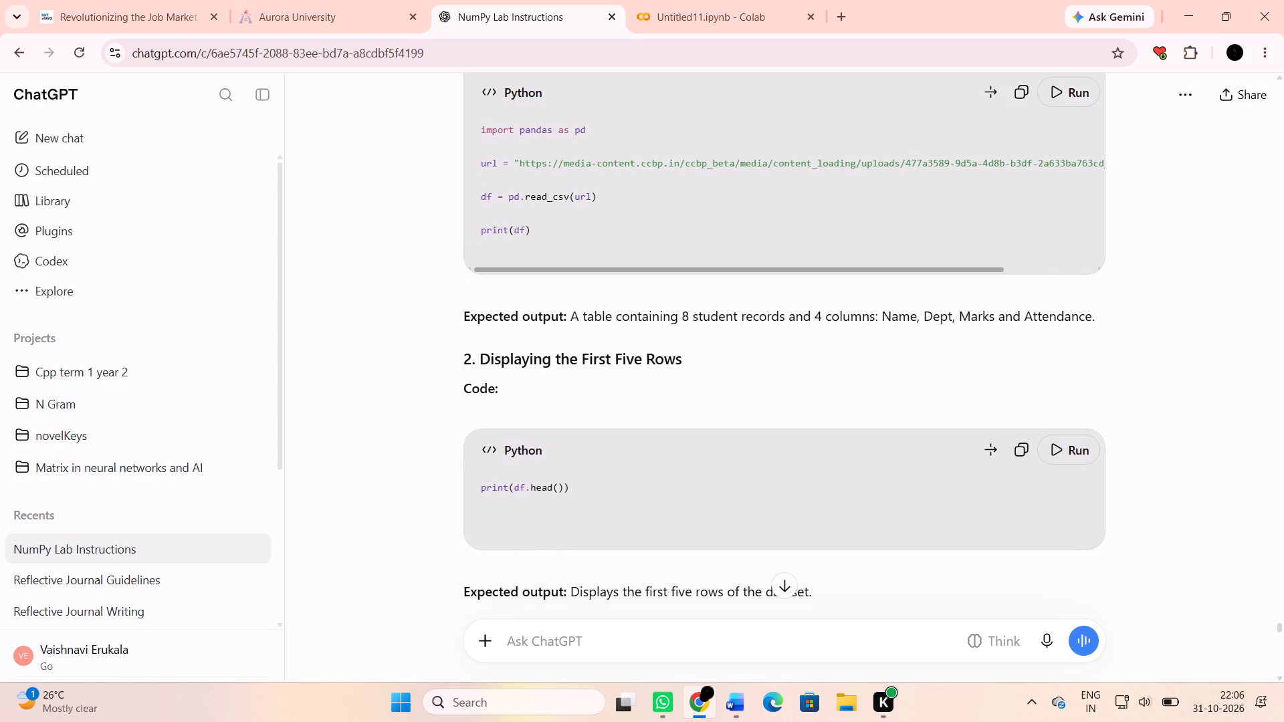
scroll(711, 201, down, 4)
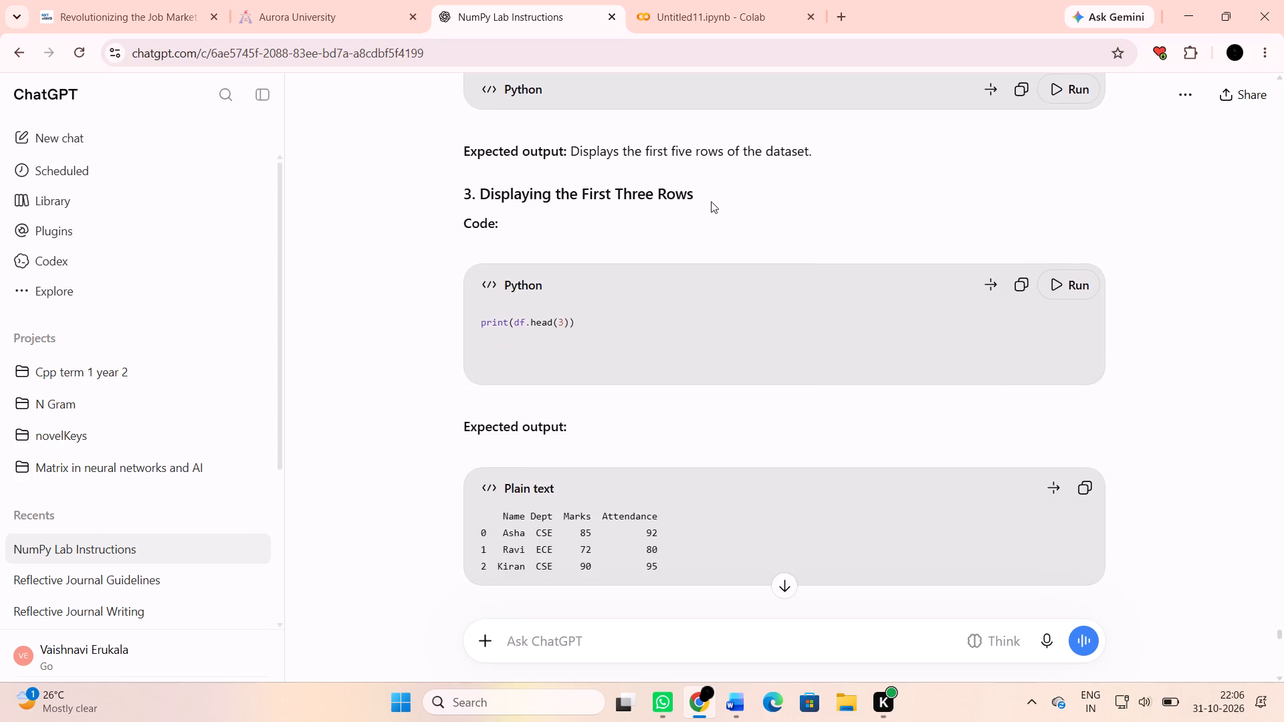
scroll(711, 201, down, 5)
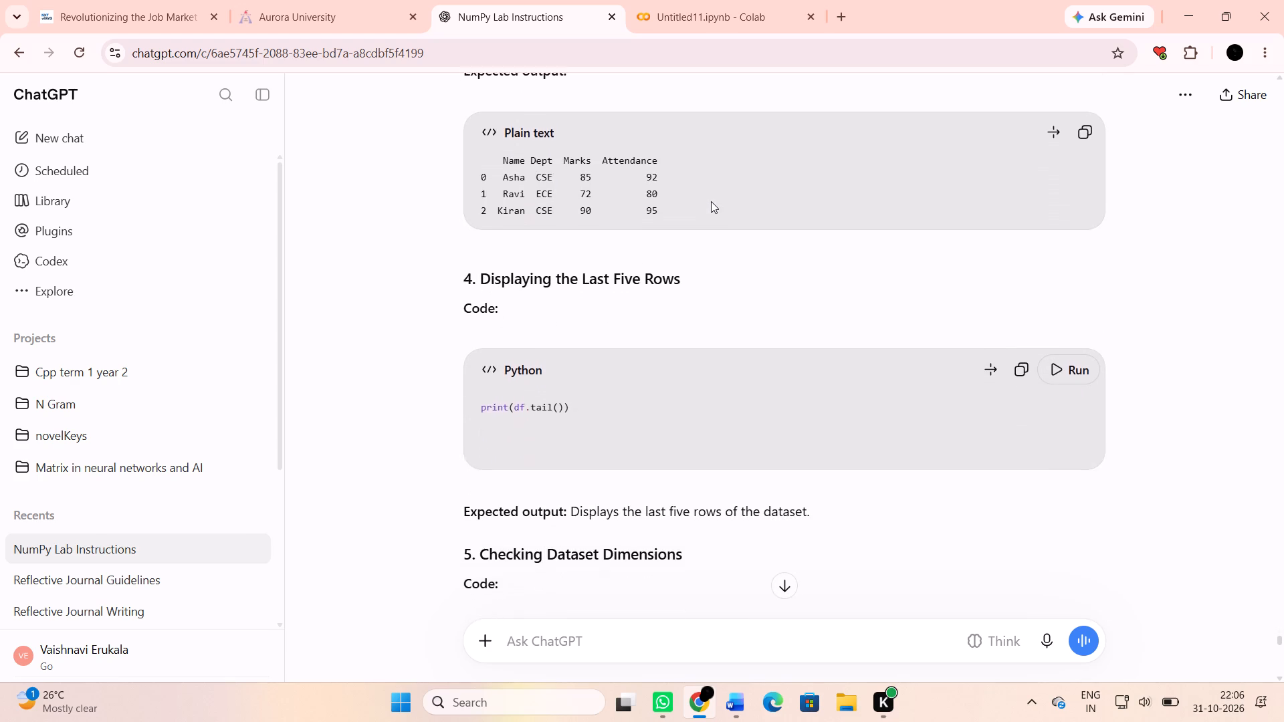
scroll(711, 201, down, 1)
scroll(711, 201, up, 4)
Return to the Colab home page and open the recent notebook Df1.ipynb.
click(706, 0)
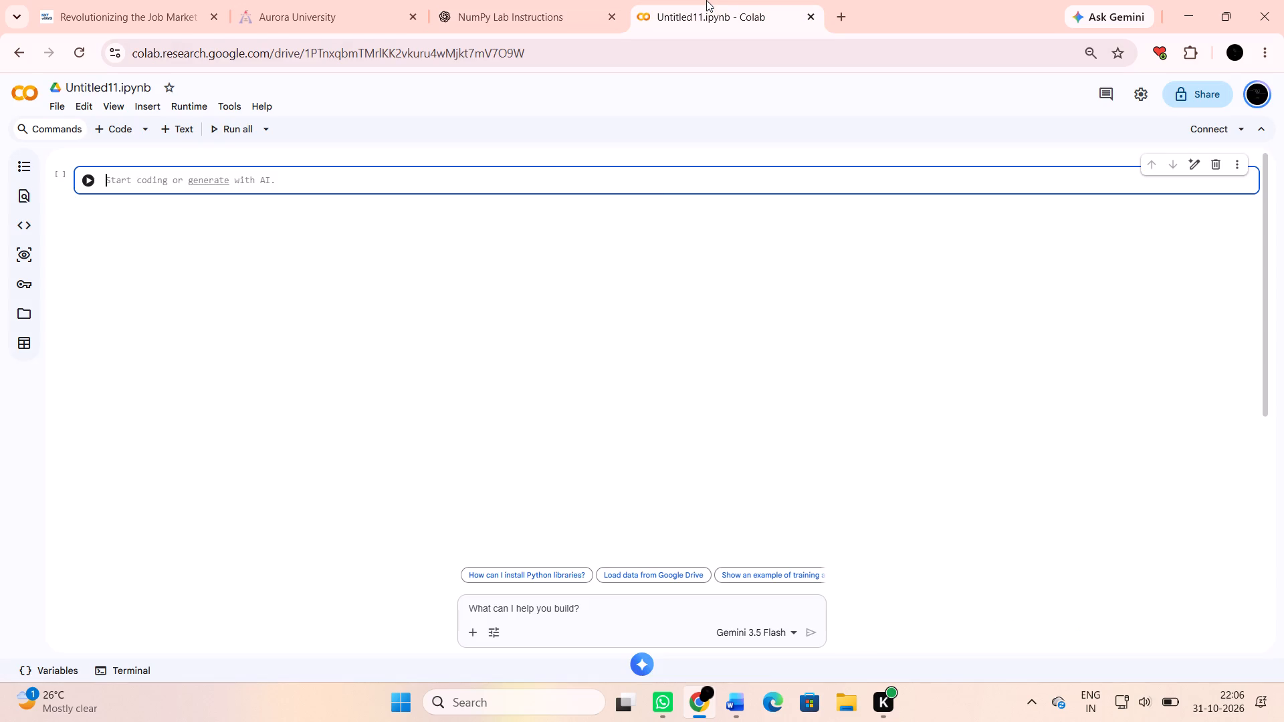
click(29, 95)
click(730, 149)
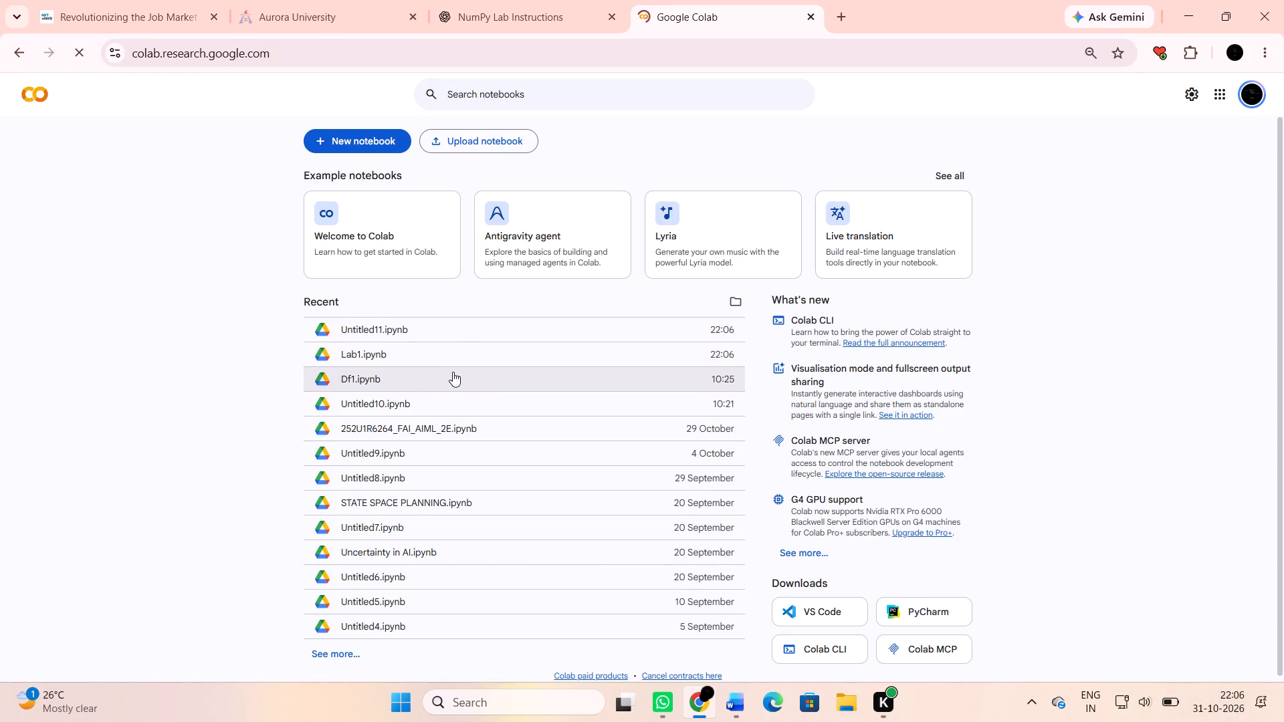
click(450, 373)
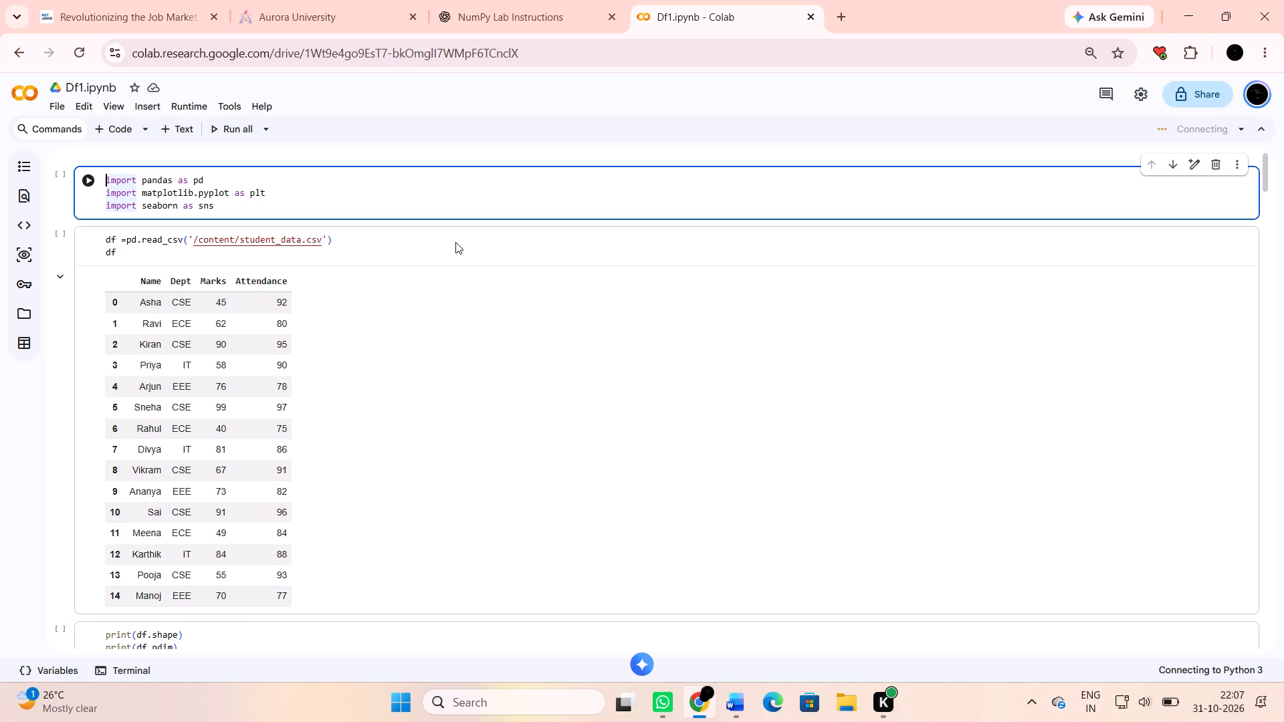
Collapse the output table of the cell that reads student_data.csv in the Df1 notebook.
click(455, 242)
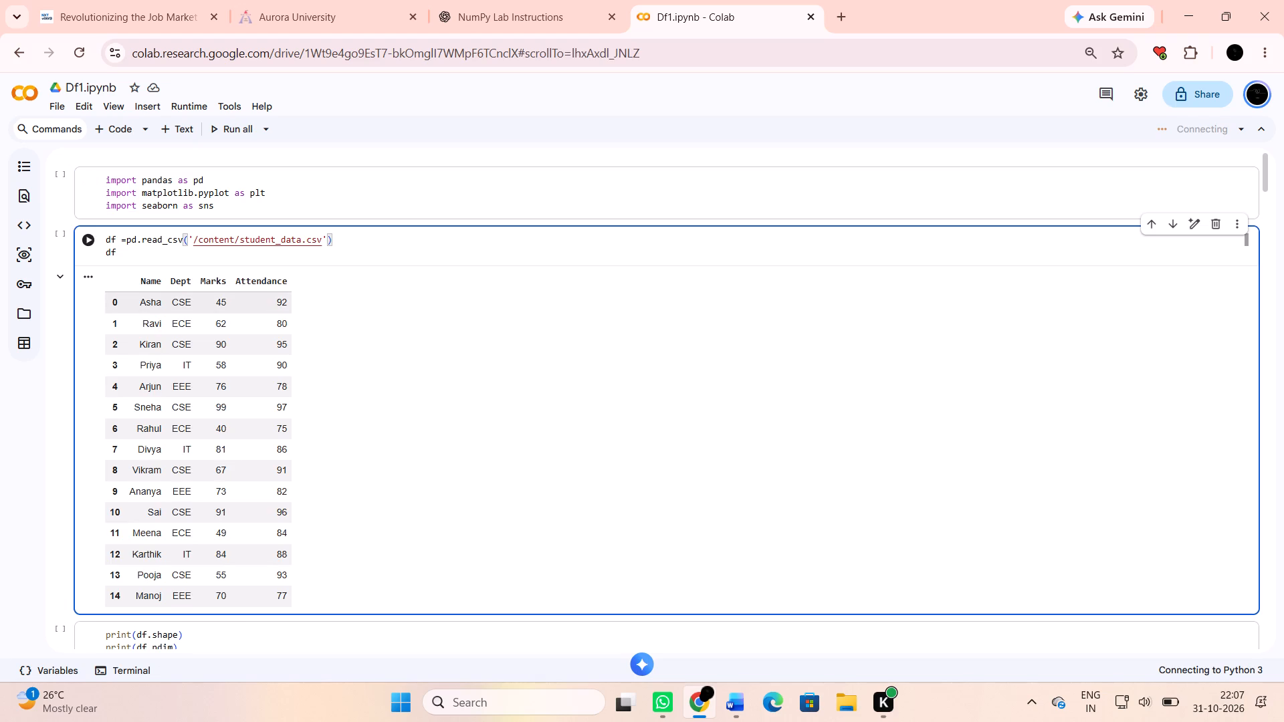
click(60, 273)
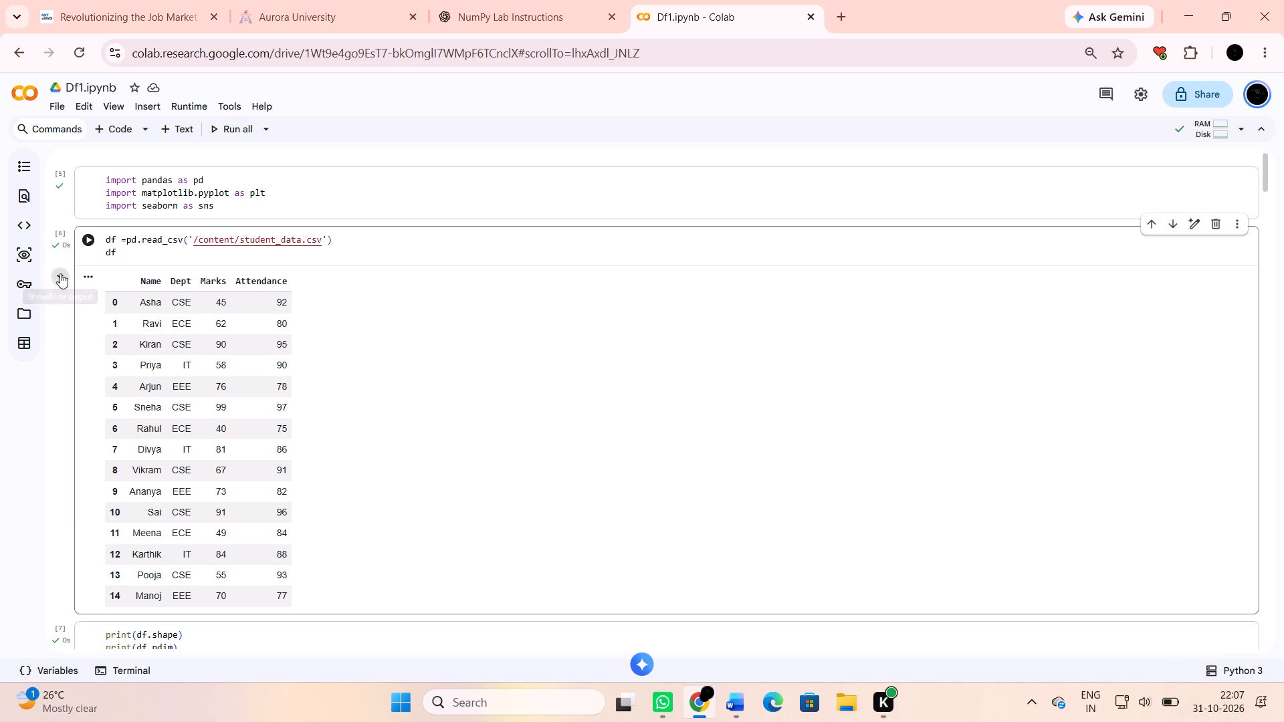
scroll(27, 353, up, 1)
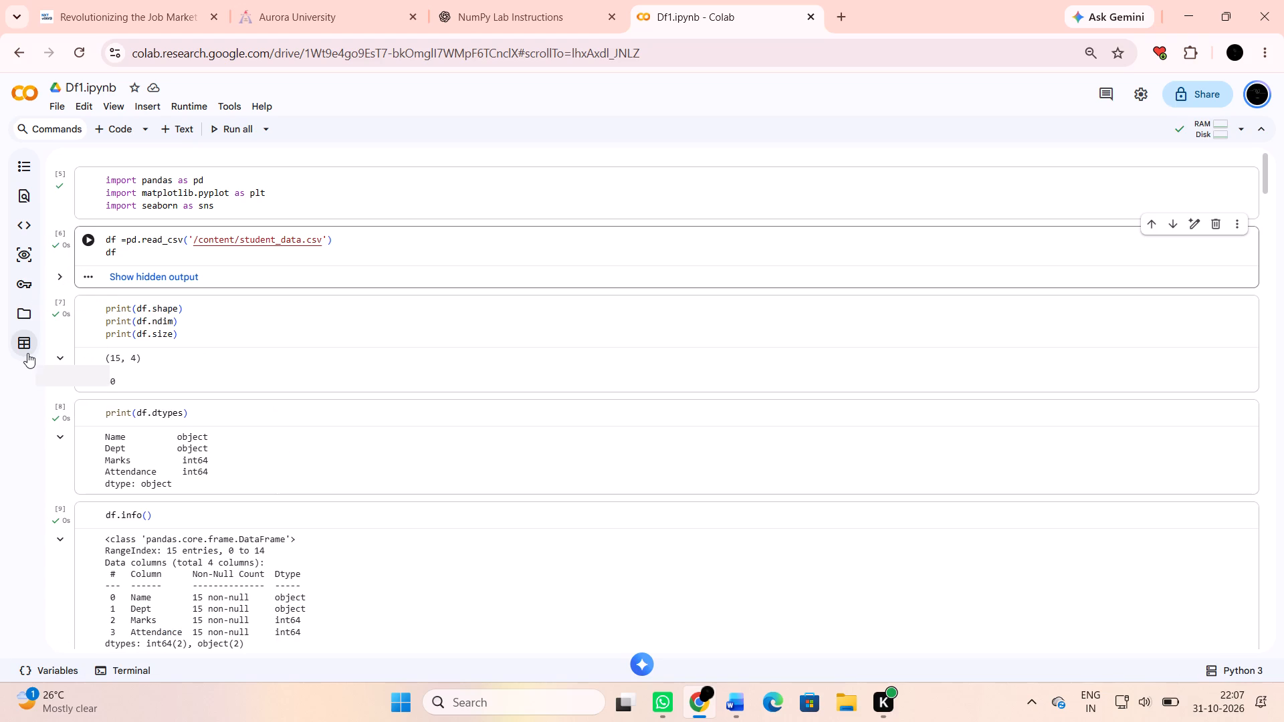
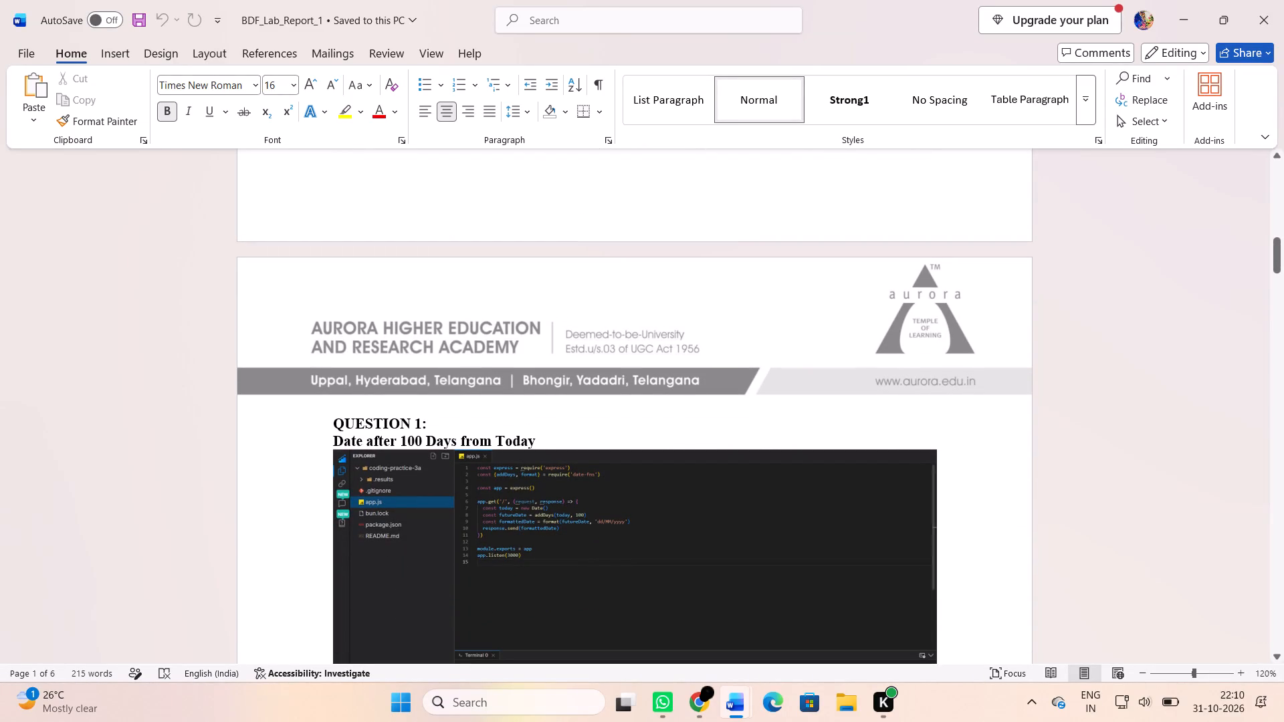
In the BDF_Lab_Report_1 Word document, delete the old report content from the "QUESTION 1:" heading onward, including its screenshots.
drag(333, 422, 549, 721)
key(BackSpace)
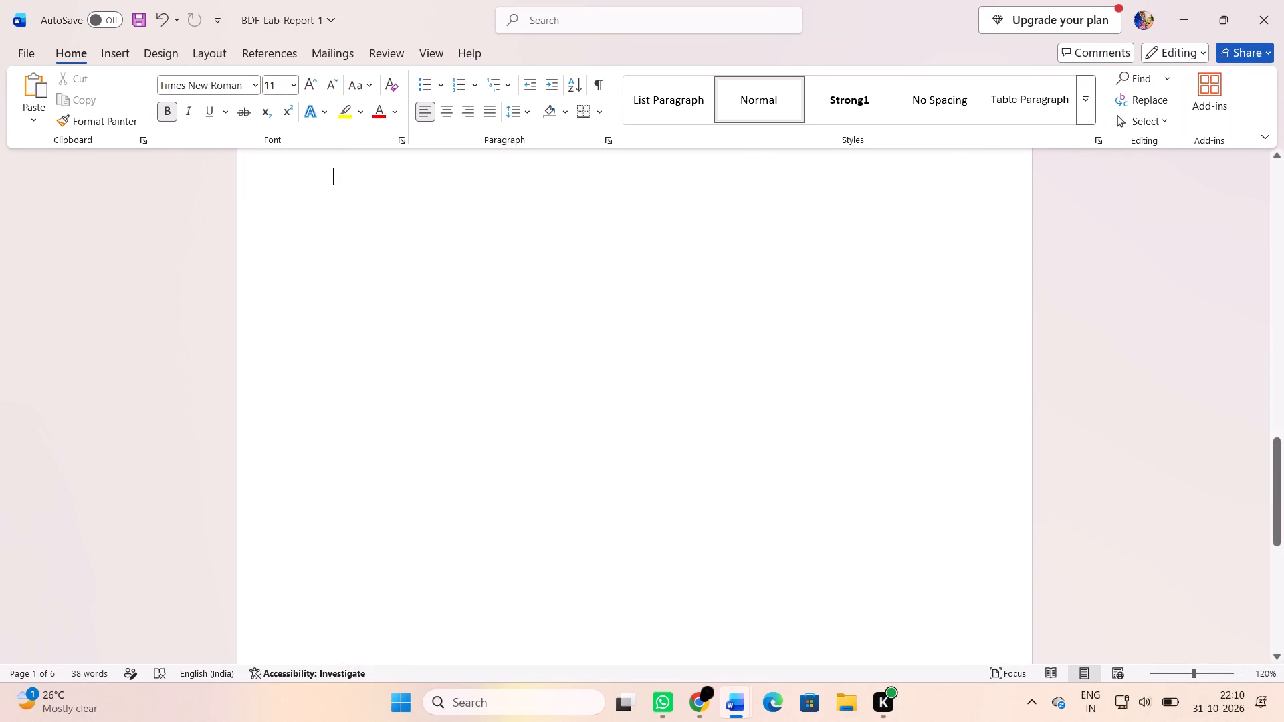
Remove the leftover empty lines above the point where the old question content was deleted.
scroll(568, 594, up, 3)
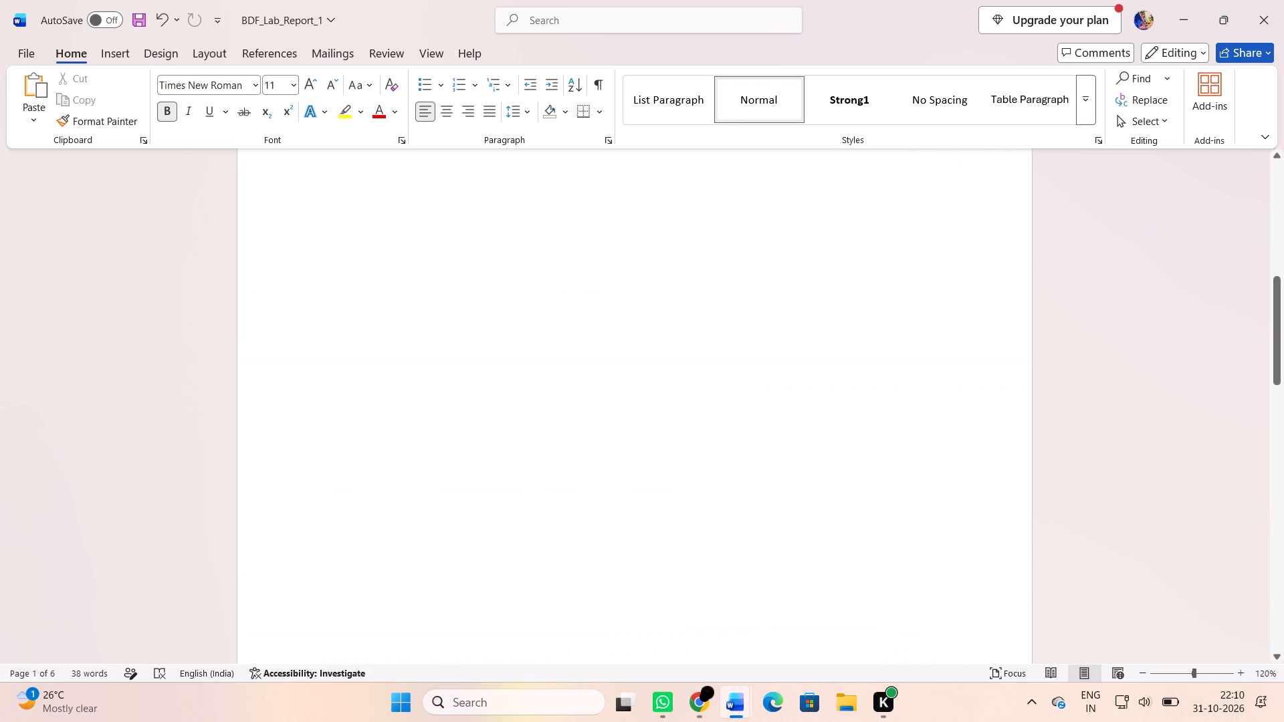
key(BackSpace)
key(BackSpace)
key(BackSpace)
key(BackSpace)
key(BackSpace)
key(BackSpace)
key(BackSpace)
key(BackSpace)
key(BackSpace)
key(BackSpace)
key(BackSpace)
key(BackSpace)
key(BackSpace)
key(BackSpace)
key(BackSpace)
key(BackSpace)
key(BackSpace)
key(BackSpace)
key(BackSpace)
key(BackSpace)
key(BackSpace)
key(BackSpace)
key(BackSpace)
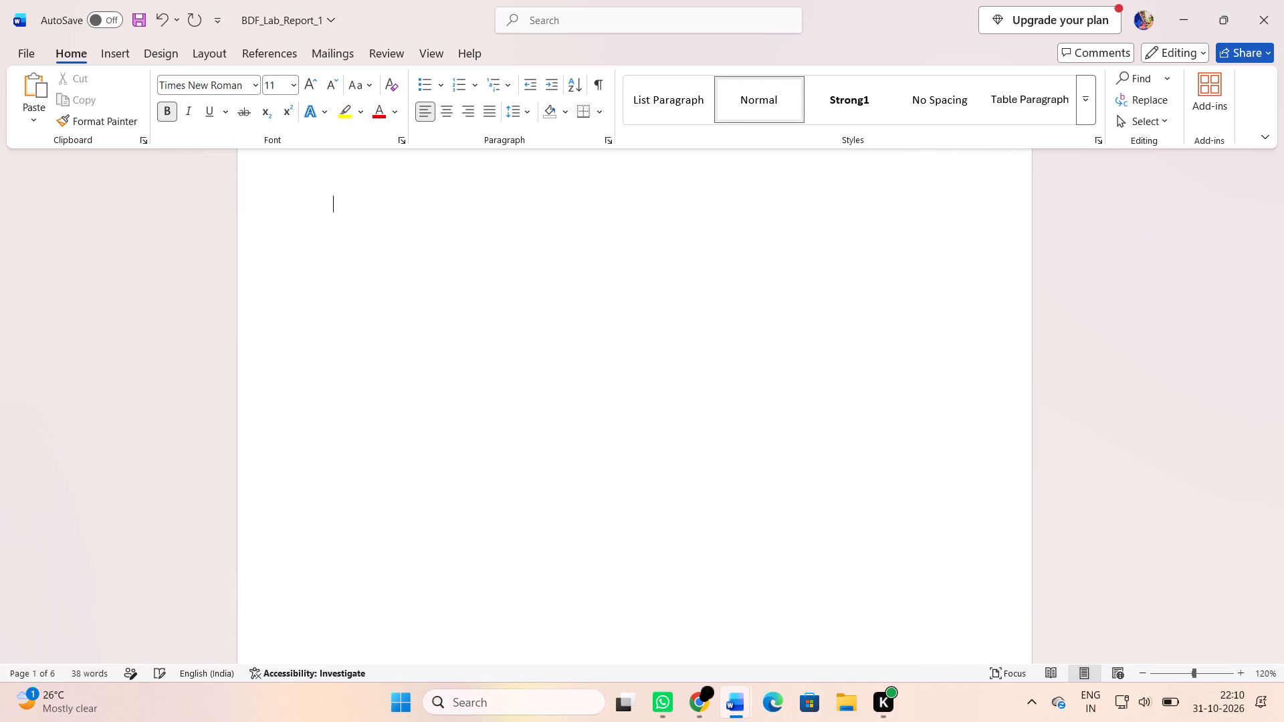
Delete the empty lines below the student details table on the cover page of BDF_Lab_Report_1.
key(BackSpace)
key(BackSpace)
key(BackSpace)
key(BackSpace)
key(BackSpace)
key(BackSpace)
key(BackSpace)
key(BackSpace)
key(BackSpace)
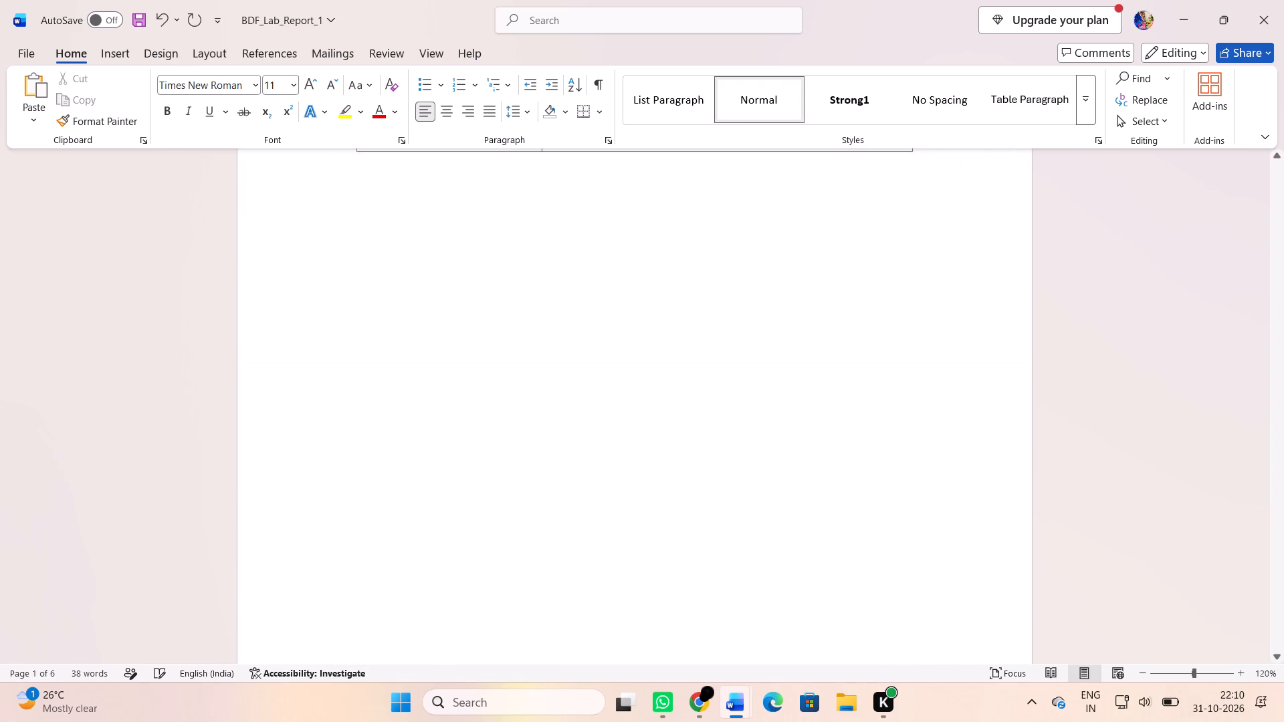
key(Down)
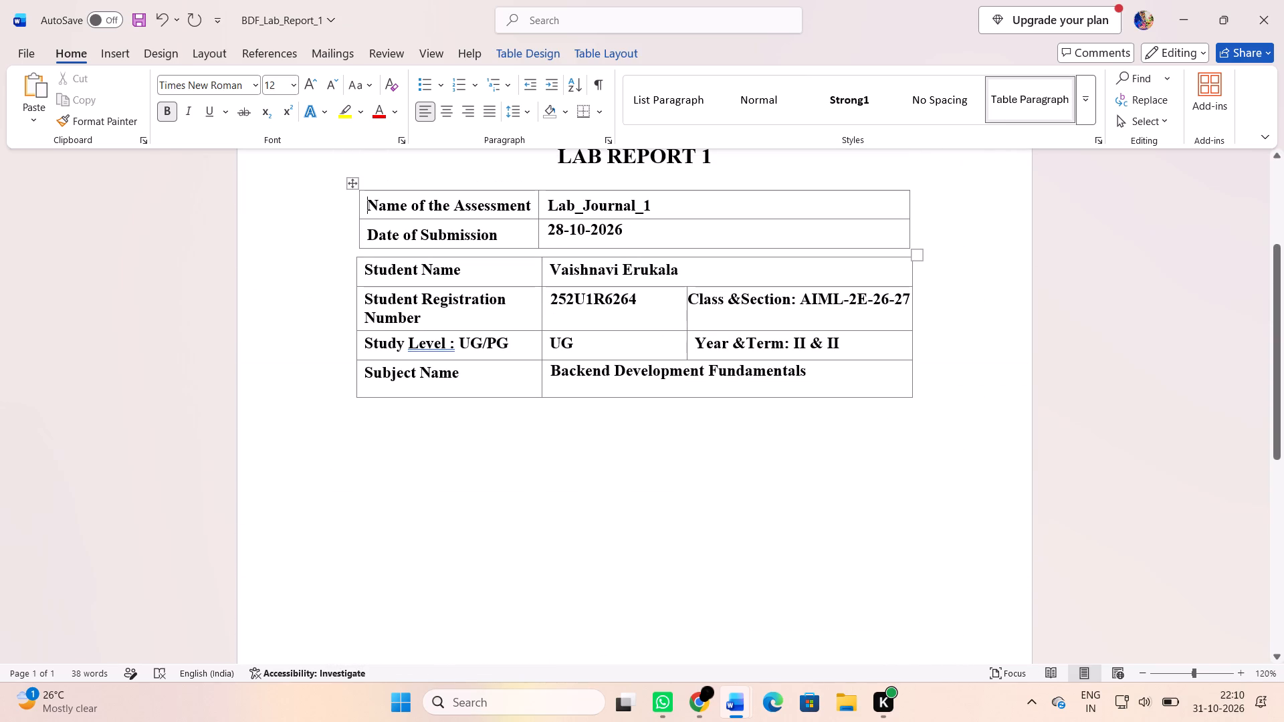
Undo the last two edits in the report and check the blank area below the cover page tables.
key(ctrl+z)
key(ctrl+z)
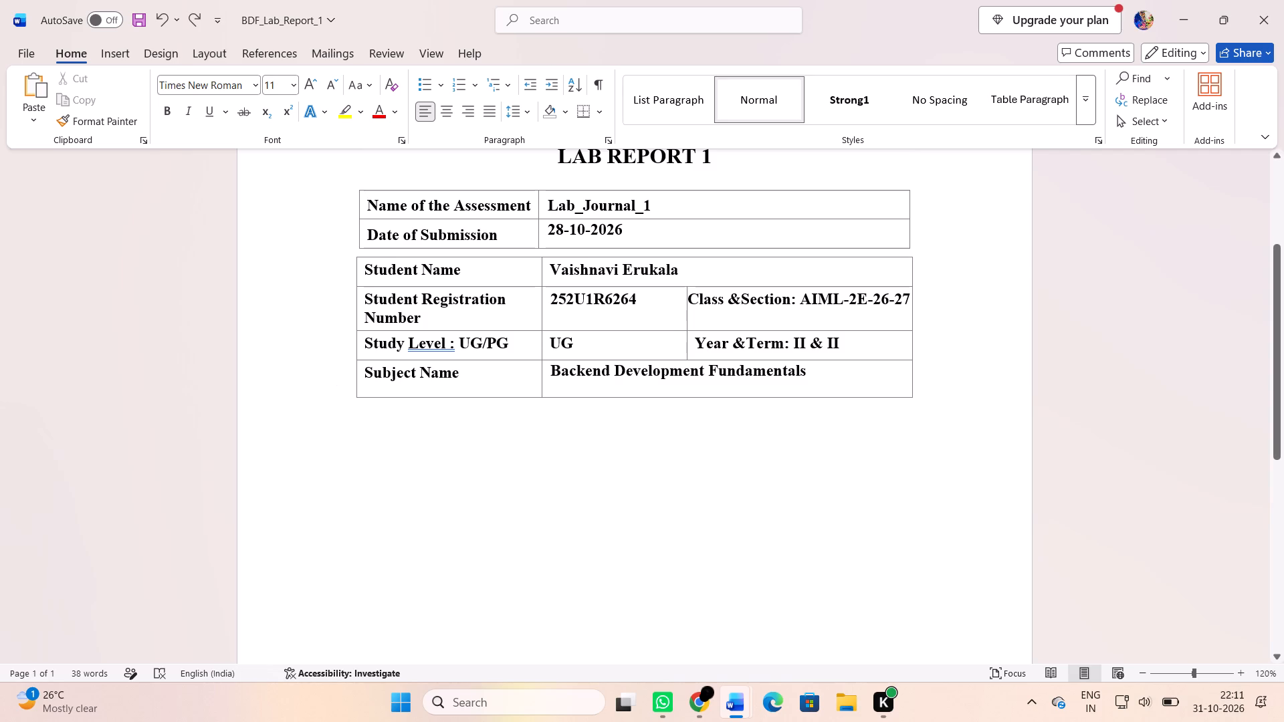
scroll(691, 515, up, 2)
scroll(691, 515, down, 1)
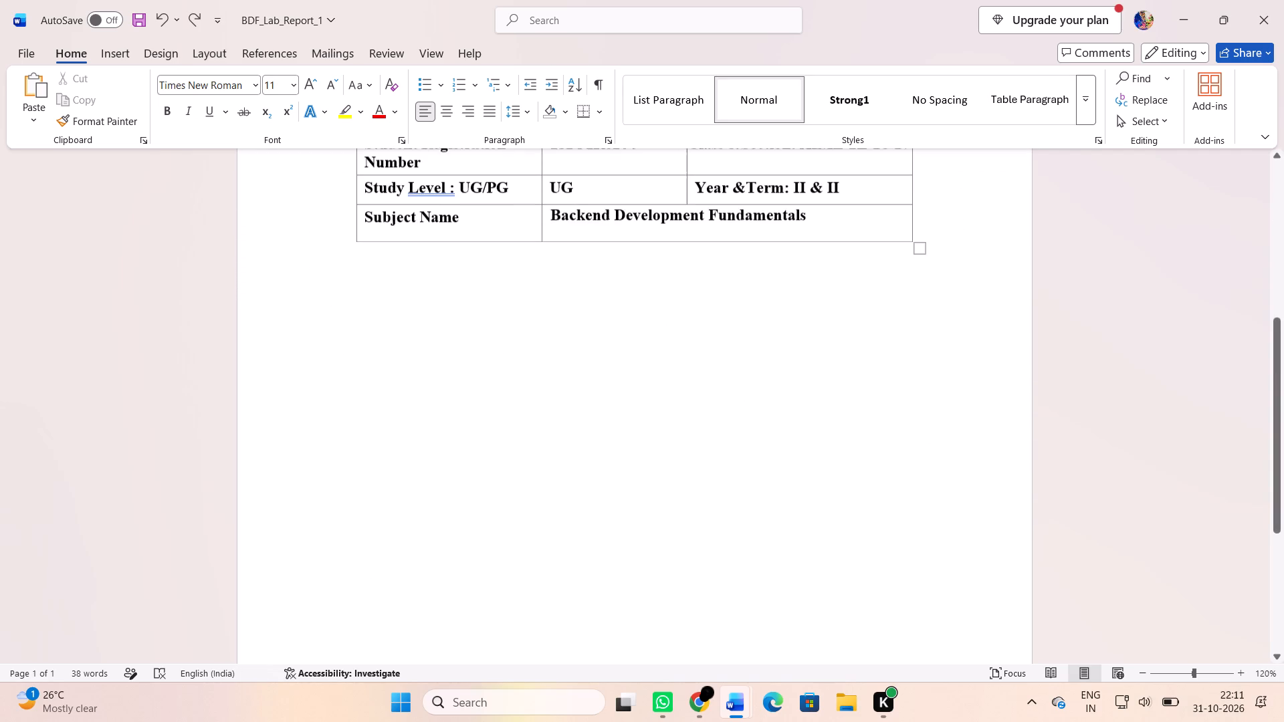
scroll(691, 515, down, 1)
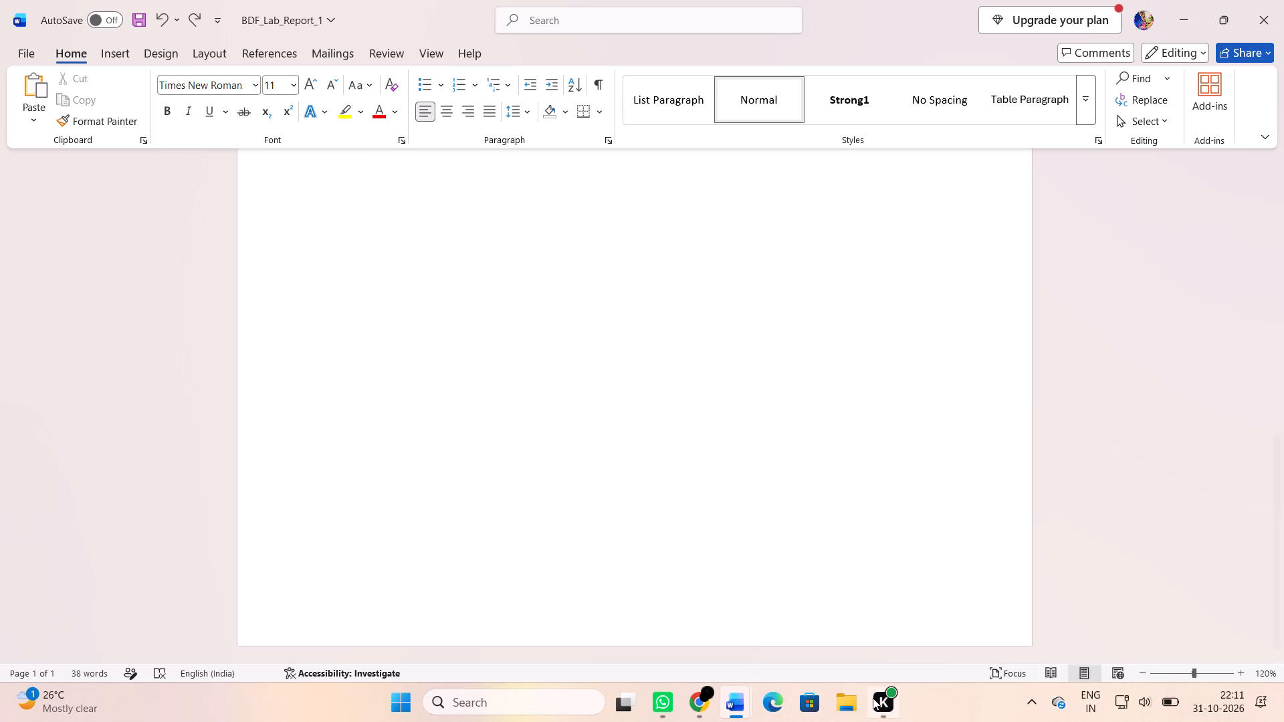